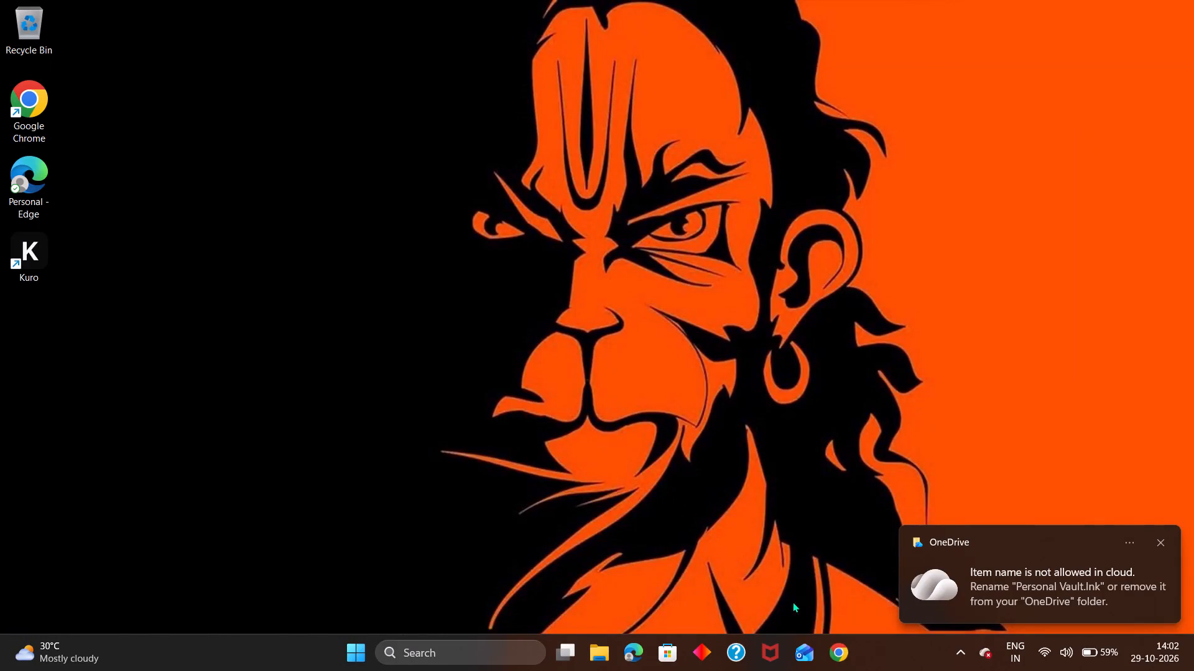
Launch Google Chrome and open it with the Darkrai profile.
double_click(835, 648)
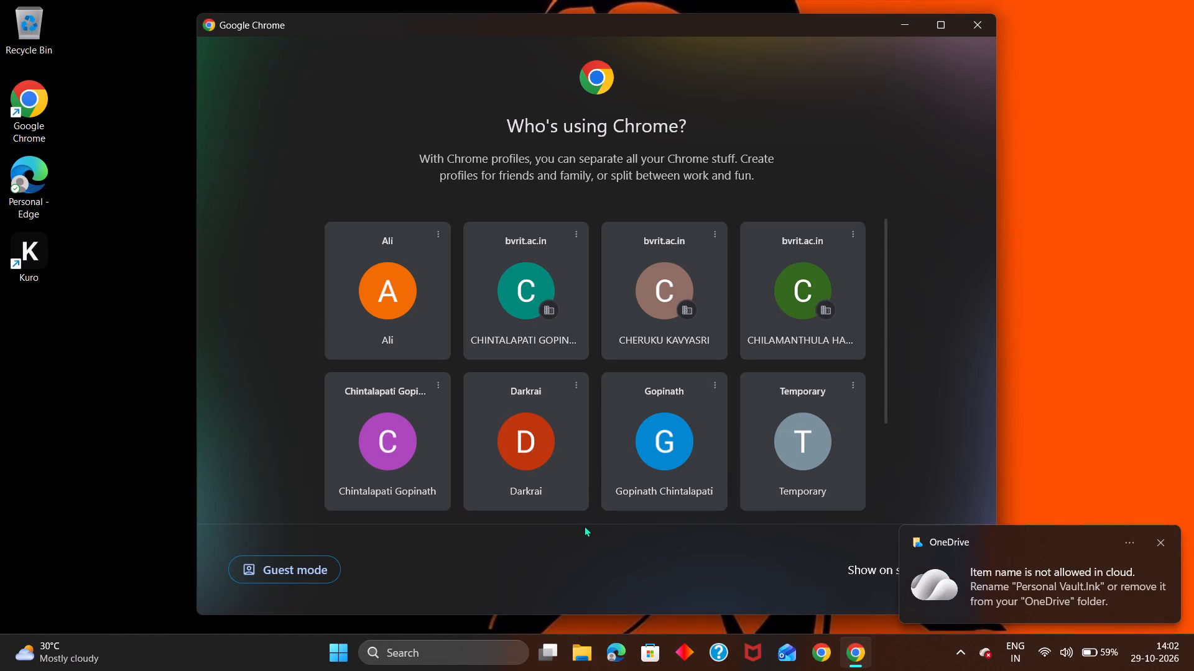
click(537, 463)
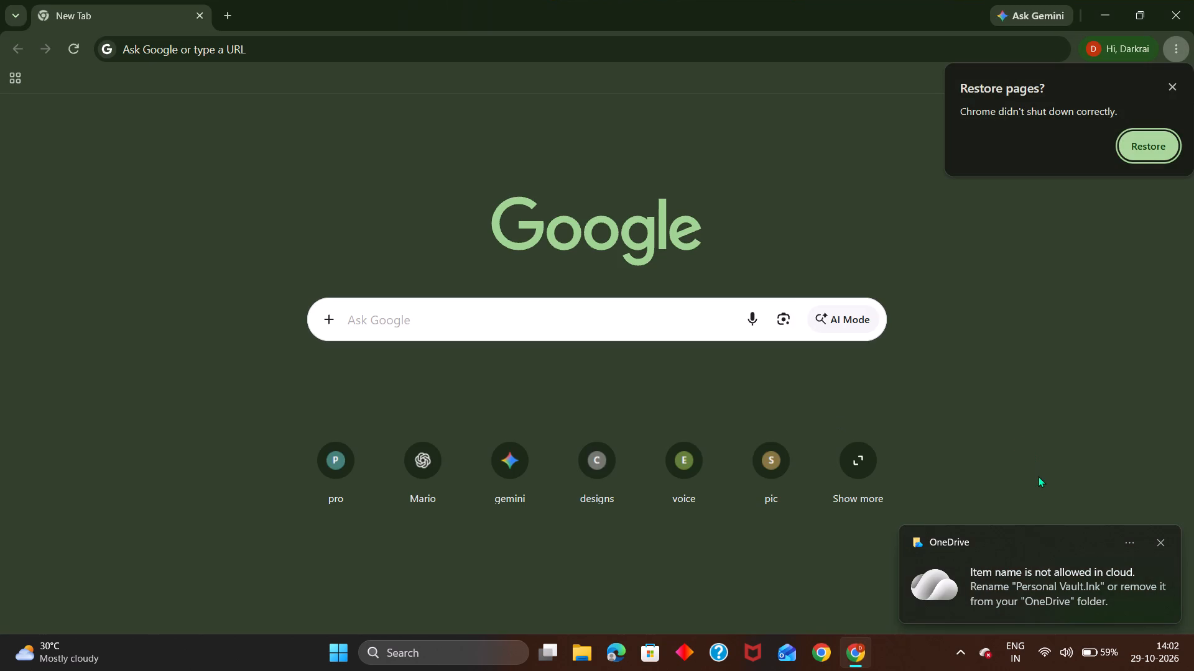
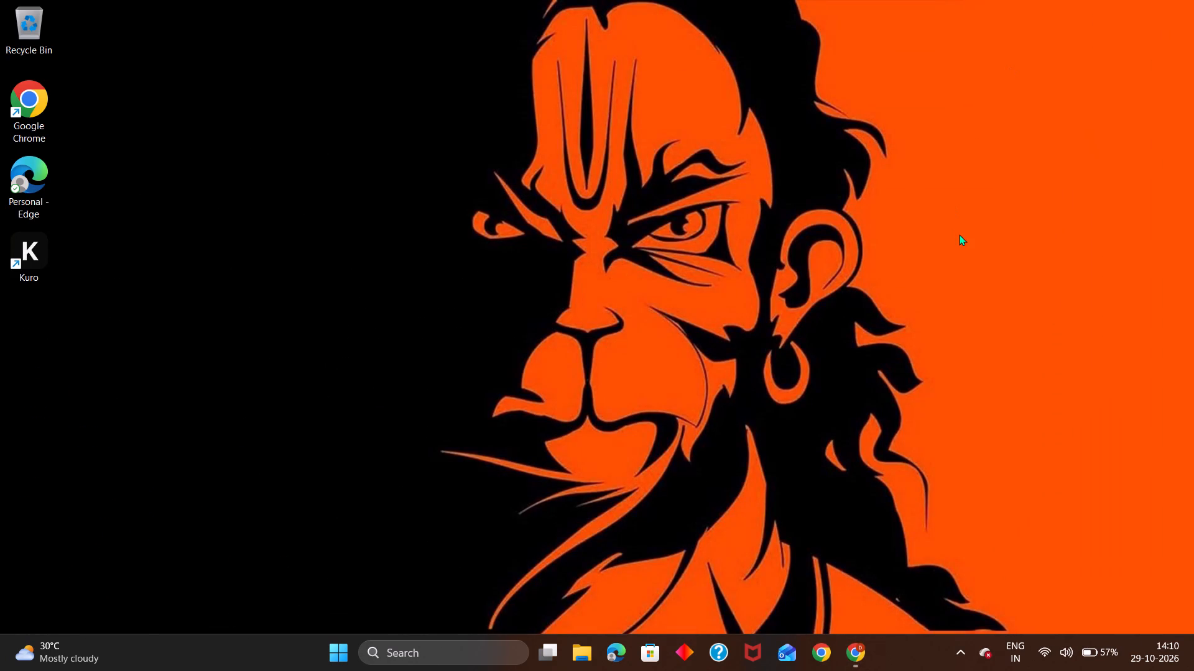
key(super+e)
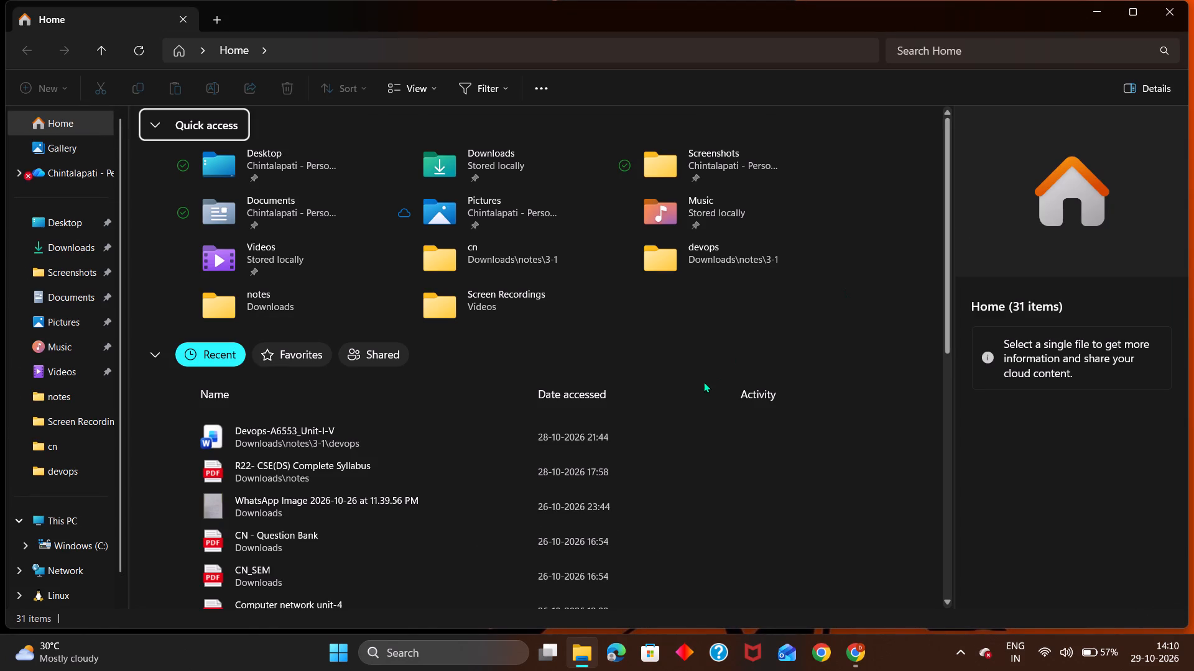
click(77, 254)
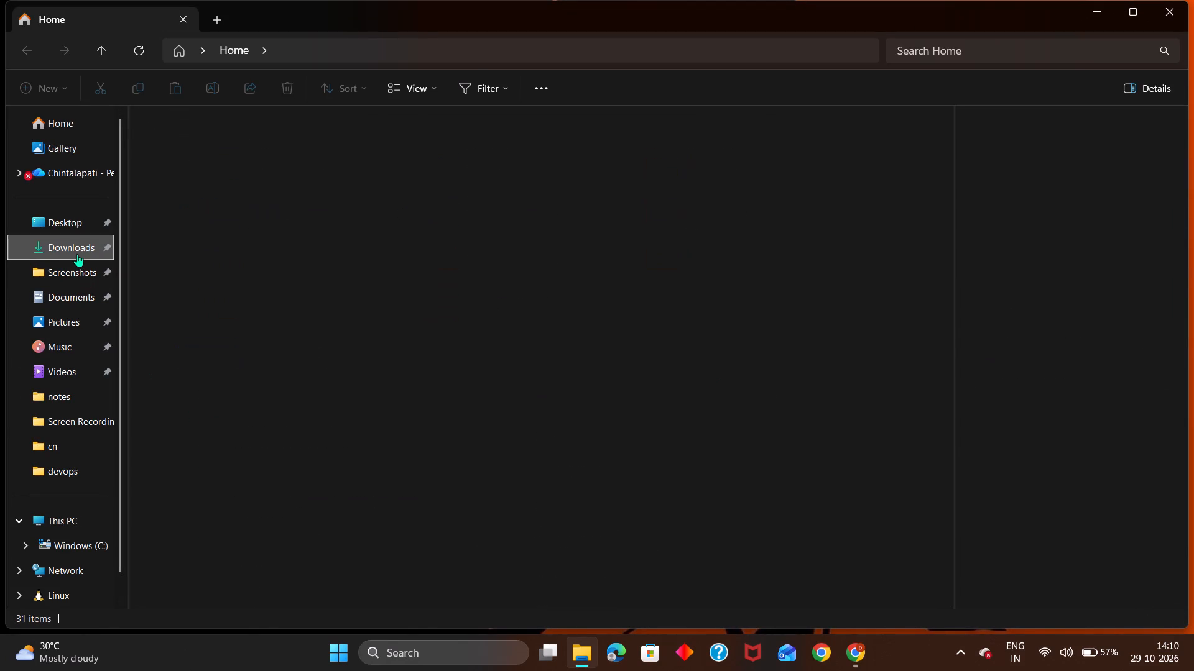
double_click(289, 152)
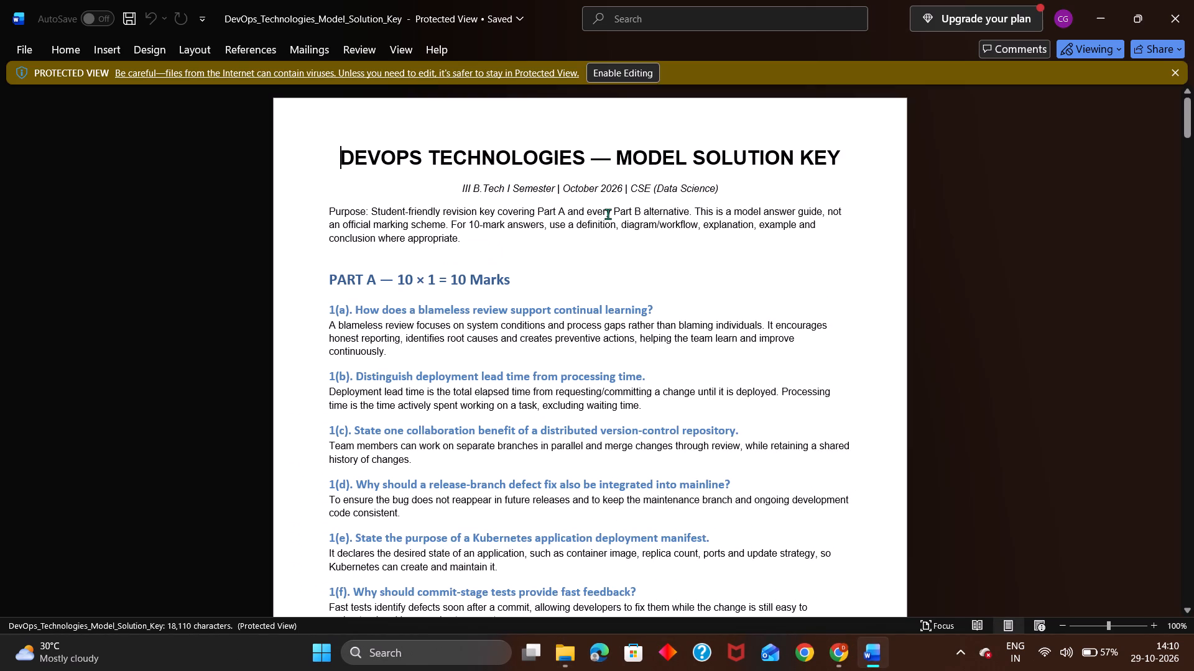
click(621, 80)
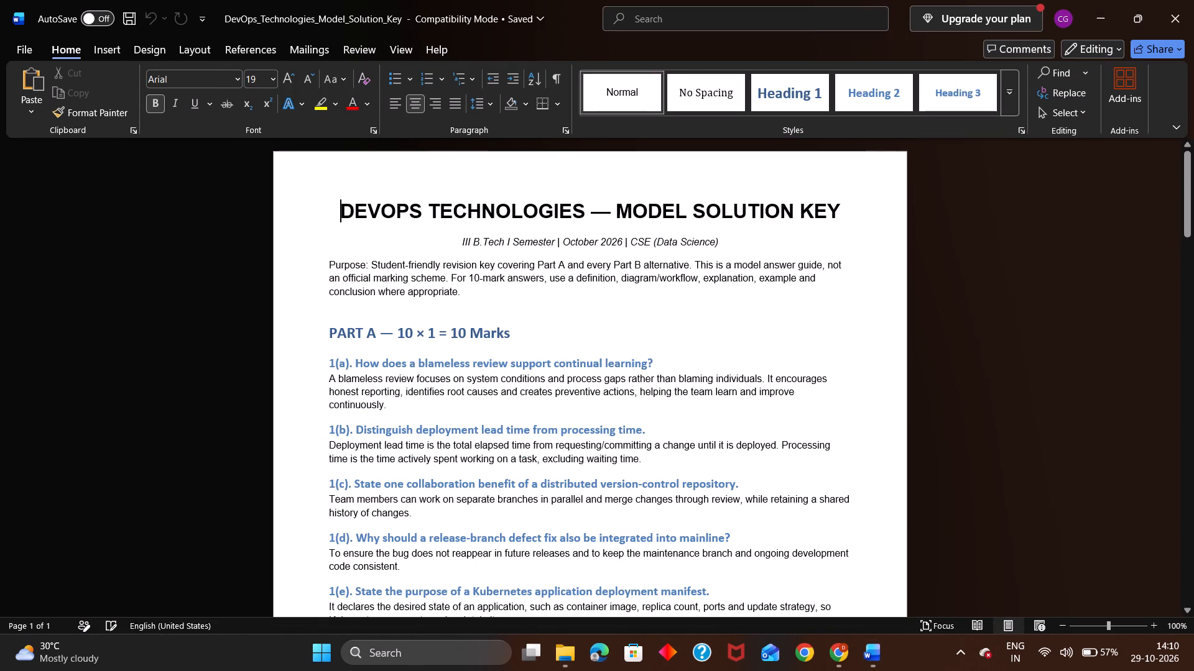
Remove "— MODEL" from the document title so it reads "DEVOPS TECHNOLOGIES SOLUTION KEY".
click(694, 209)
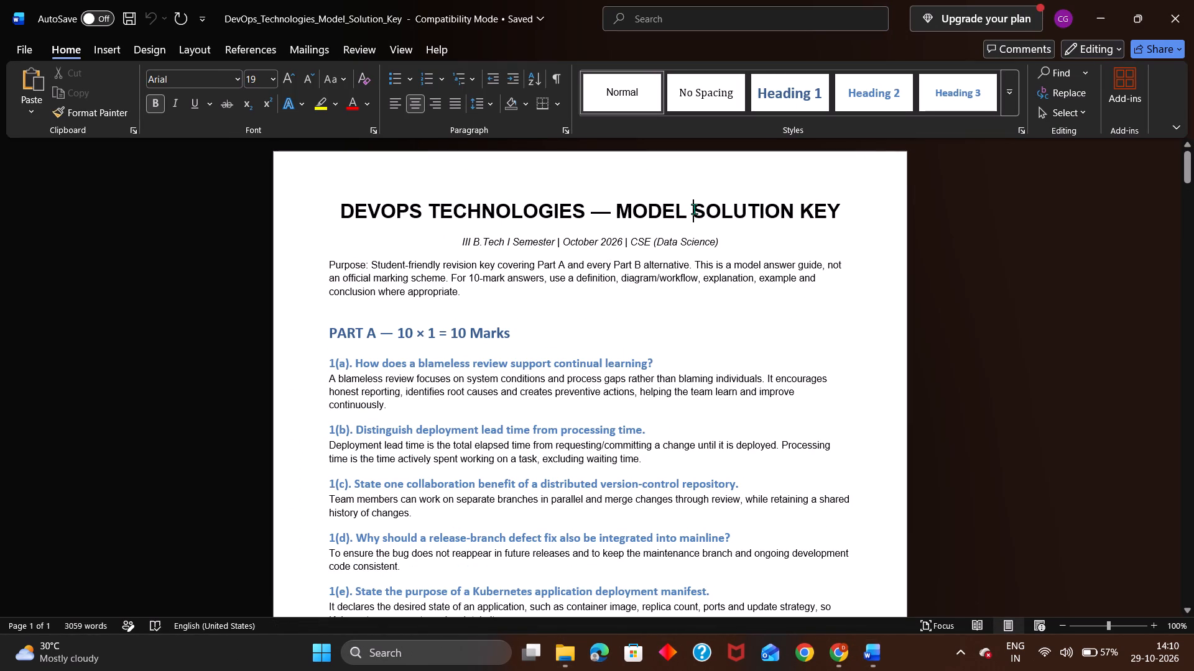
key(ctrl+BackSpace)
key(BackSpace)
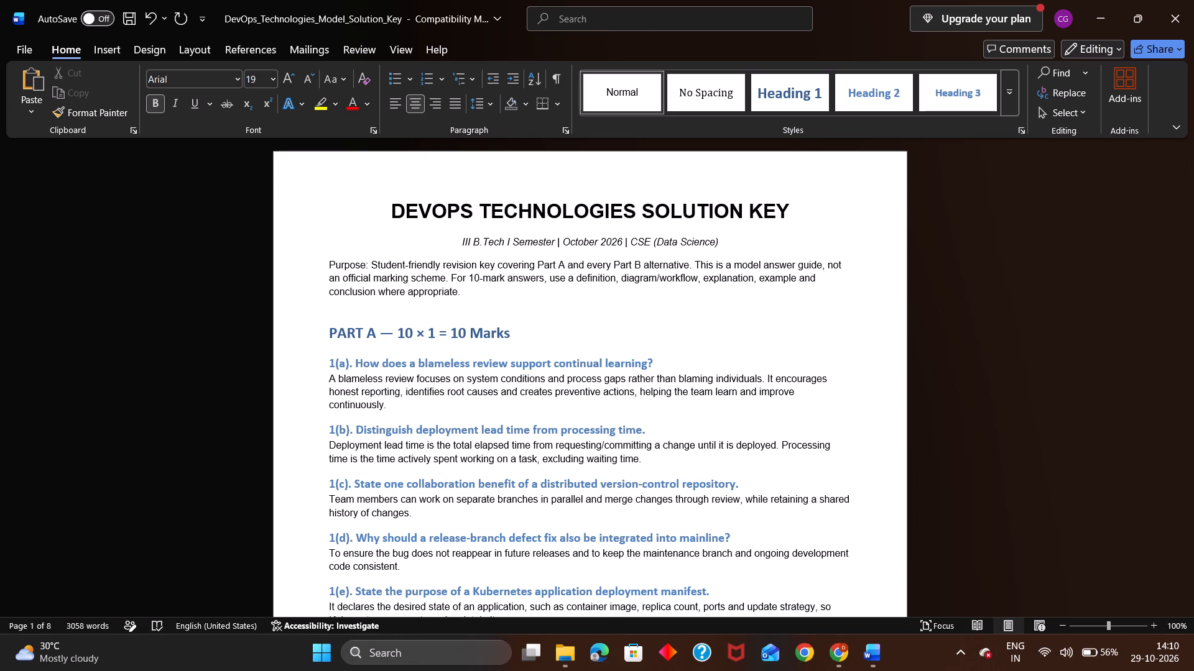
Delete the whole "Purpose: Student-friendly revision key..." paragraph between the semester subtitle and the Part A heading.
click(488, 295)
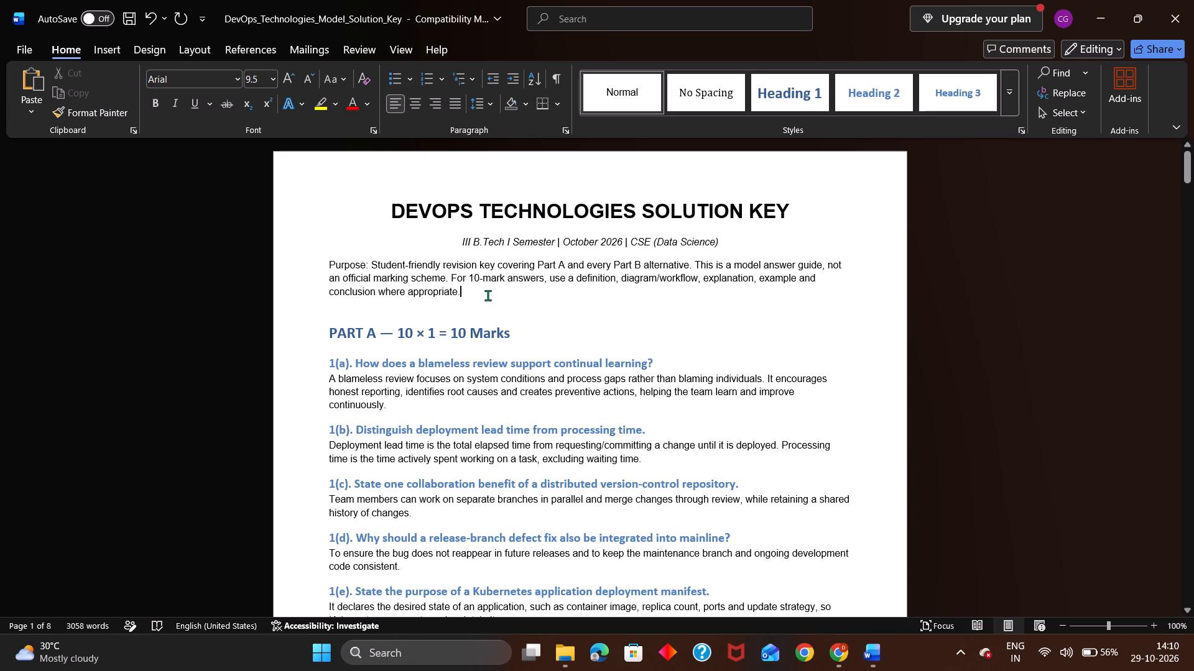
drag(488, 295, 318, 255)
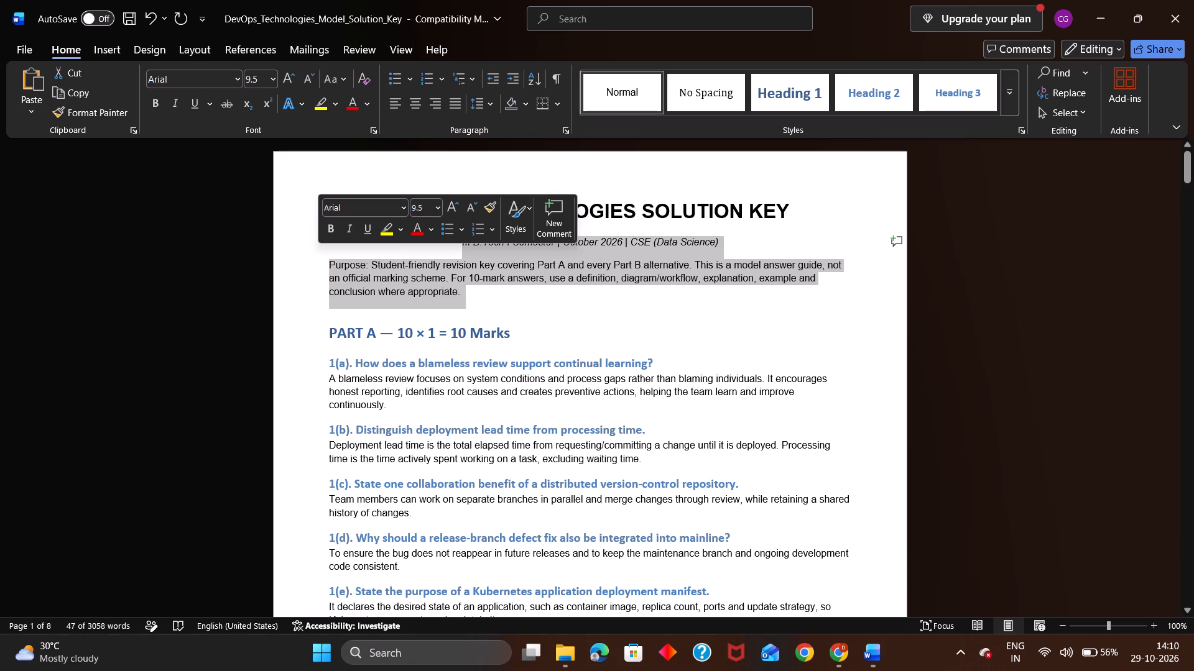
key(shift+Down)
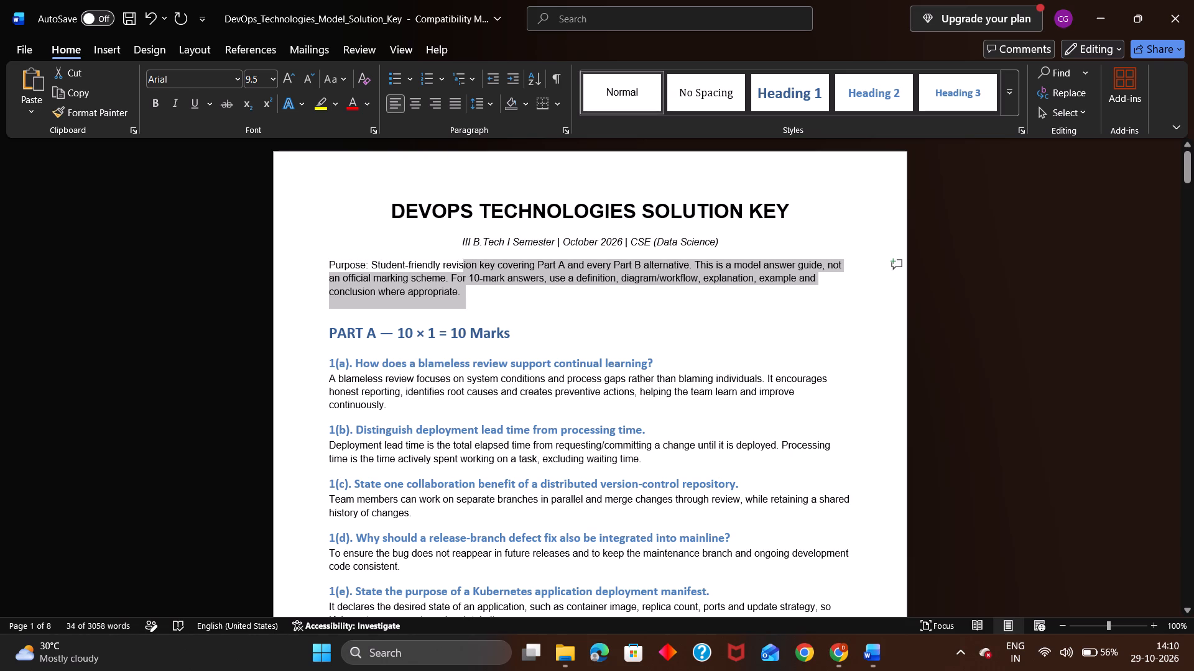
key(shift+Left)
key(shift+Left)
key(shift+Left)
key(shift+Left)
key(shift+Left)
key(shift+Left)
key(shift+Left)
key(shift+Left)
key(shift+Left)
key(shift+Left)
key(shift+Left)
key(shift+Left)
key(shift+Left)
key(shift+Left)
key(shift+Left)
key(shift+Left)
key(shift+Left)
key(shift+Left)
key(shift+Left)
key(shift+Left)
key(shift+Left)
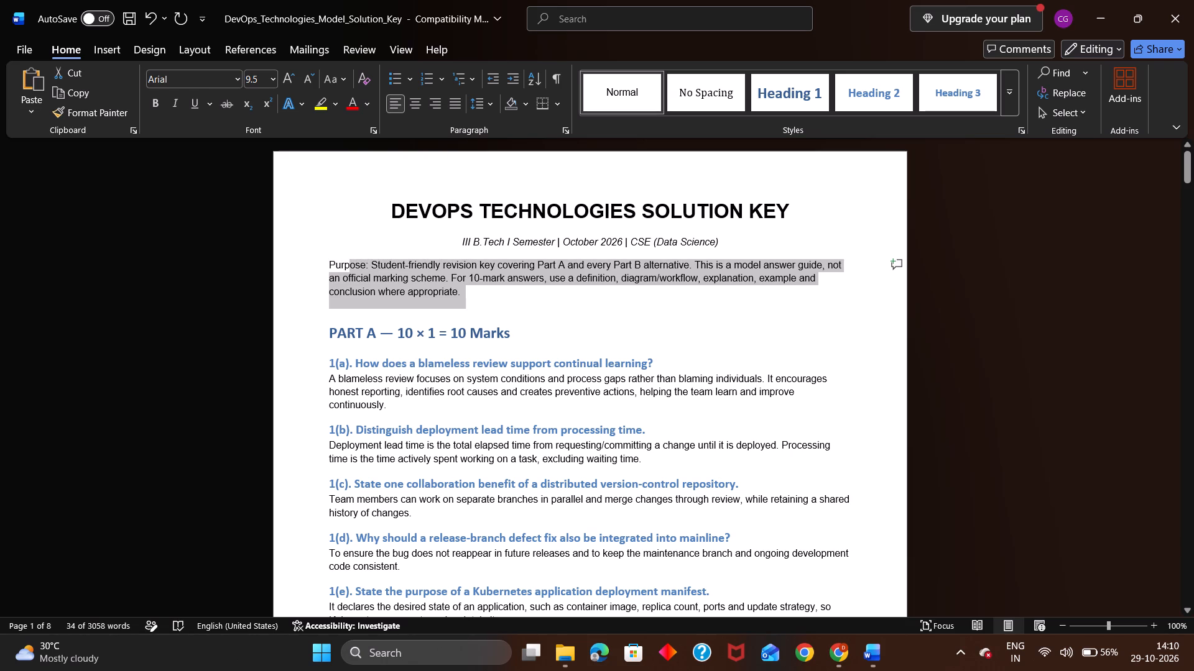
key(shift+Left)
key(BackSpace)
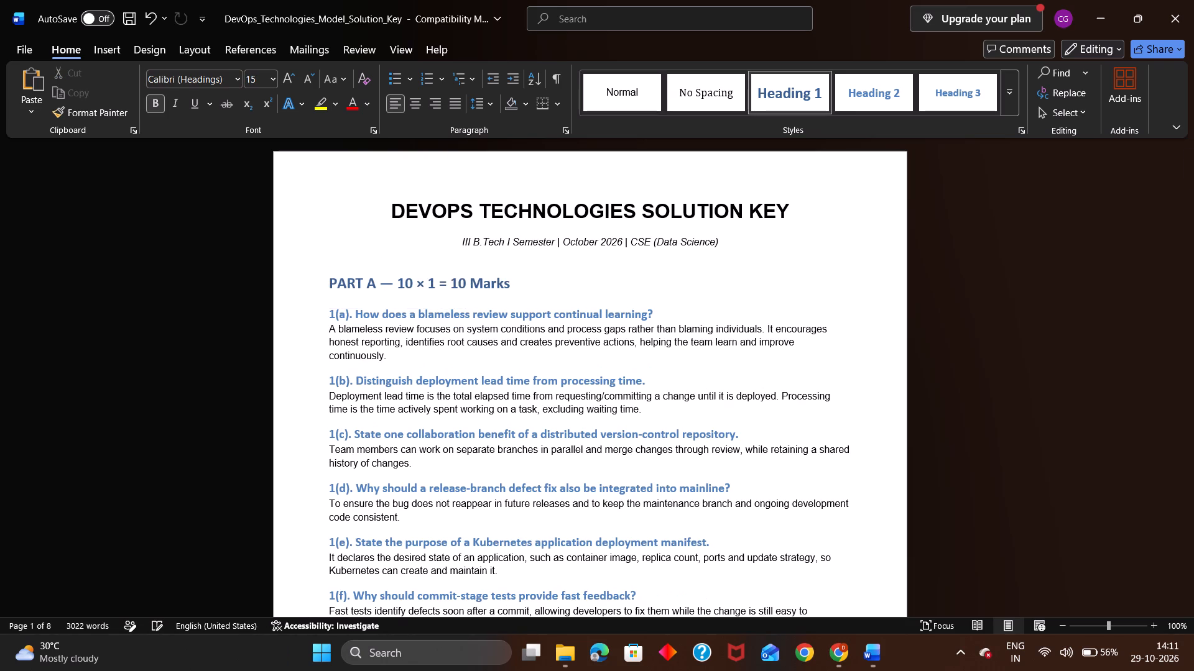
Look through the edited solution key, checking the title, the Part A answers and the Question 2 sections.
scroll(463, 355, down, 1)
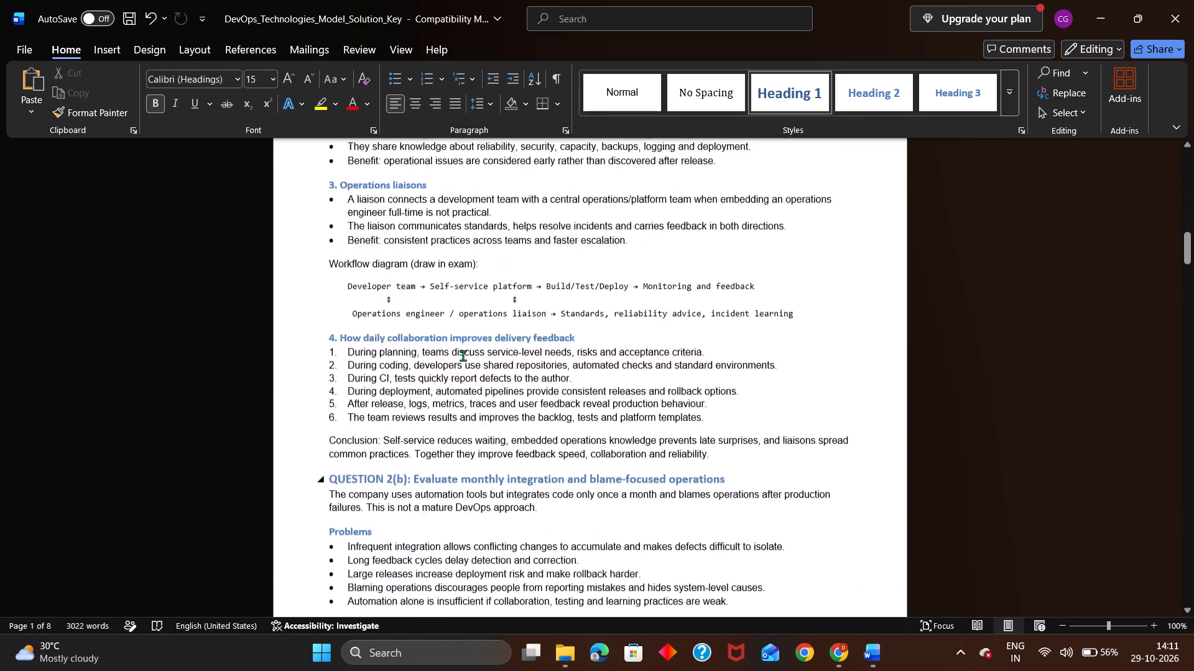
scroll(463, 355, down, 1)
scroll(463, 355, up, 5)
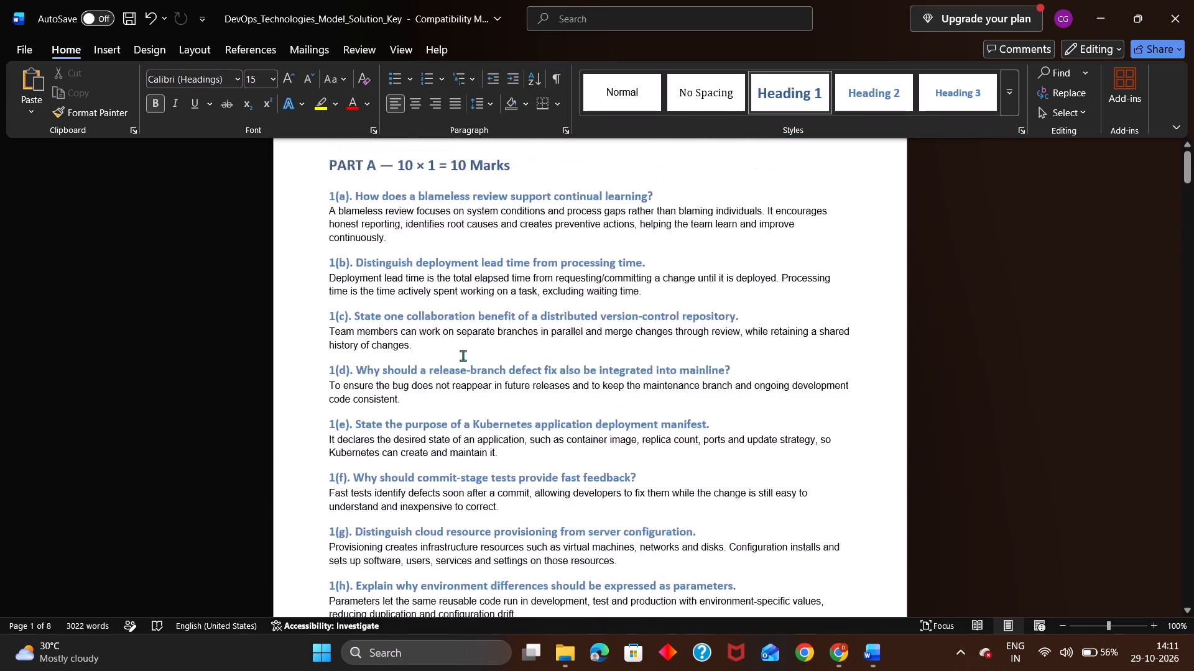
scroll(476, 380, down, 1)
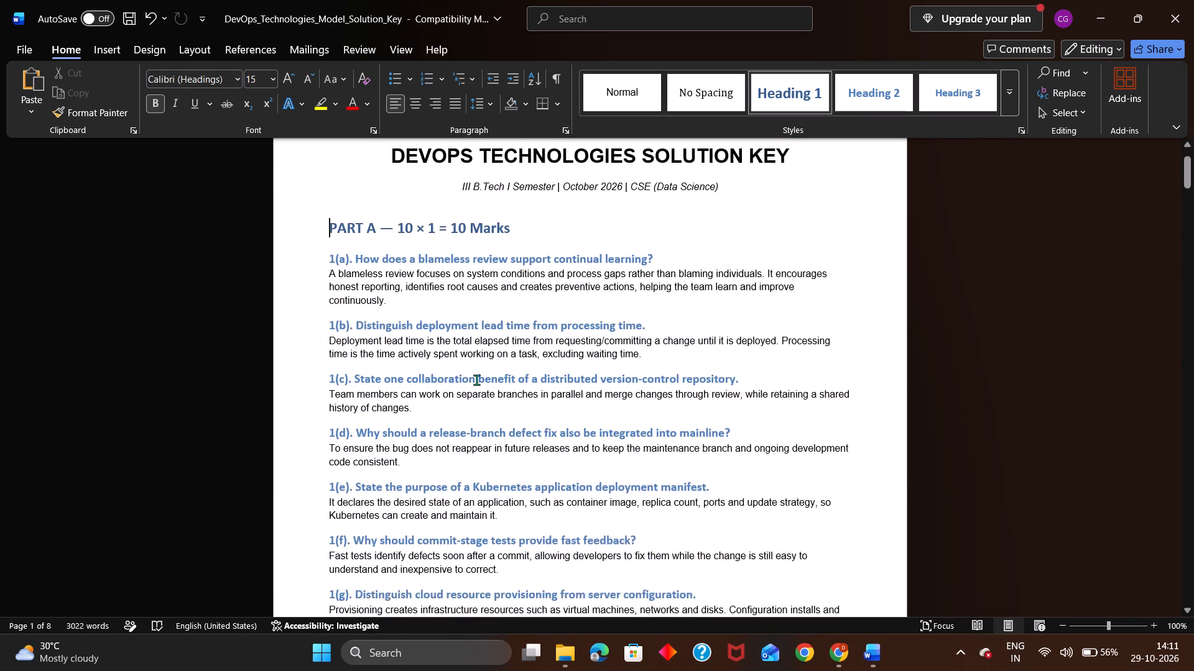
scroll(476, 380, down, 1)
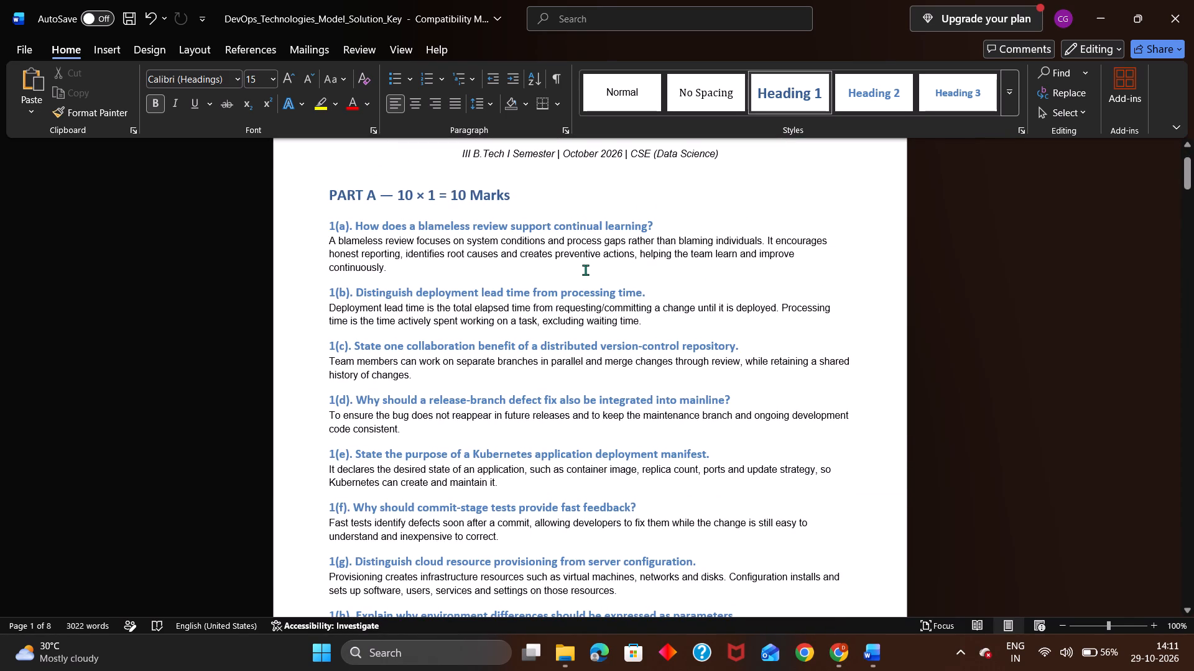
Minimize the Word document and launch Kuro from the desktop.
click(1086, 0)
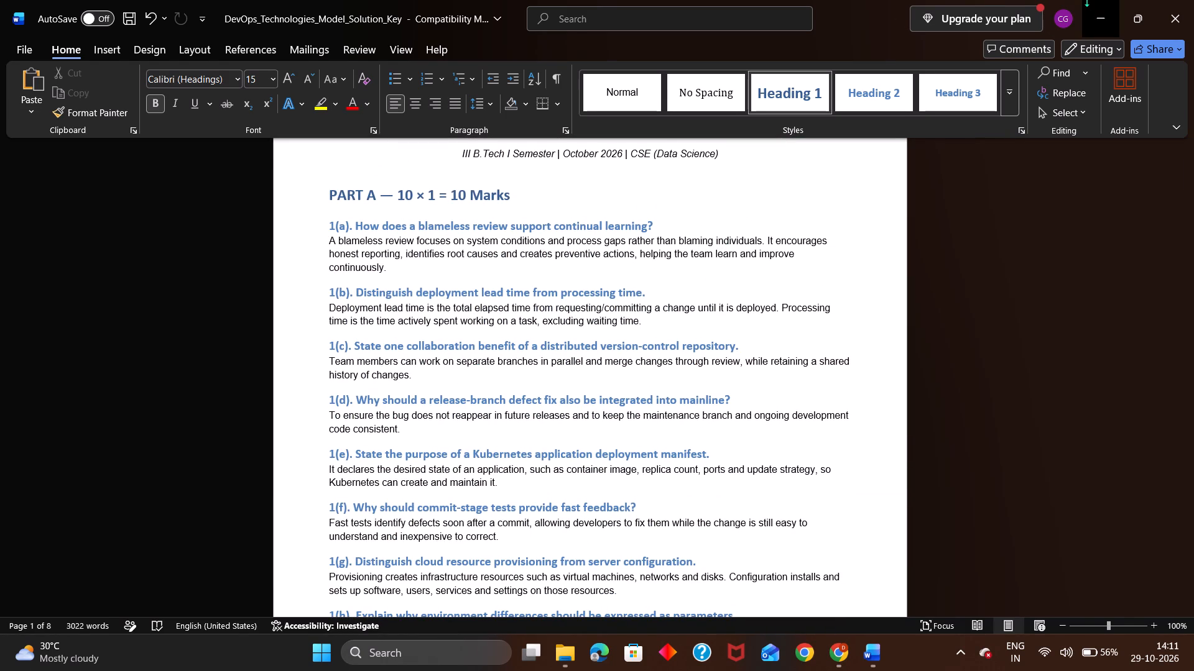
click(1091, 14)
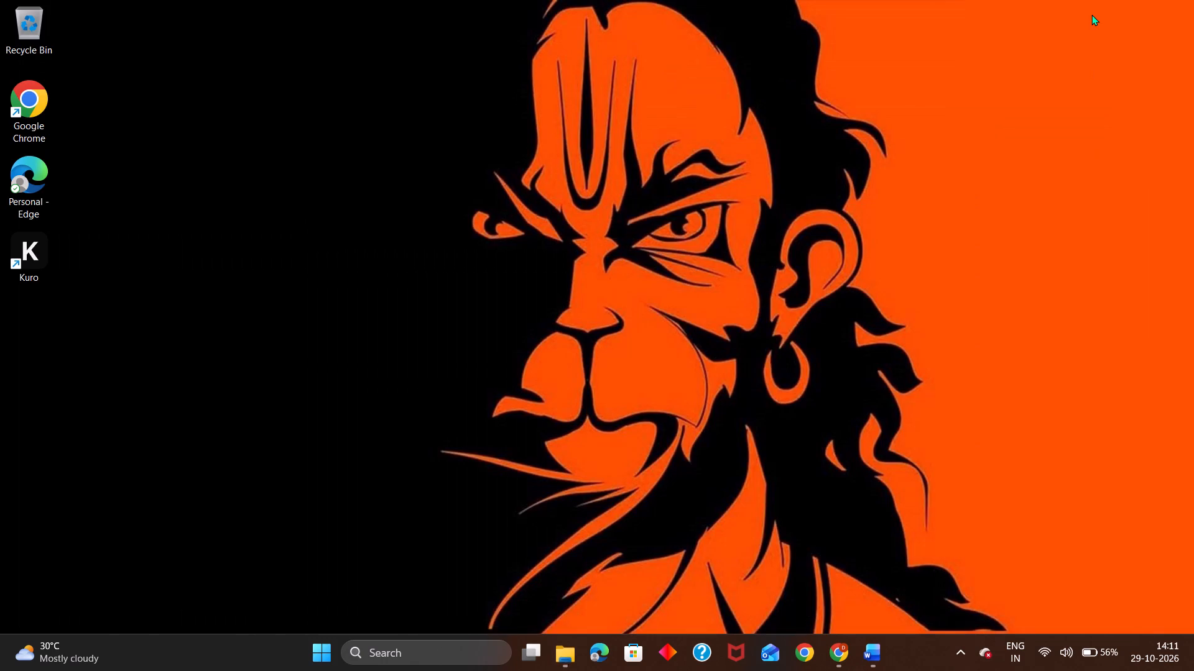
double_click(37, 257)
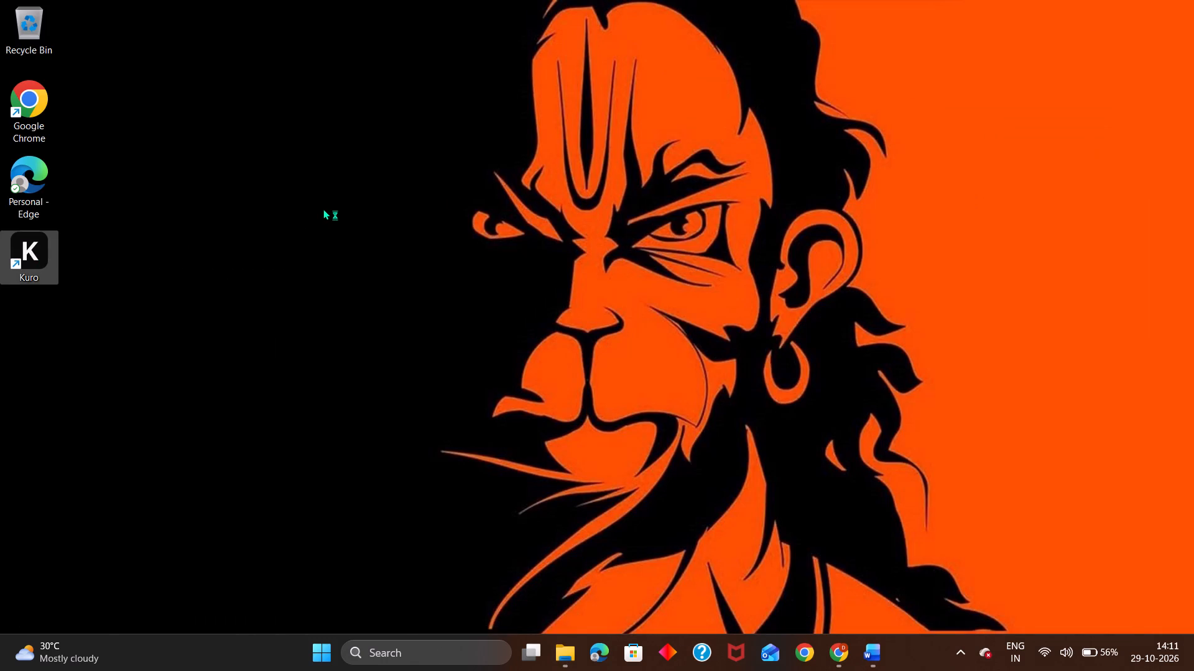
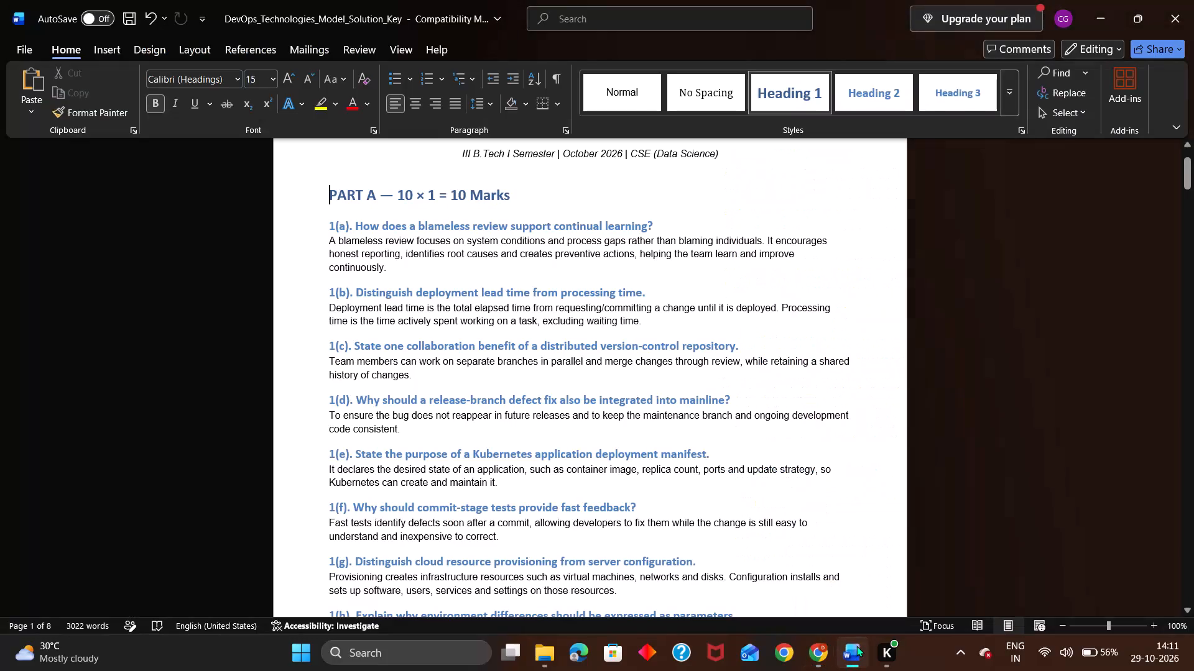
Read through the Part B answers to Questions 2(a) and 2(b), including the workflow diagram, problems and recommended changes.
scroll(823, 476, down, 1)
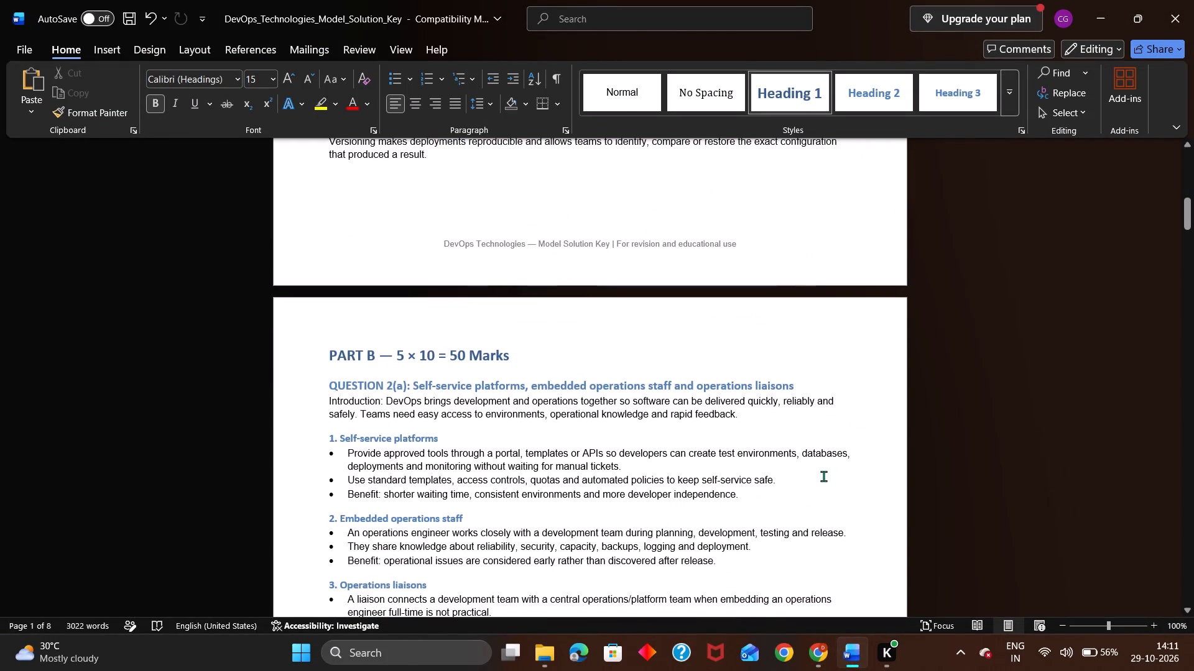
scroll(677, 335, down, 1)
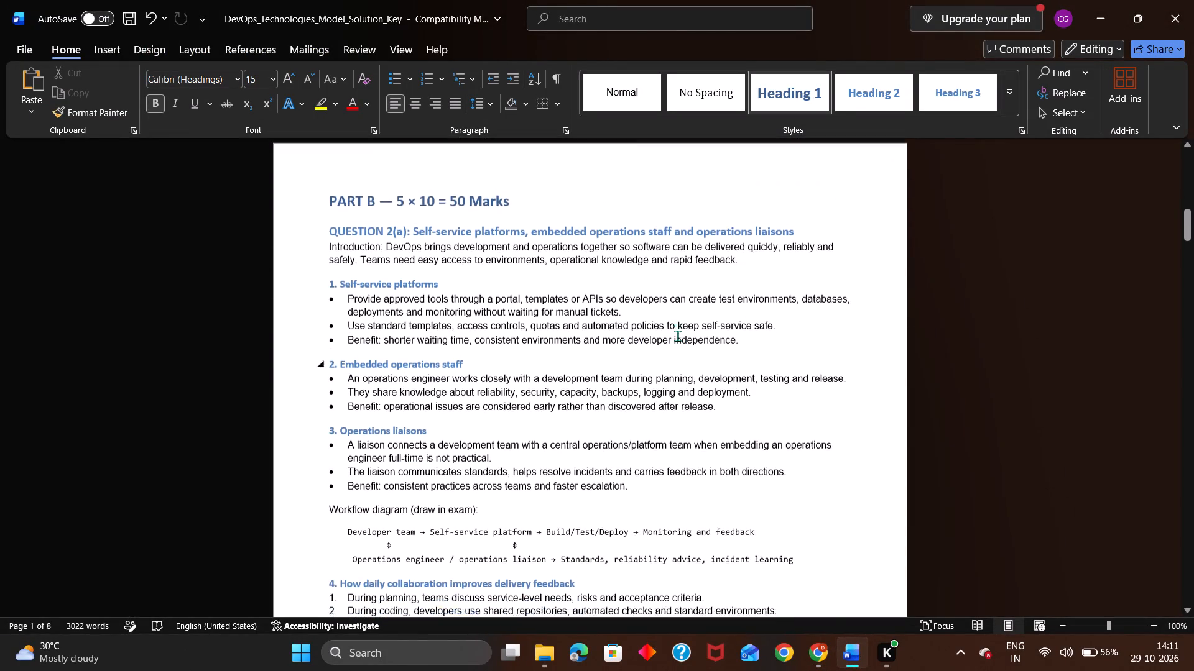
scroll(677, 335, down, 2)
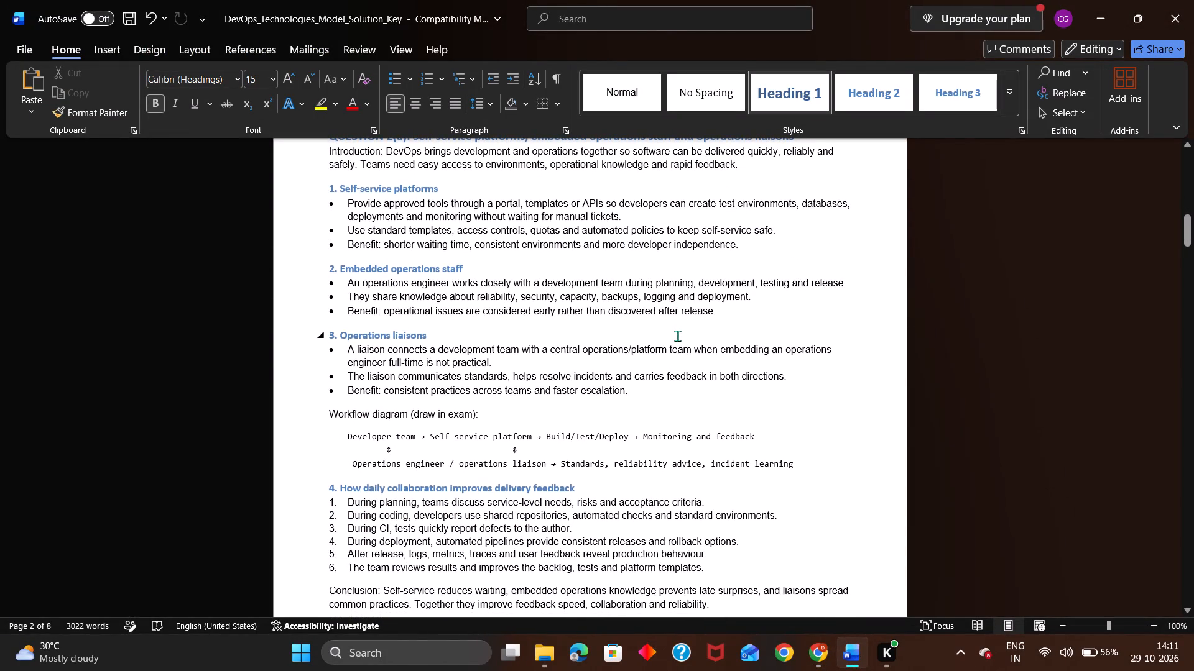
scroll(677, 335, down, 1)
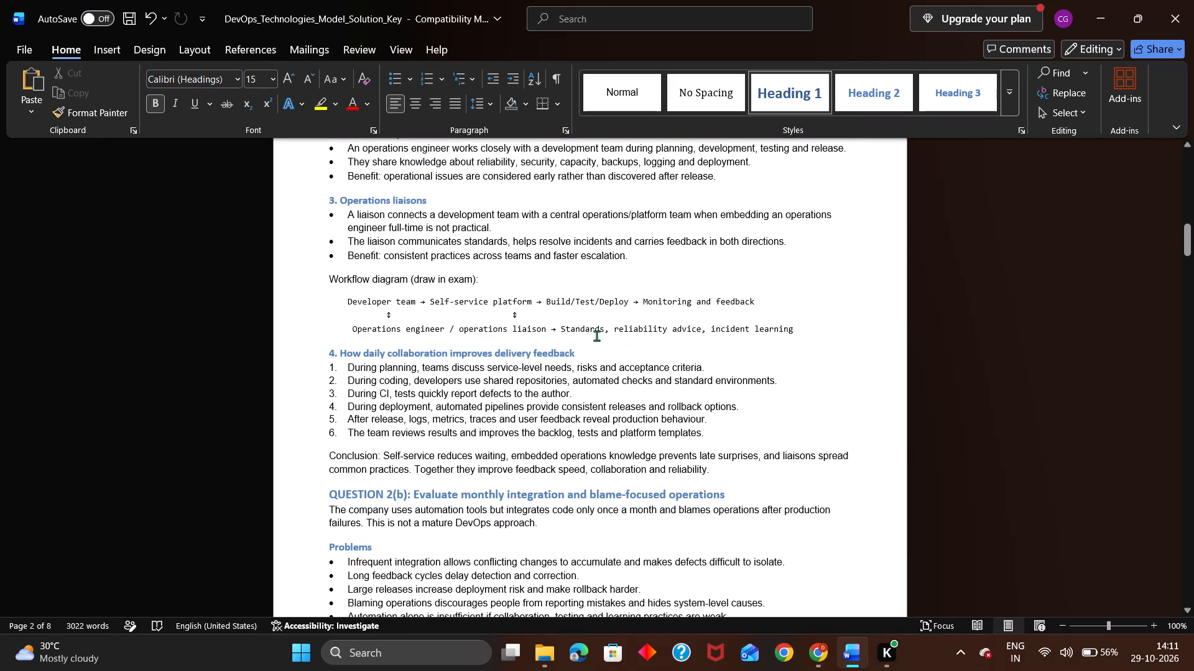
scroll(581, 354, down, 1)
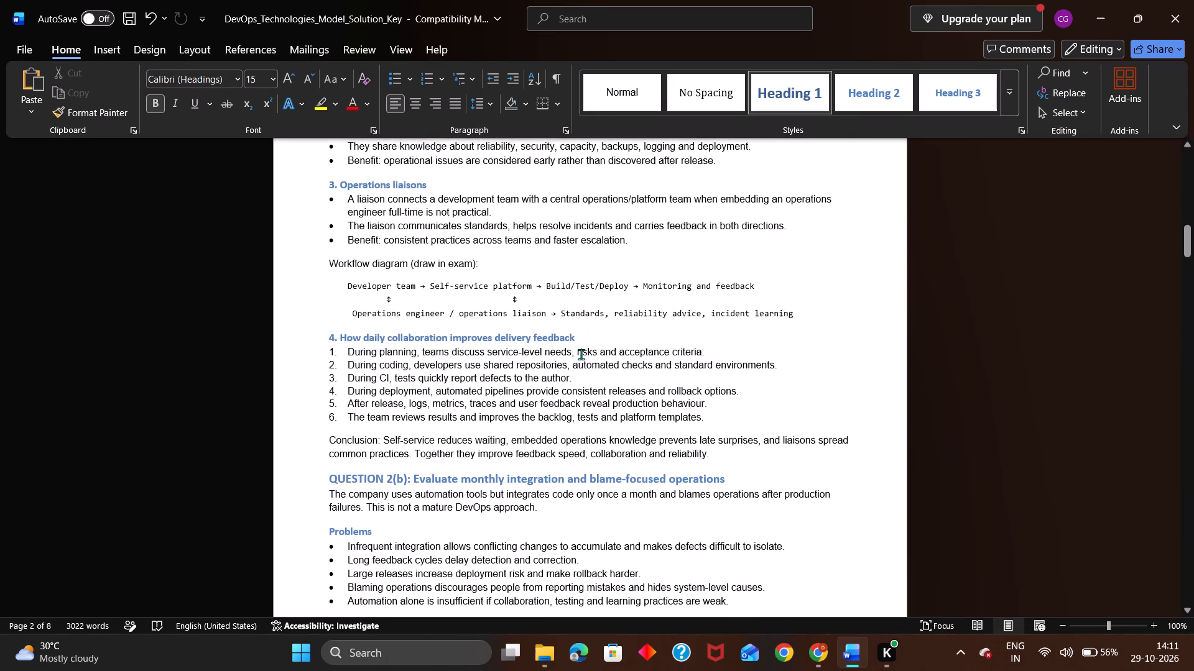
scroll(581, 354, down, 1)
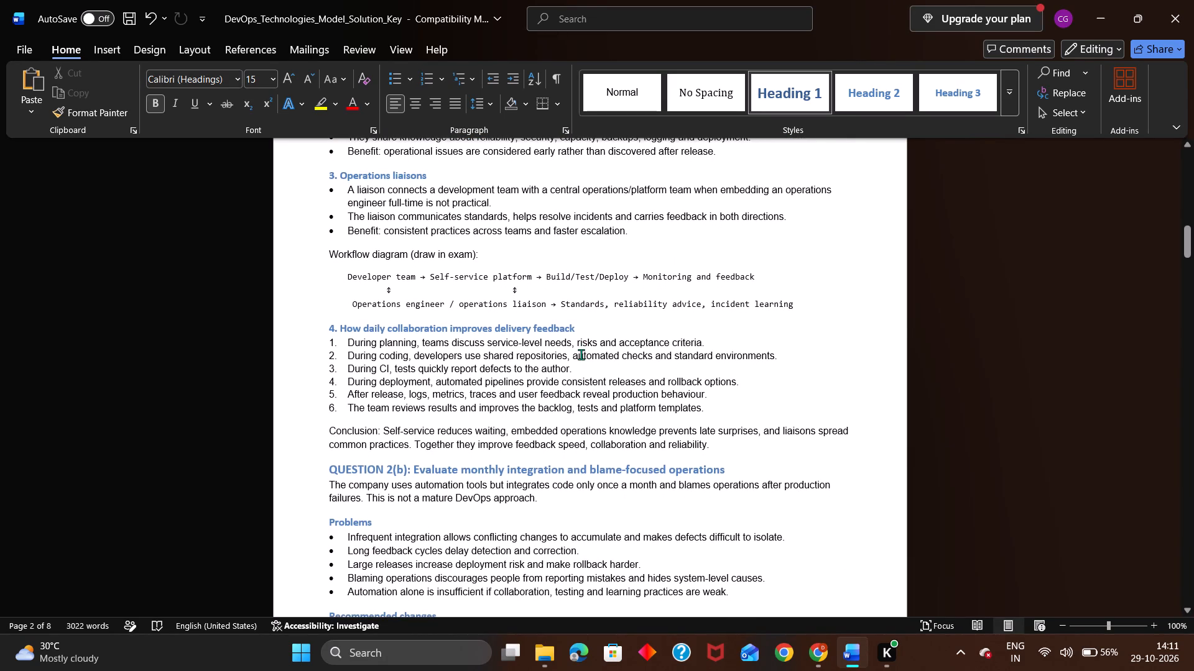
scroll(581, 354, down, 2)
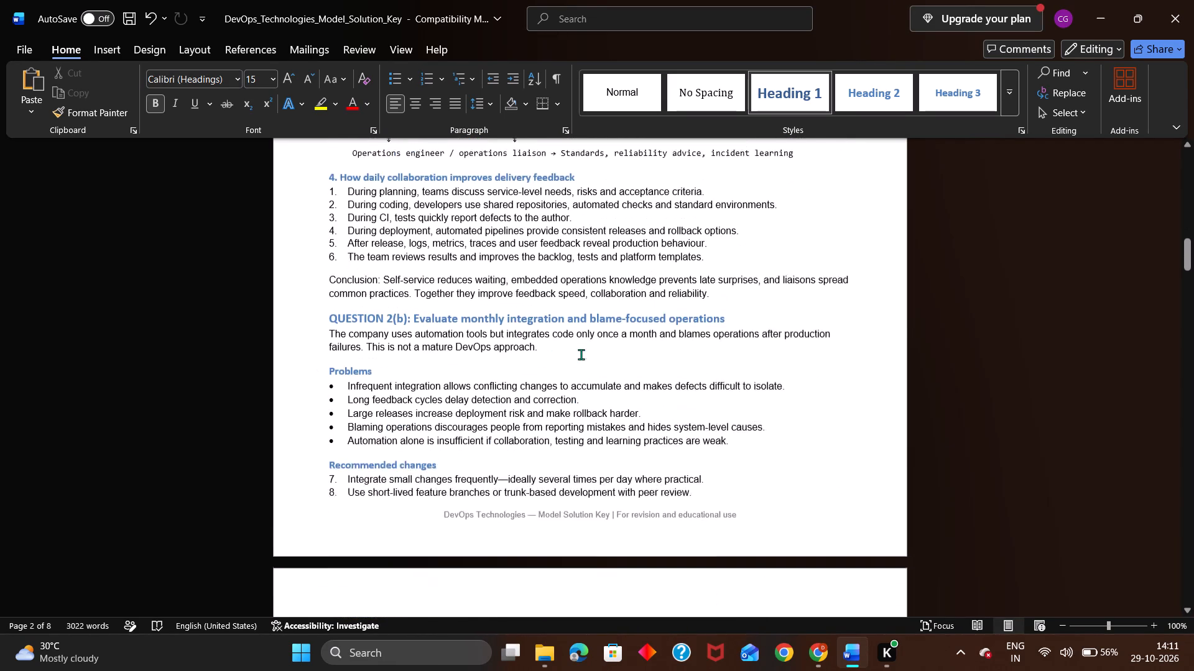
scroll(581, 354, down, 1)
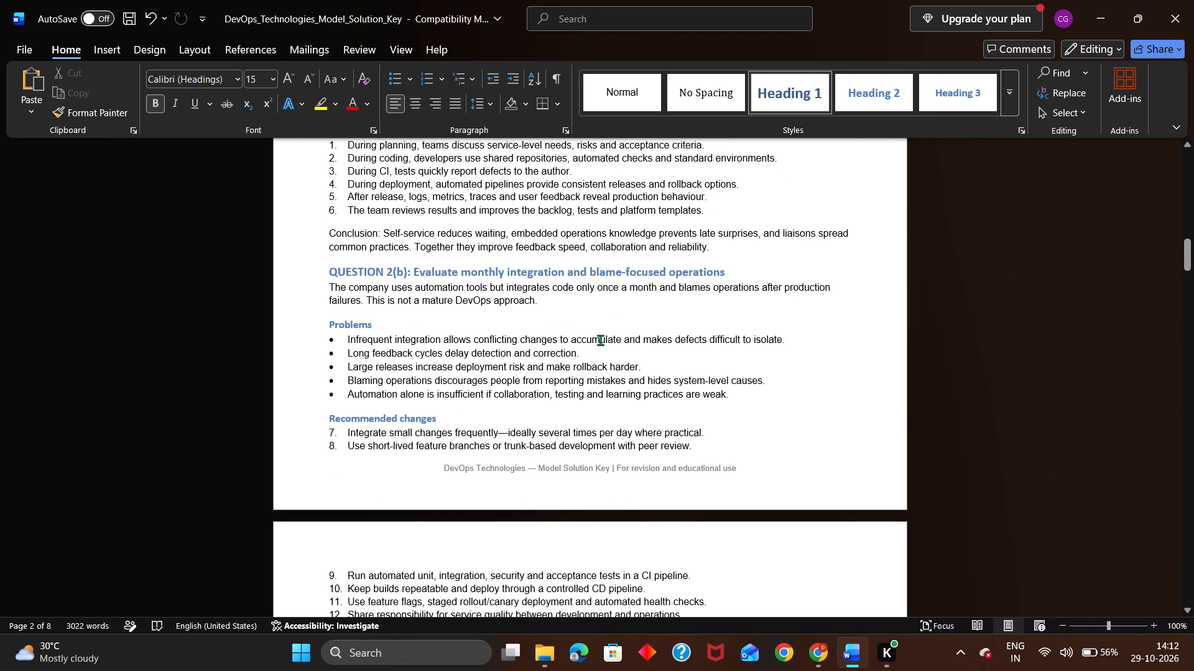
scroll(600, 340, down, 2)
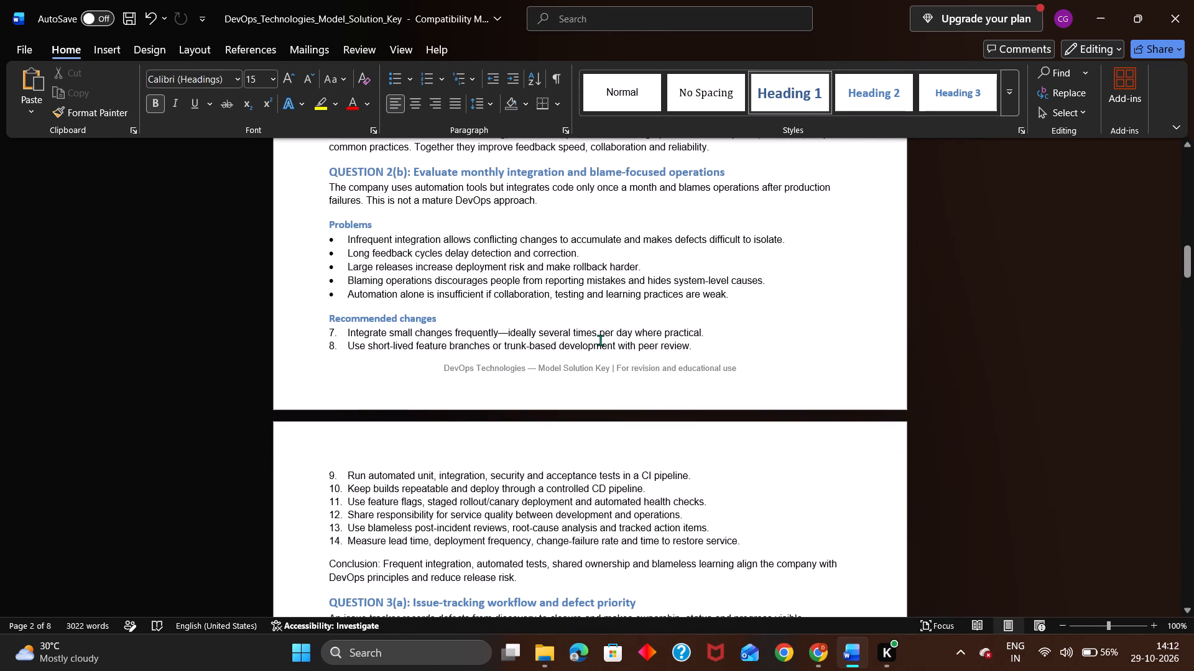
scroll(600, 340, down, 1)
scroll(600, 340, up, 1)
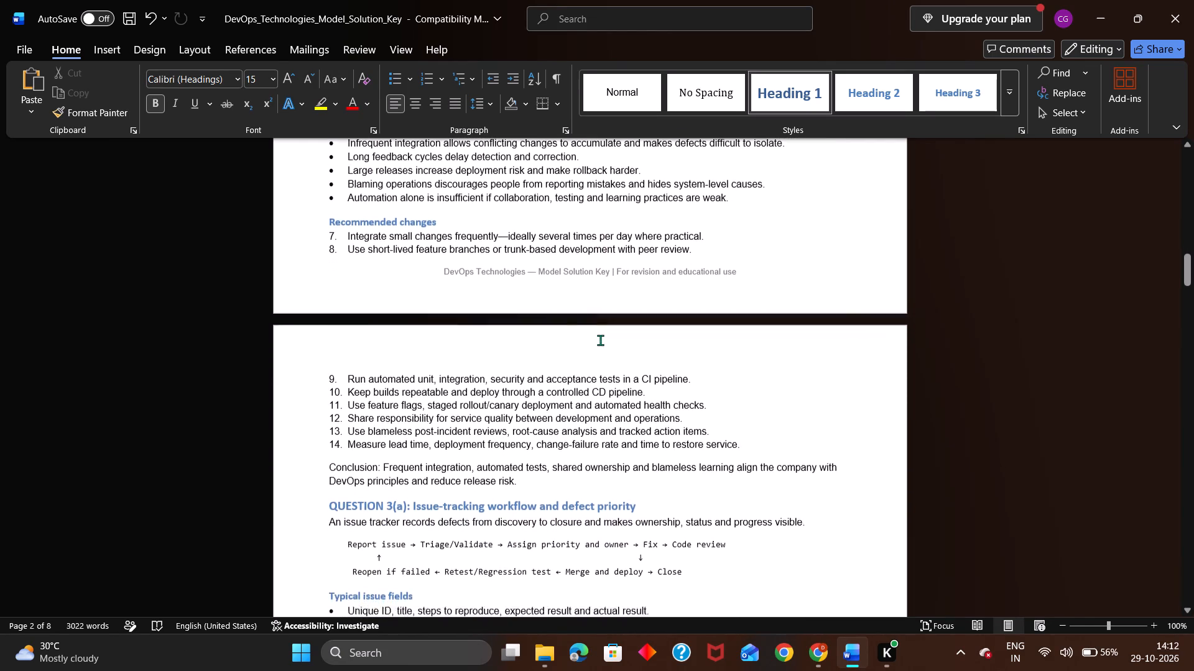
scroll(600, 340, up, 4)
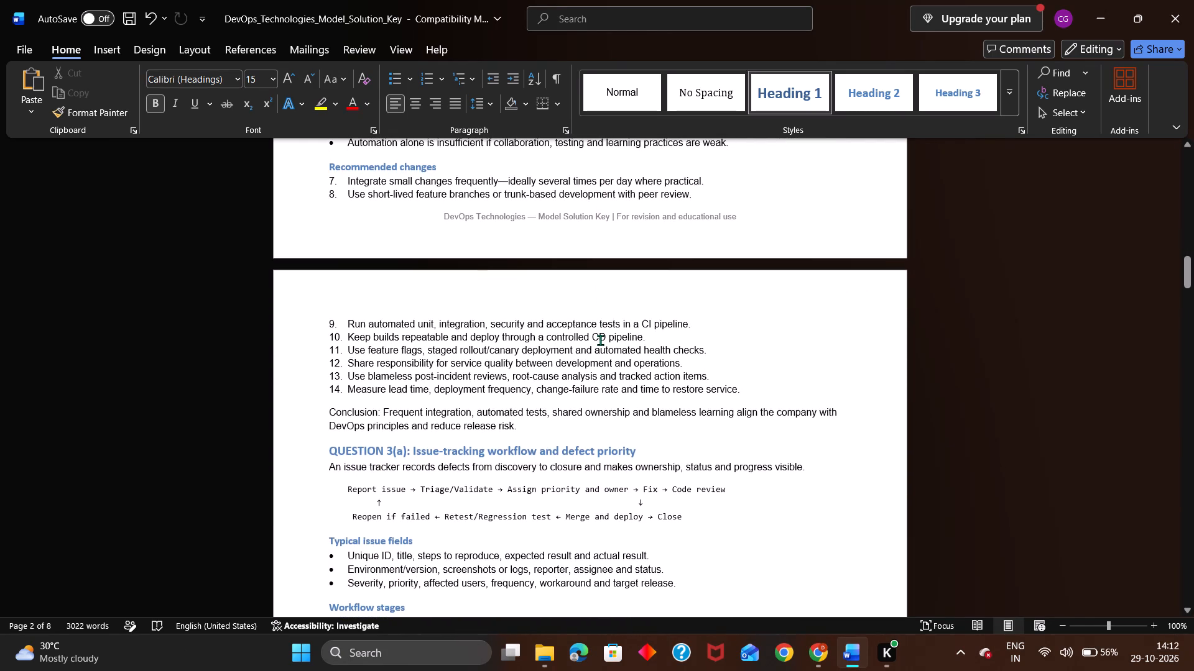
scroll(600, 340, up, 1)
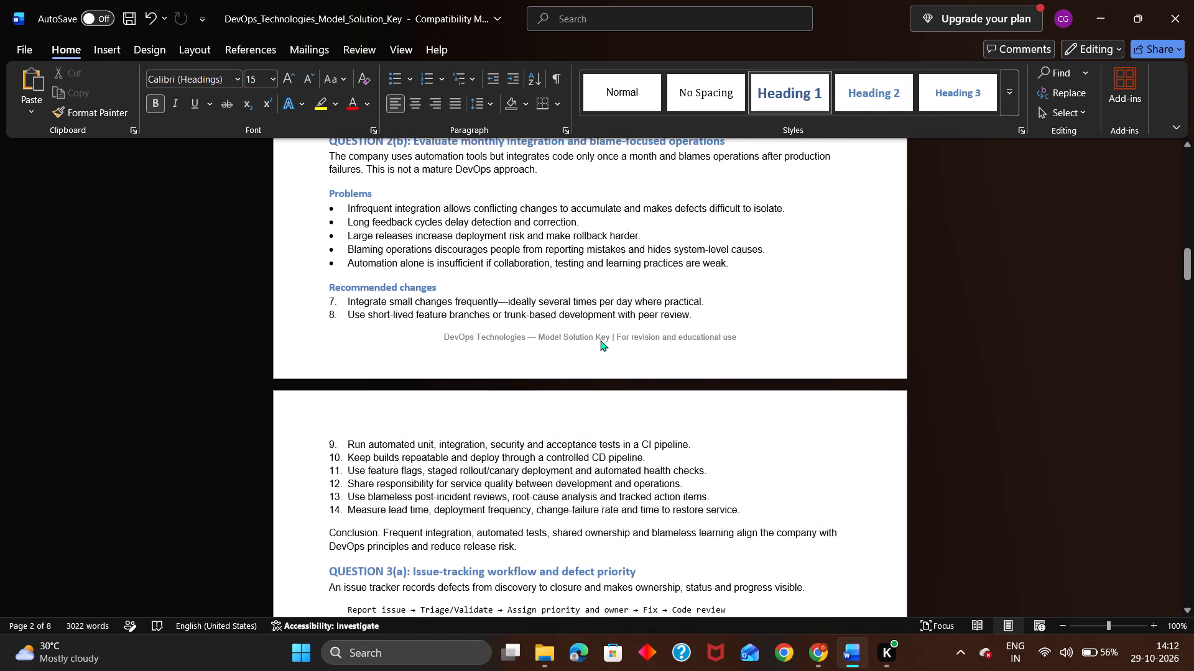
scroll(600, 340, up, 1)
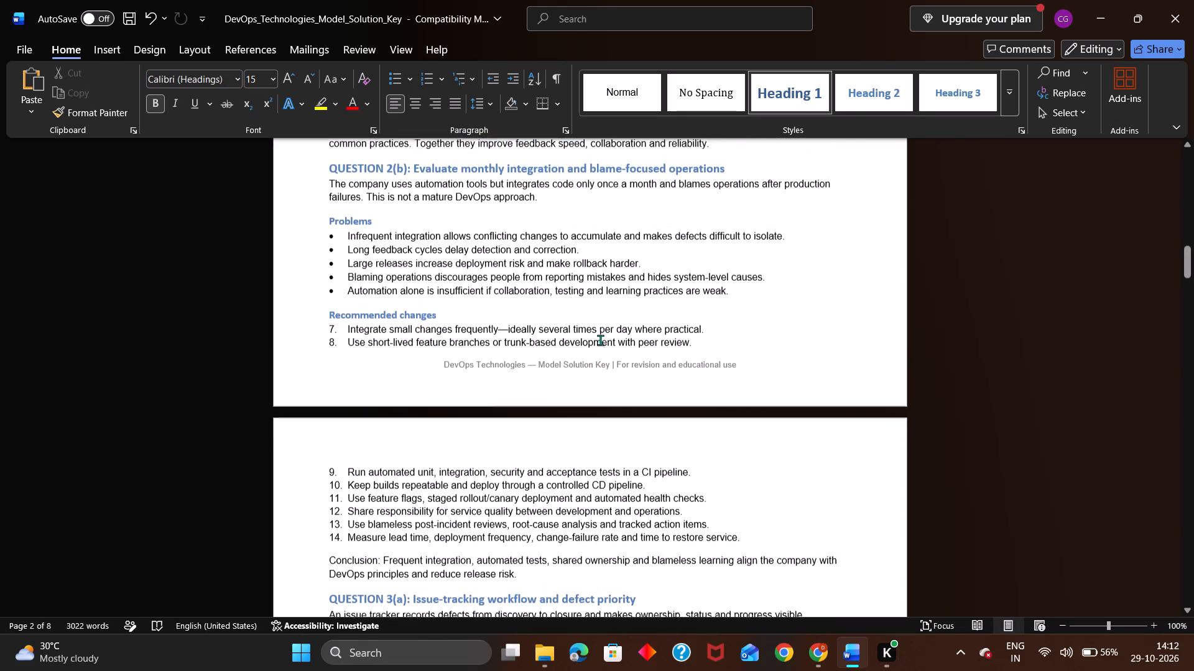
scroll(600, 340, up, 1)
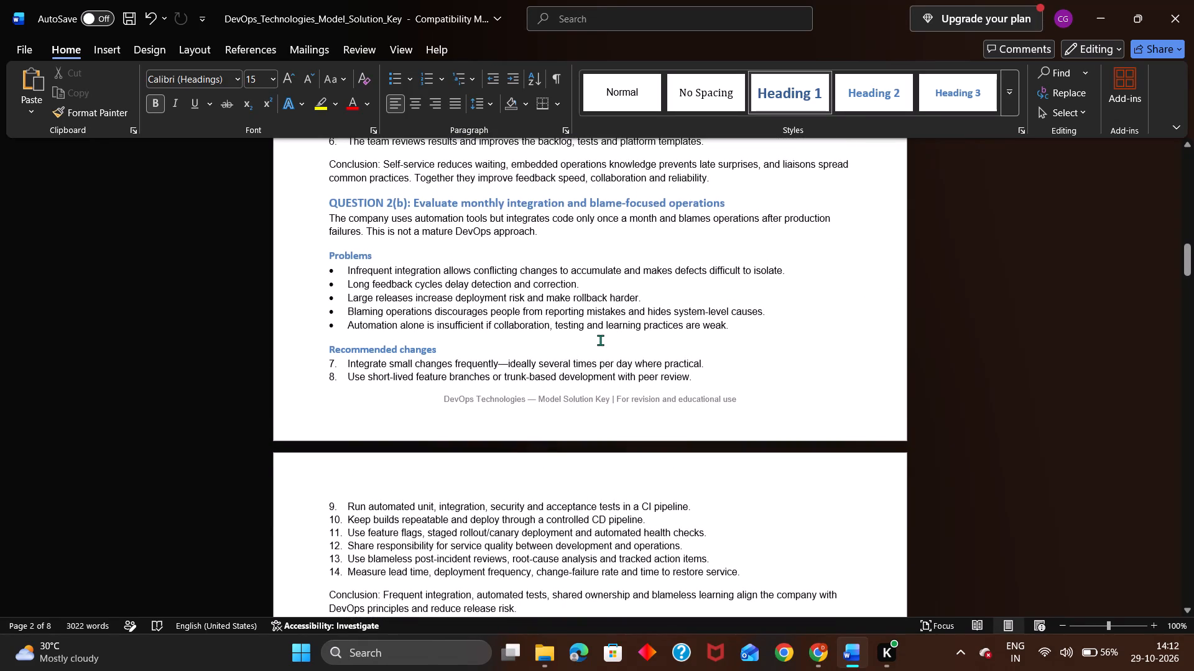
scroll(600, 340, up, 1)
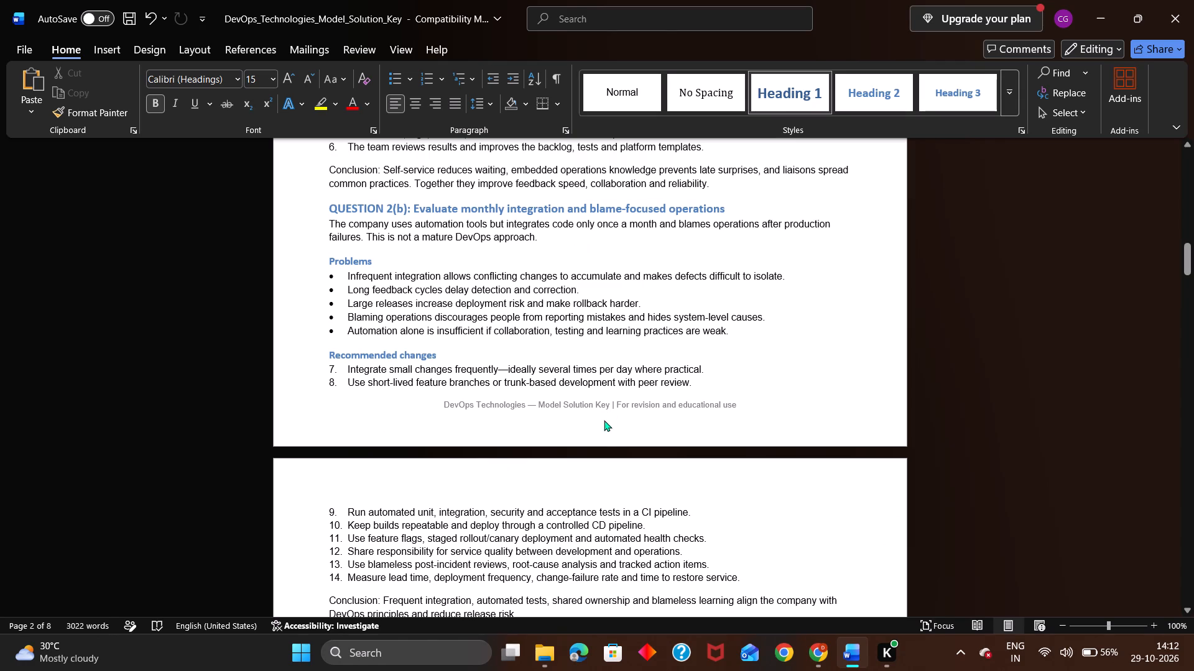
Review the Question 3(a) issue-tracking answer and the Question 3(b) Git release-branch workflow and steps.
scroll(593, 440, down, 1)
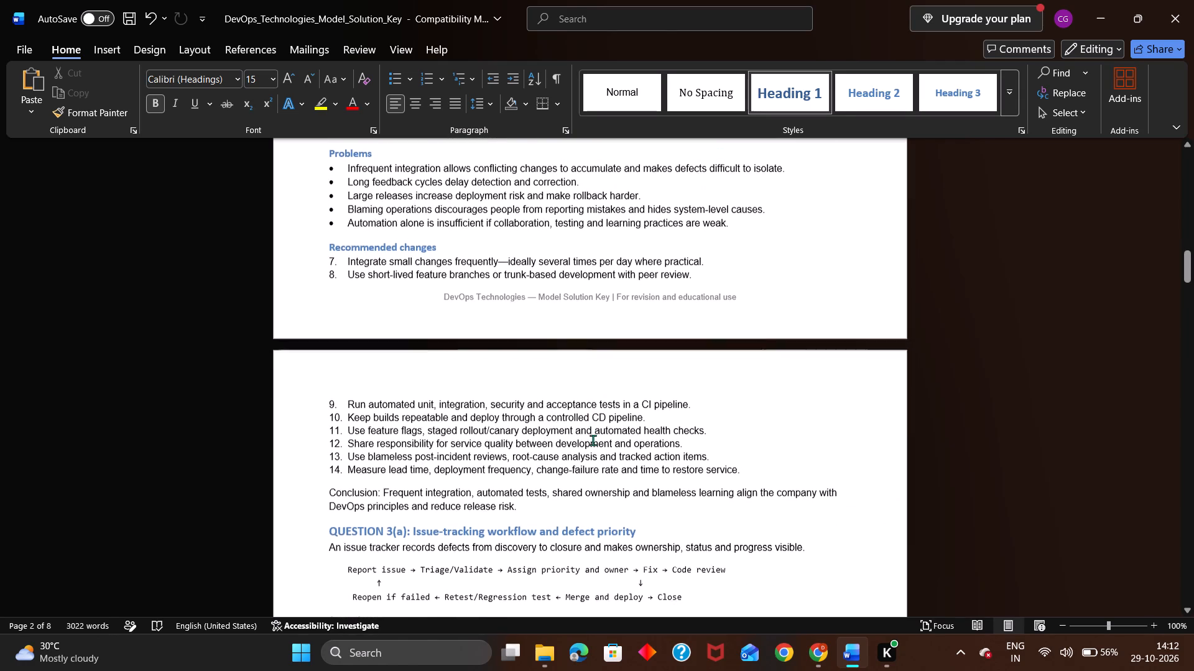
scroll(593, 440, down, 2)
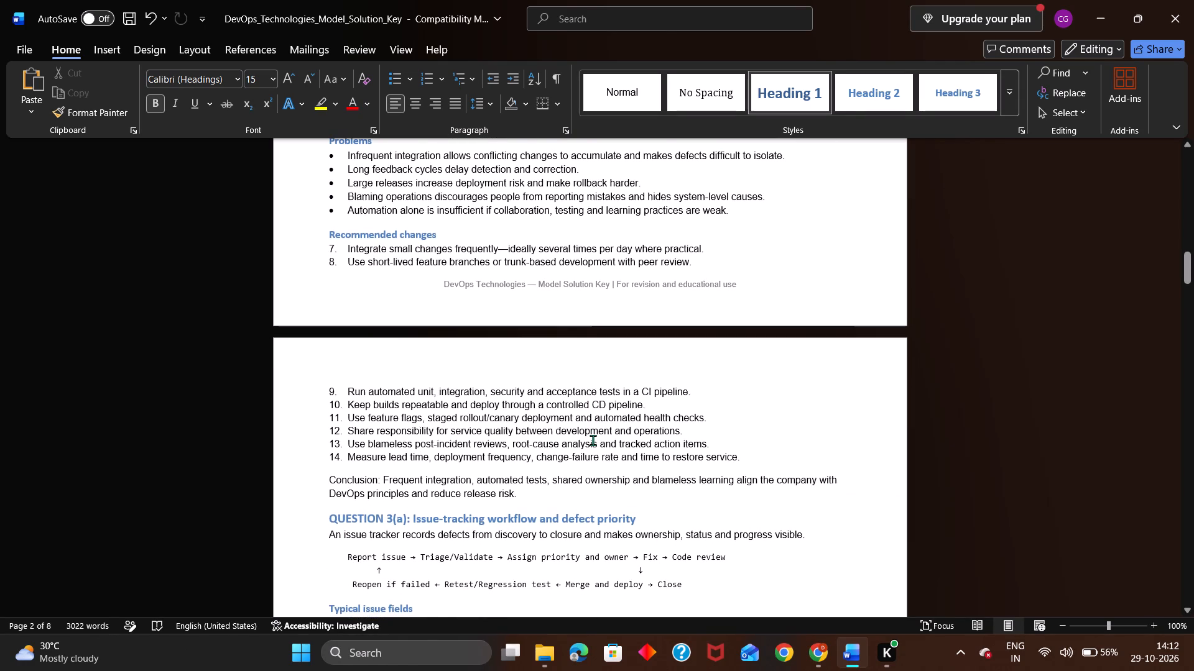
scroll(593, 440, down, 2)
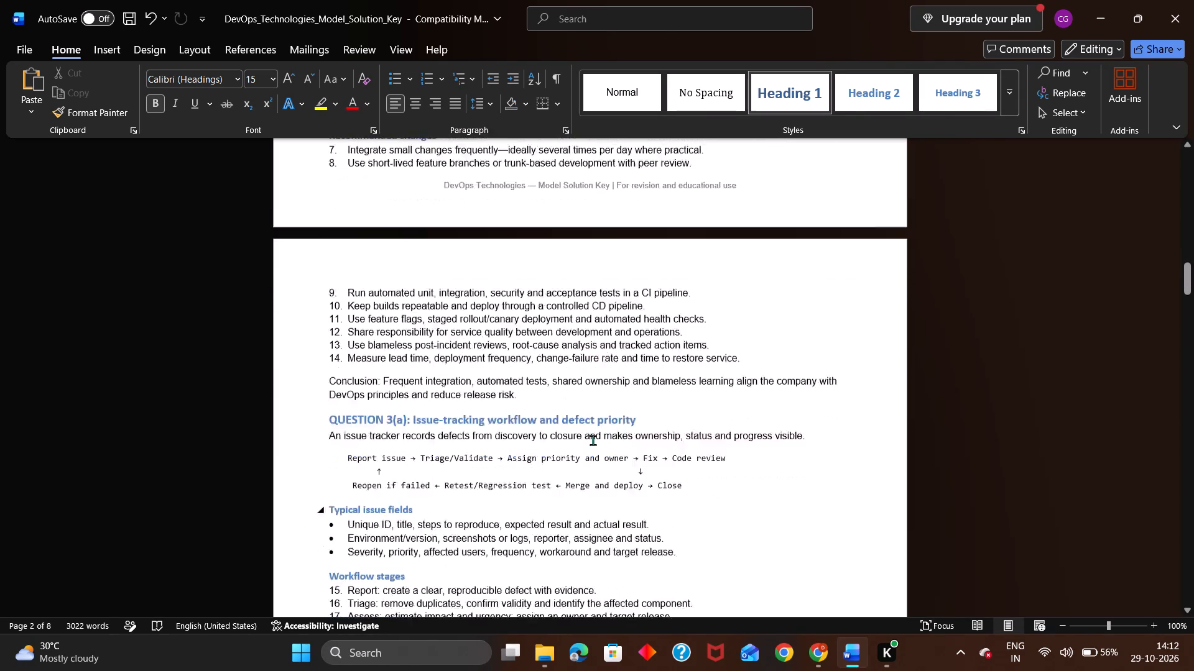
scroll(593, 440, down, 2)
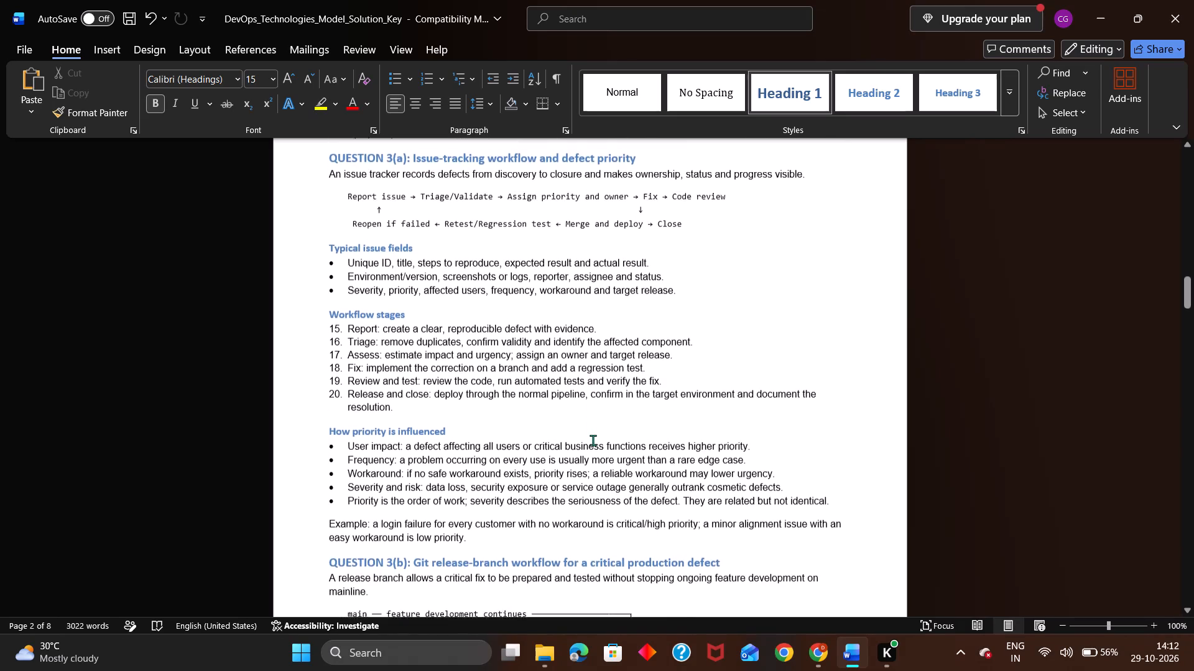
scroll(593, 440, down, 2)
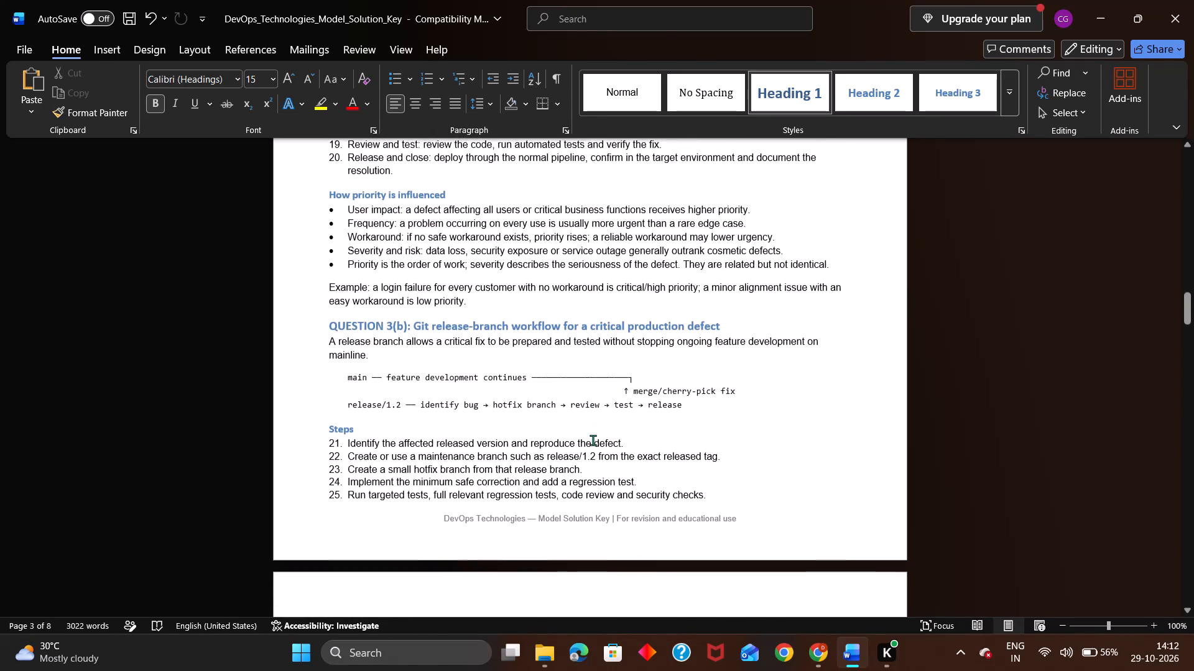
scroll(593, 440, down, 1)
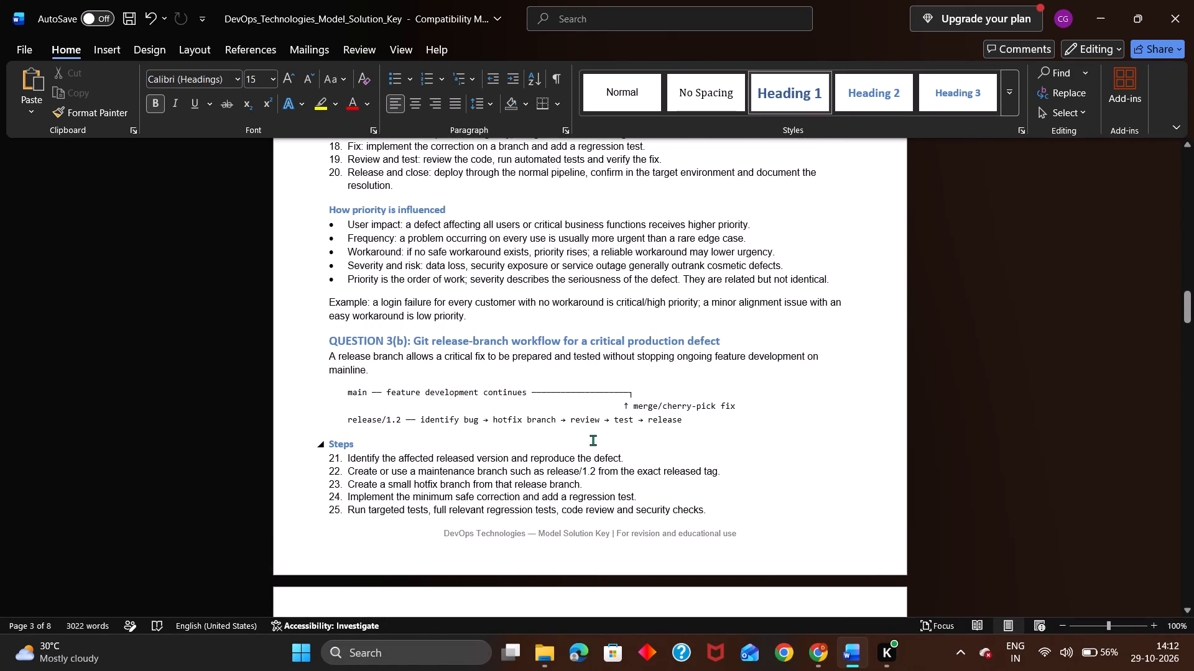
scroll(593, 440, up, 1)
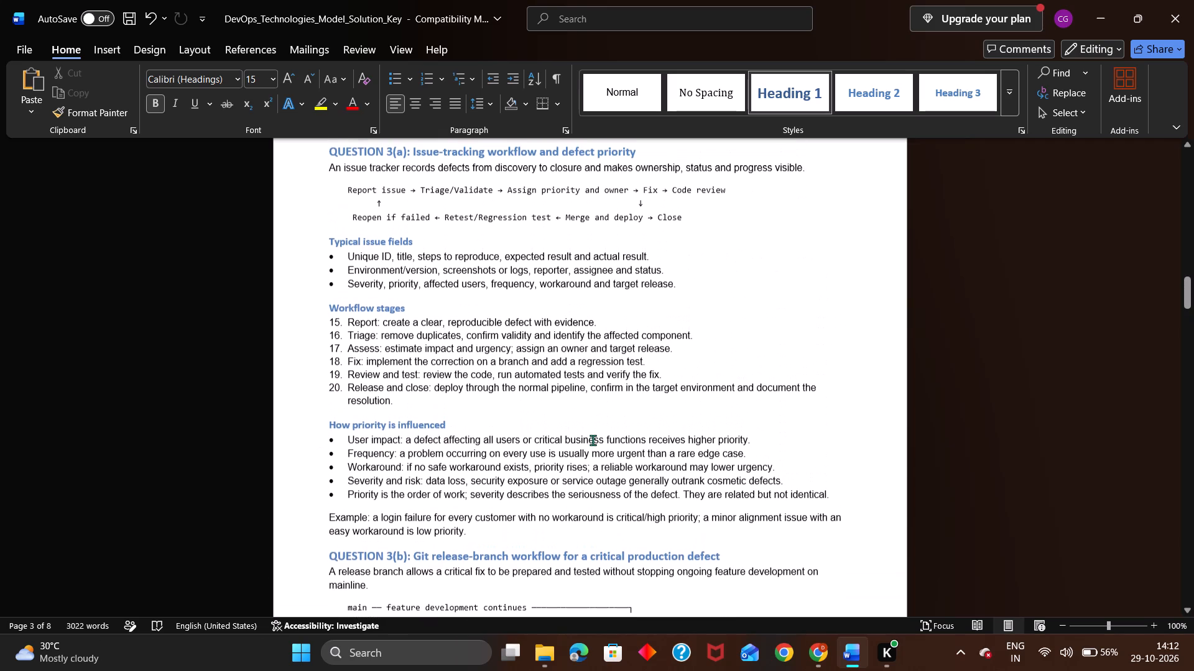
scroll(593, 440, up, 1)
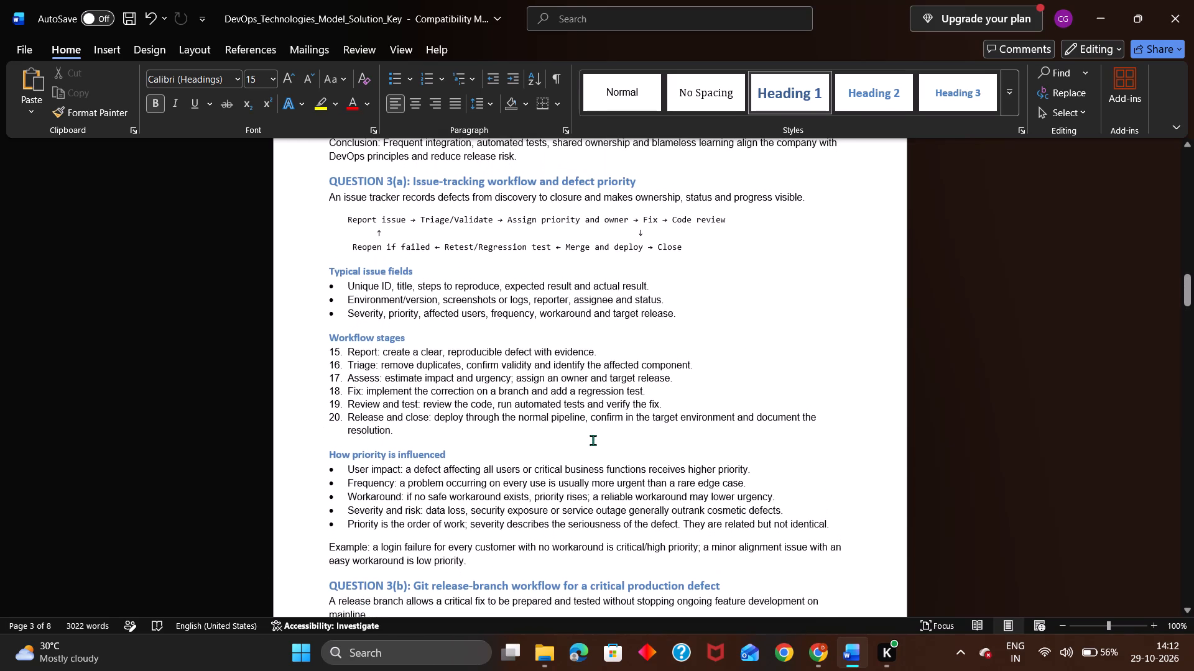
scroll(593, 440, down, 2)
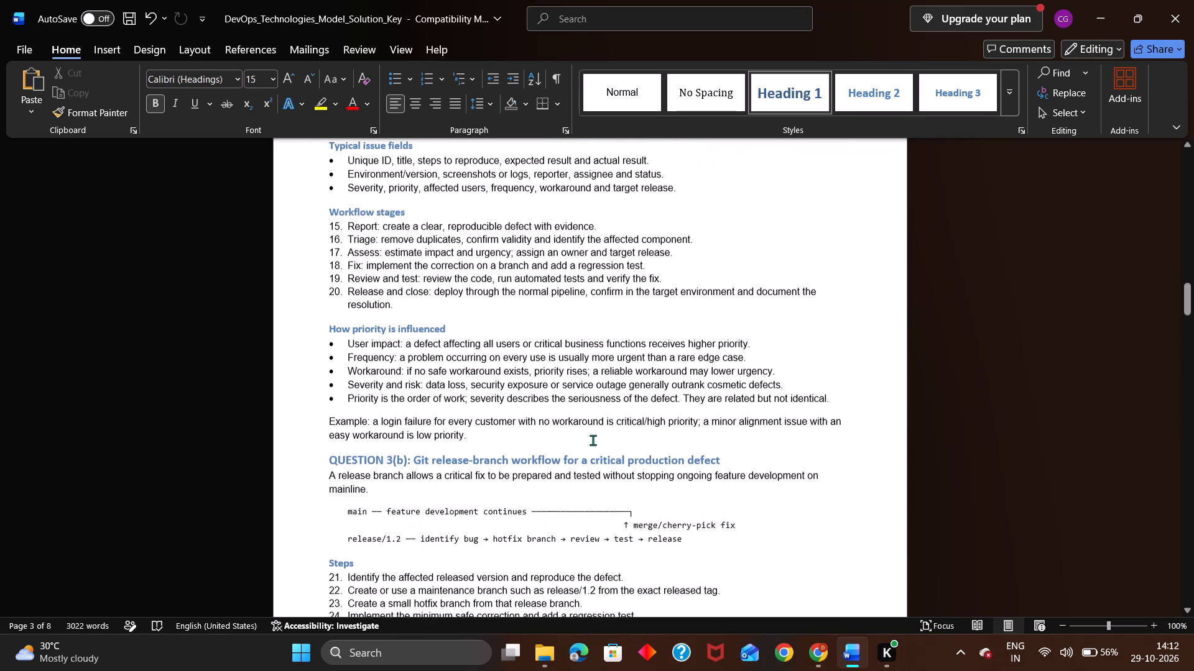
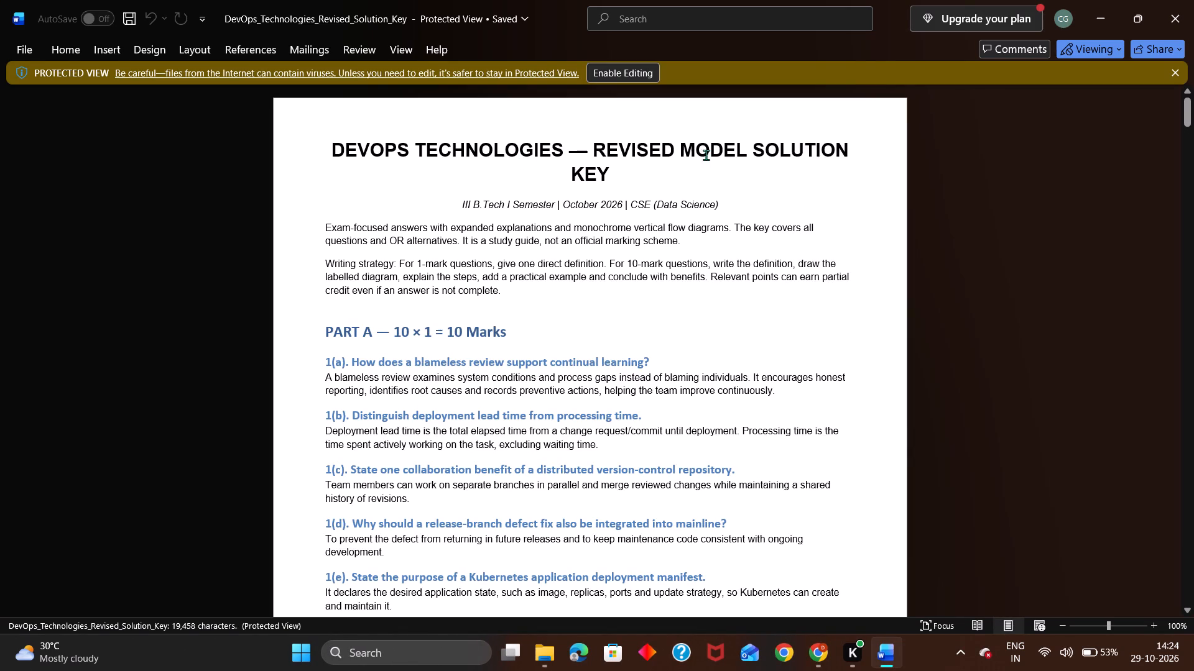
click(639, 70)
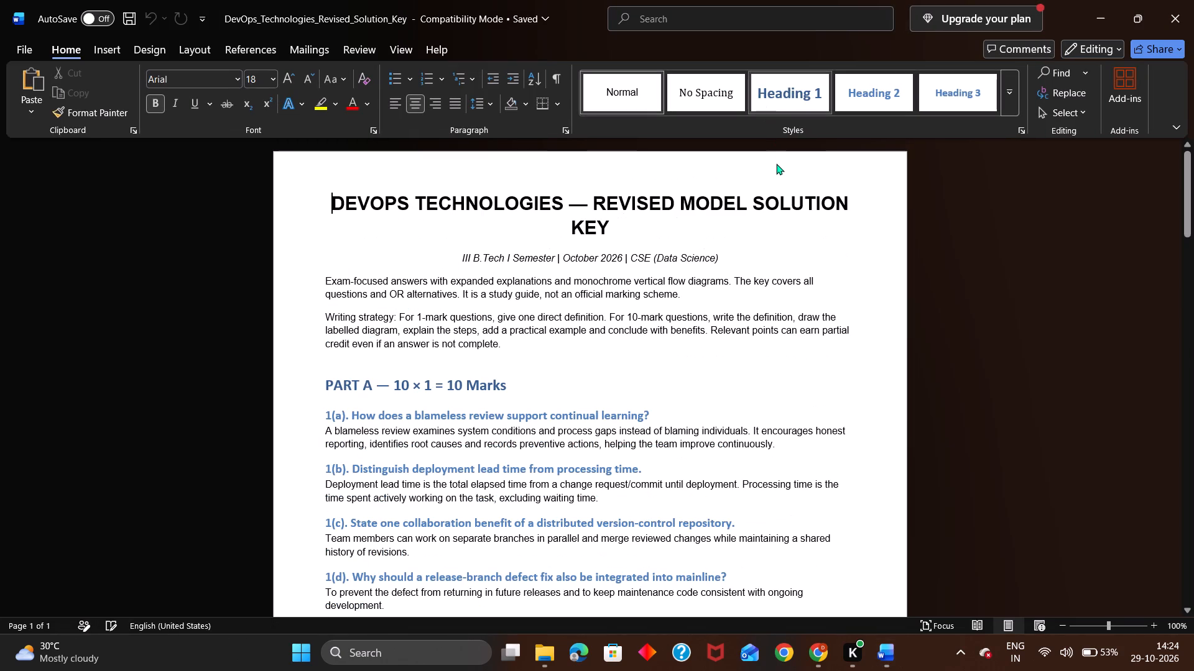
Shorten the document title to "DEVOPS TECHNOLOGIES SOLUTION KEY" by removing the dash and the words "REVISED MODEL".
click(755, 200)
key(BackSpace)
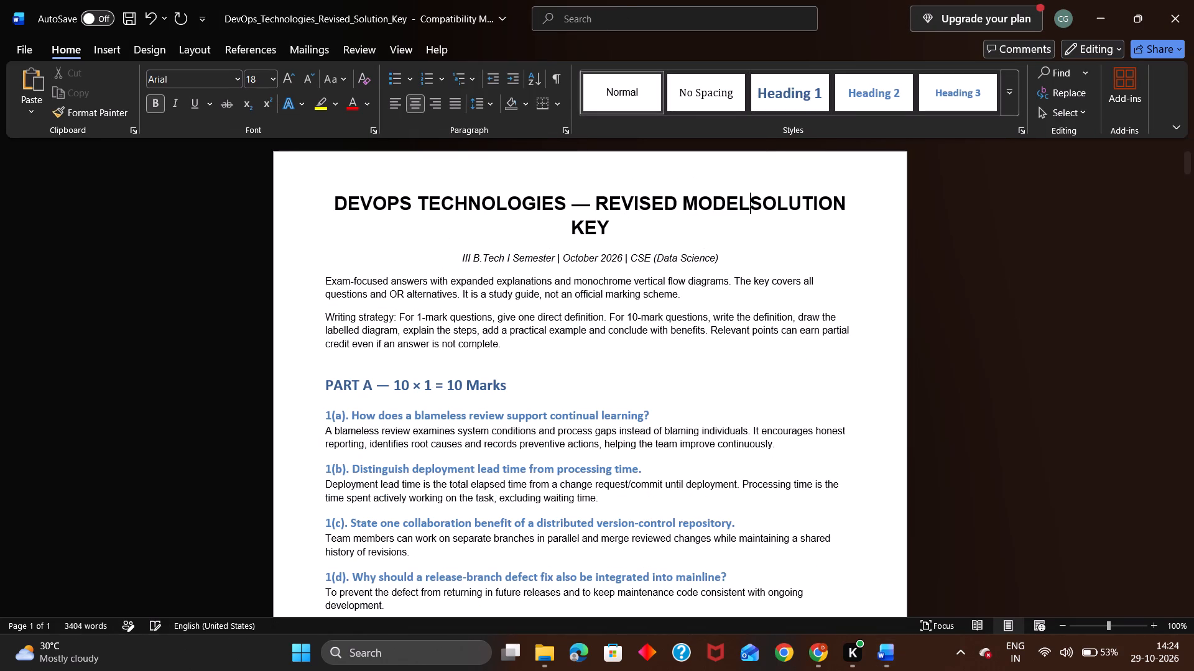
key(BackSpace)
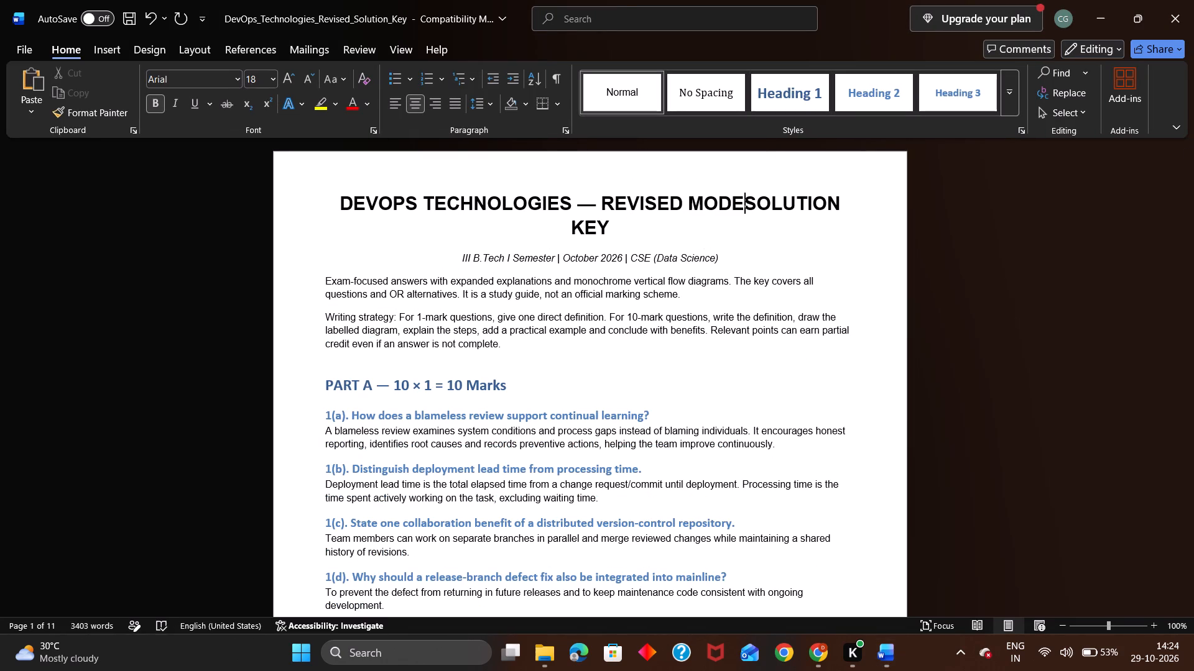
key(ctrl+BackSpace)
key(ctrl+BackSpace)
key(BackSpace)
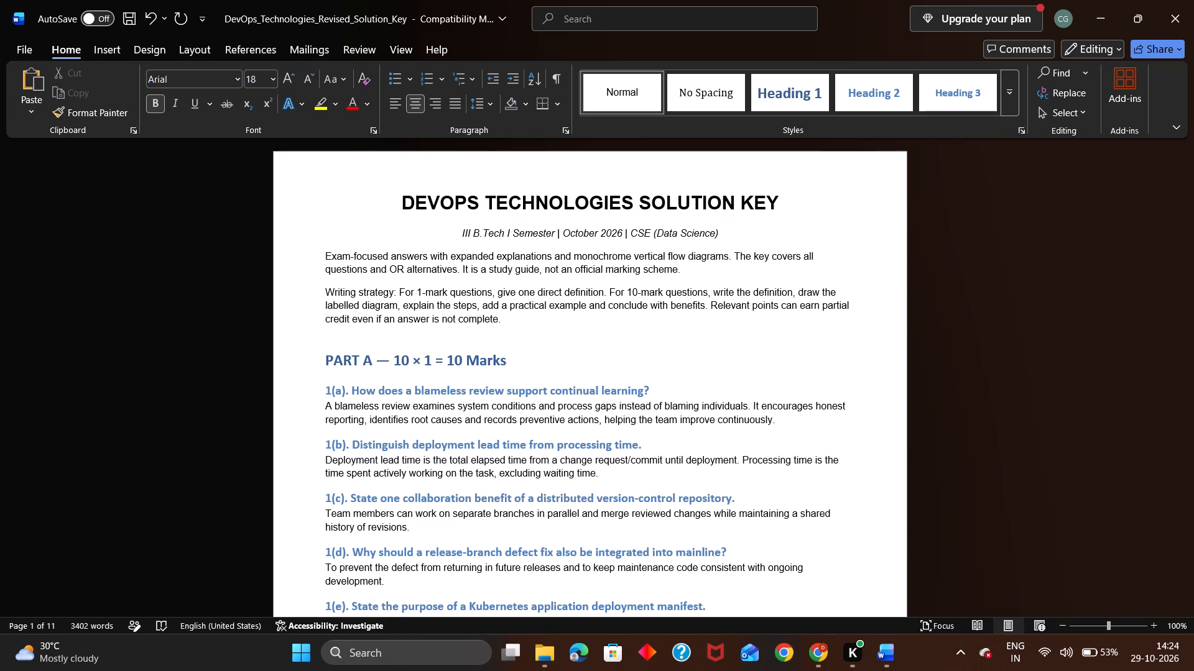
Delete the two introductory paragraphs above Part A, "Exam-focused answers" and "Writing strategy".
drag(514, 317, 323, 255)
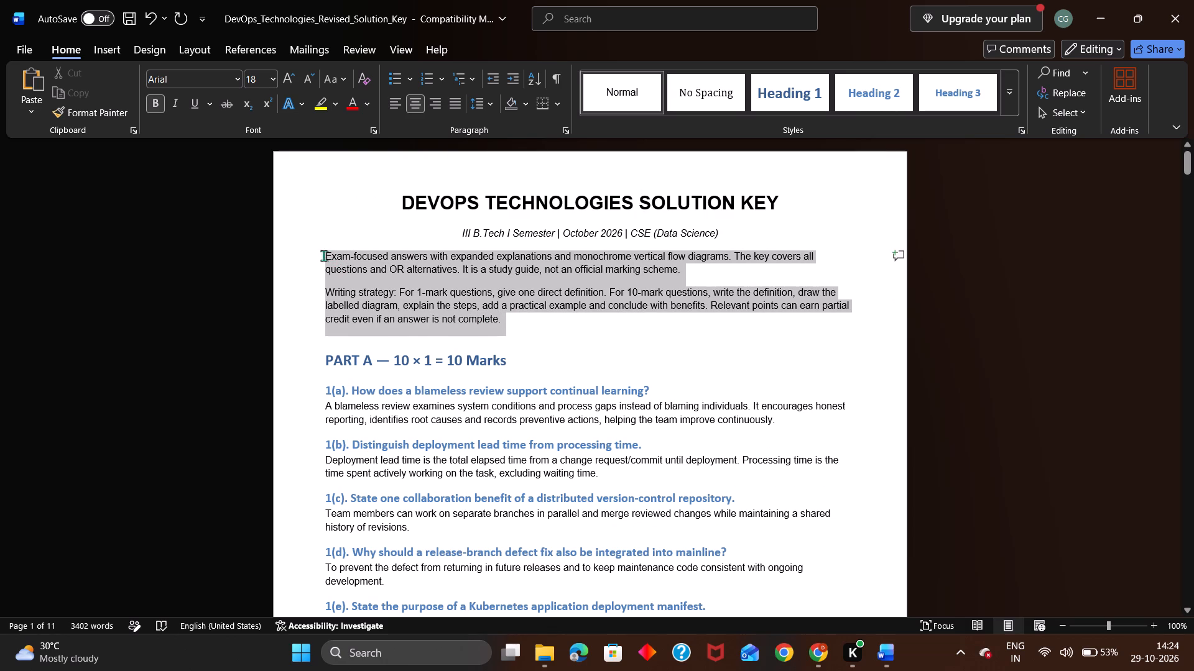
drag(323, 255, 325, 256)
key(BackSpace)
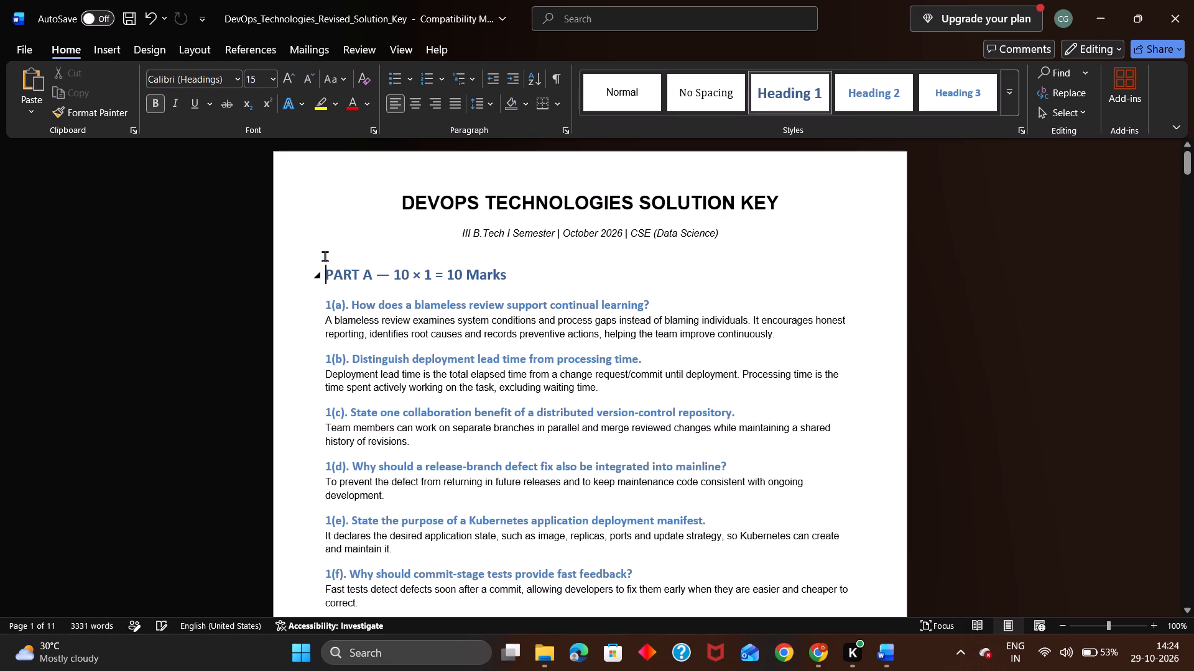
Review the Part A answers and the start of Part B, continuing to the Vertical DevOps lifecycle diagram.
scroll(424, 338, down, 1)
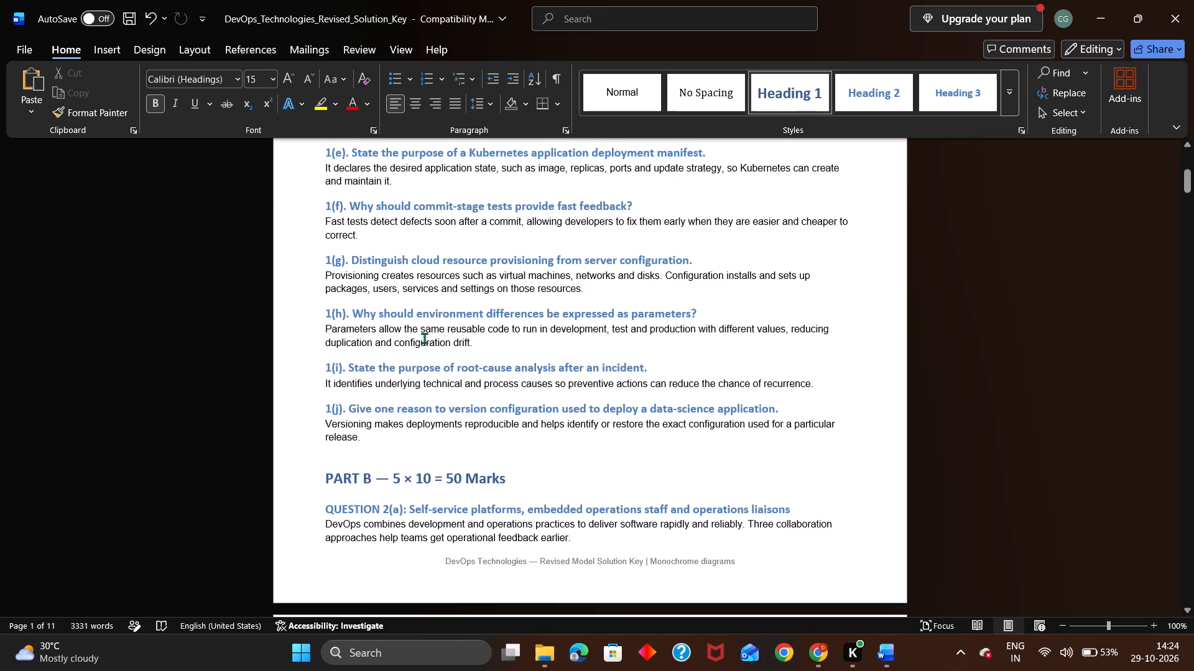
scroll(424, 338, down, 1)
scroll(424, 338, right, 1)
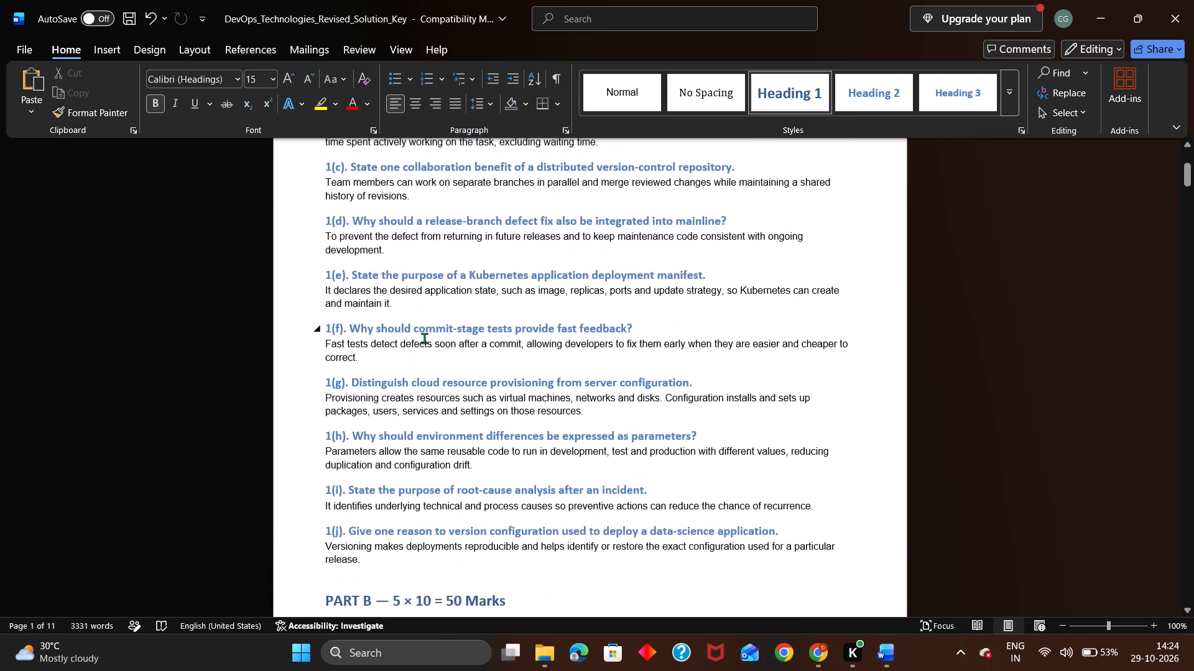
scroll(424, 338, right, 1)
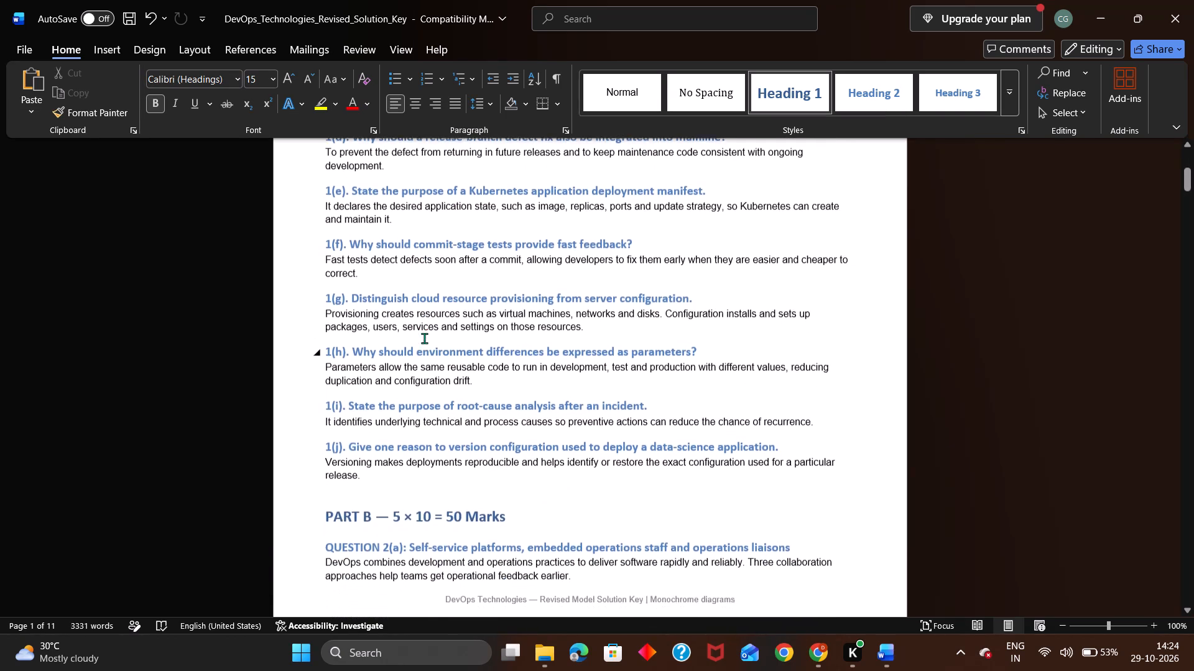
scroll(424, 338, right, 1)
scroll(424, 338, down, 1)
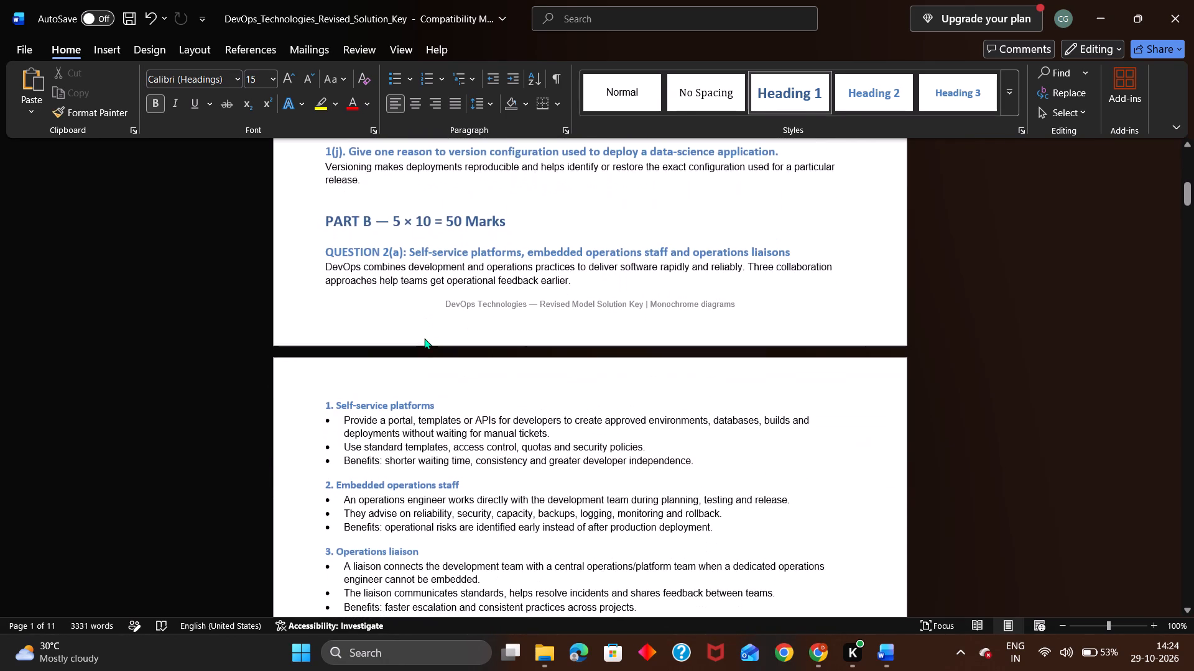
scroll(424, 338, down, 1)
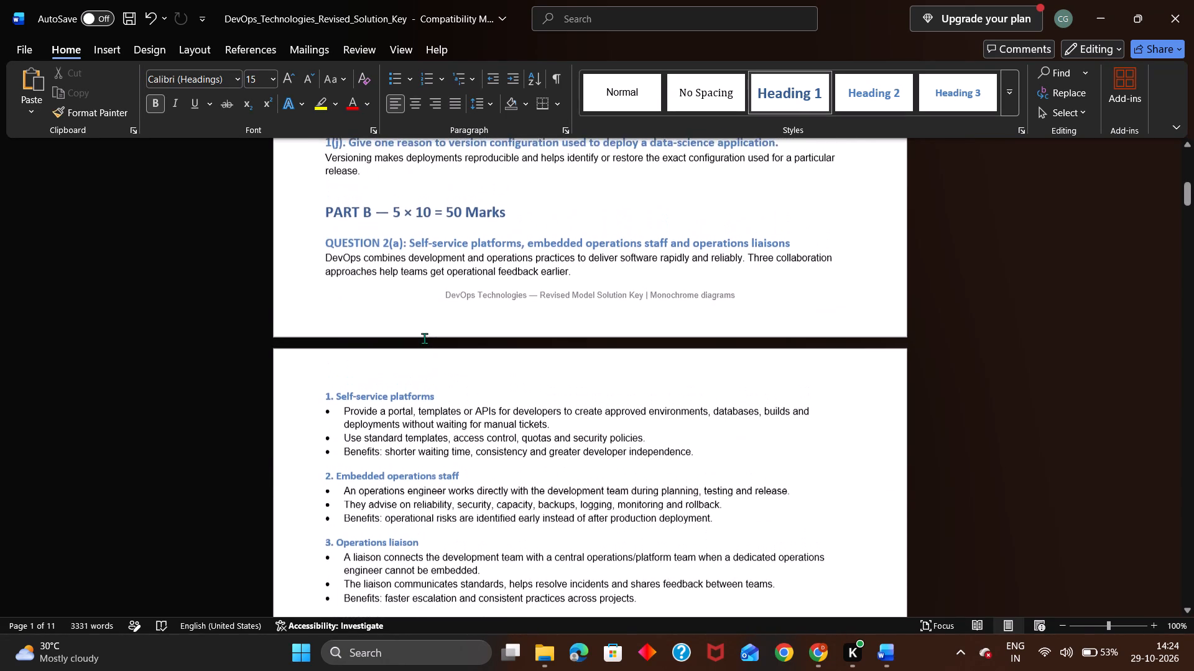
scroll(424, 338, down, 3)
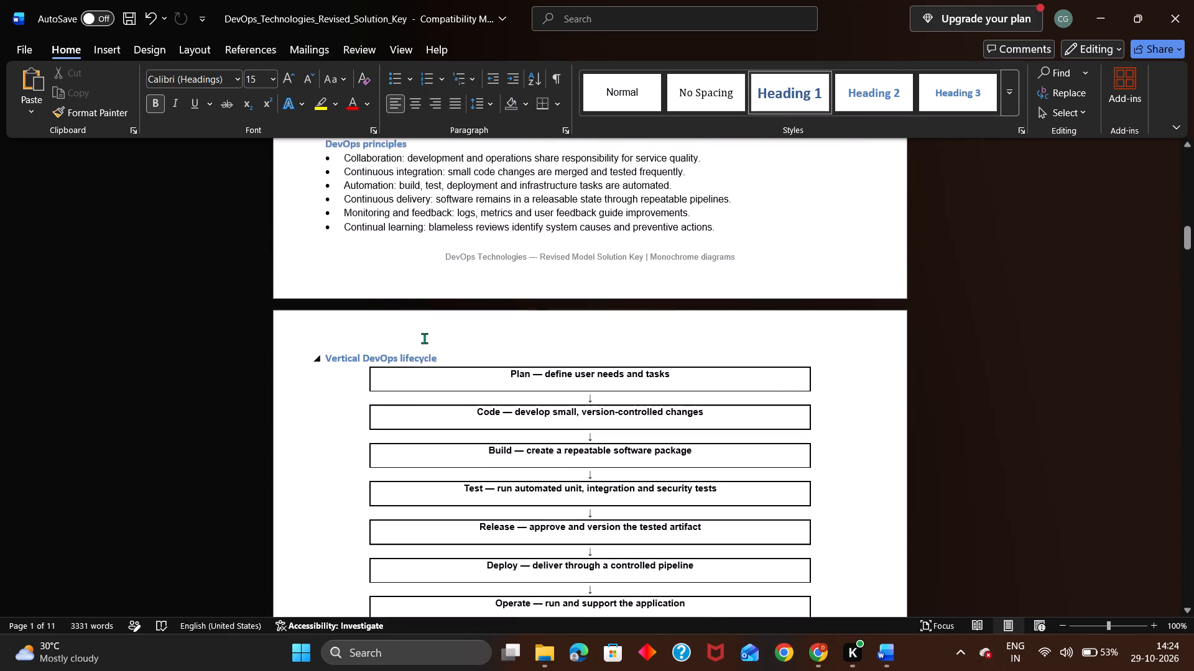
scroll(424, 338, down, 3)
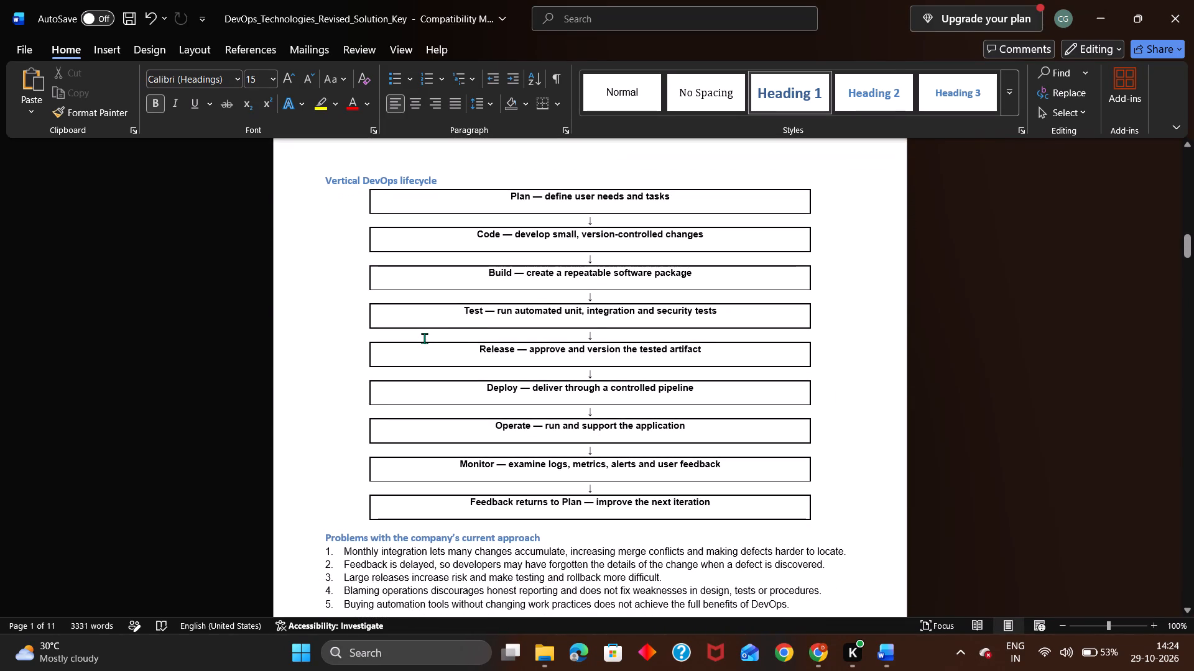
Select the entire Vertical DevOps lifecycle diagram, from the Plan box through the Feedback returns to Plan box.
double_click(474, 316)
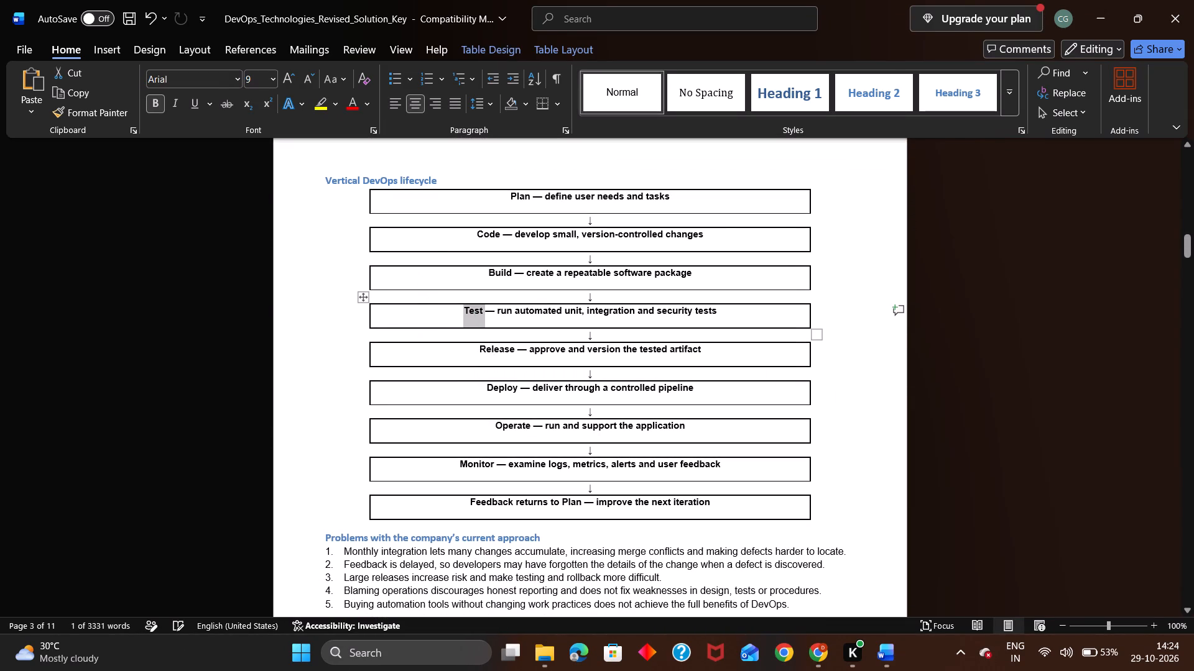
drag(351, 204, 456, 256)
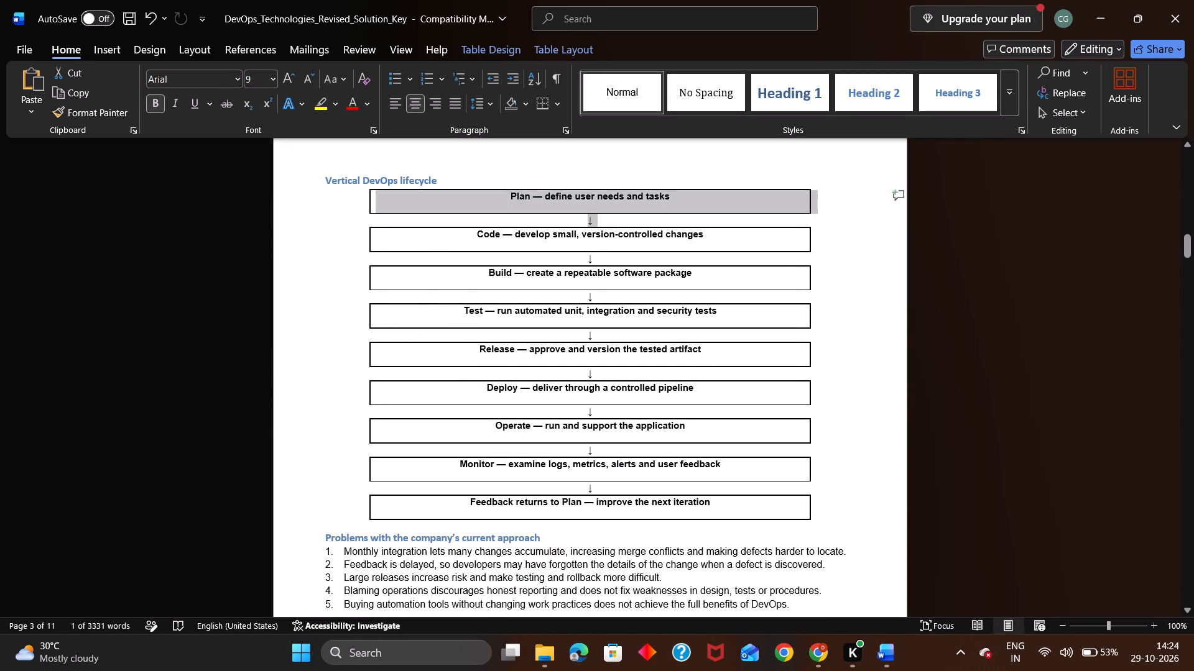
drag(456, 256, 532, 503)
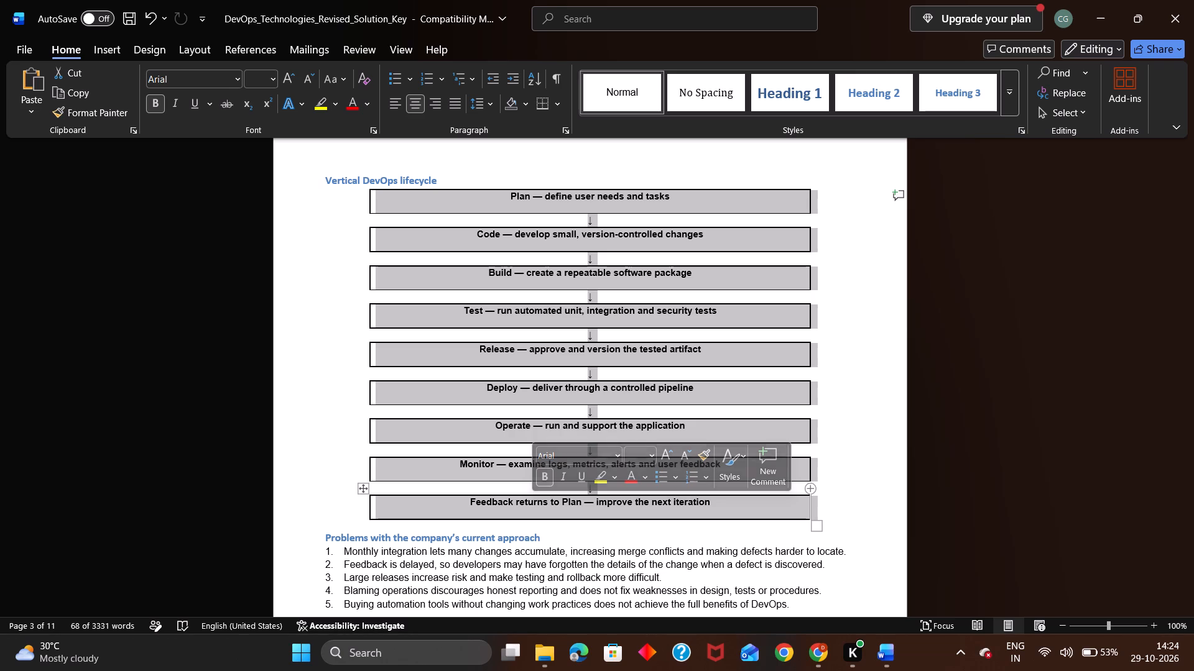
Open the Devops-A6553_Unit-I-V notes document from the devops folder.
click(551, 651)
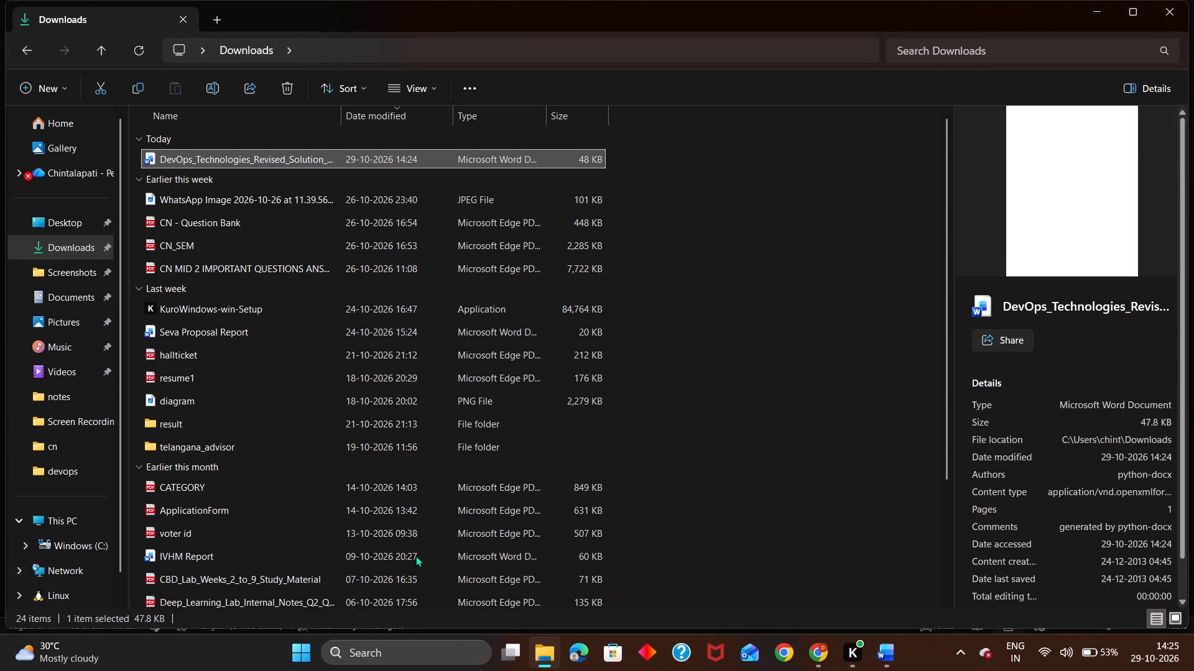
click(76, 466)
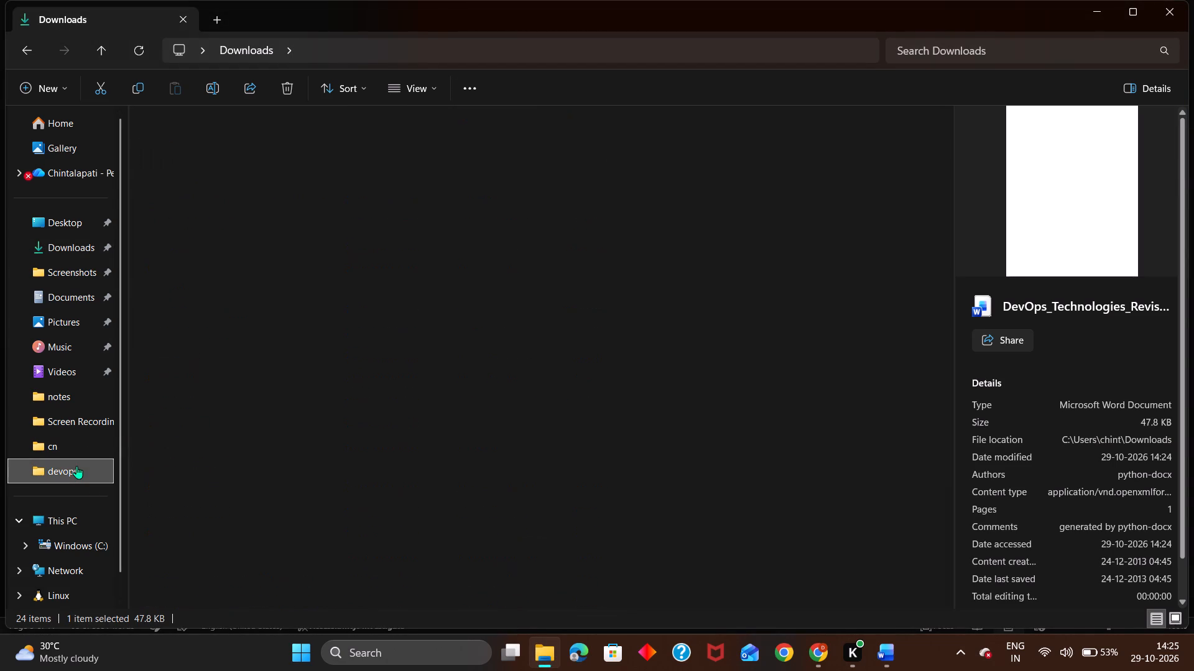
double_click(390, 321)
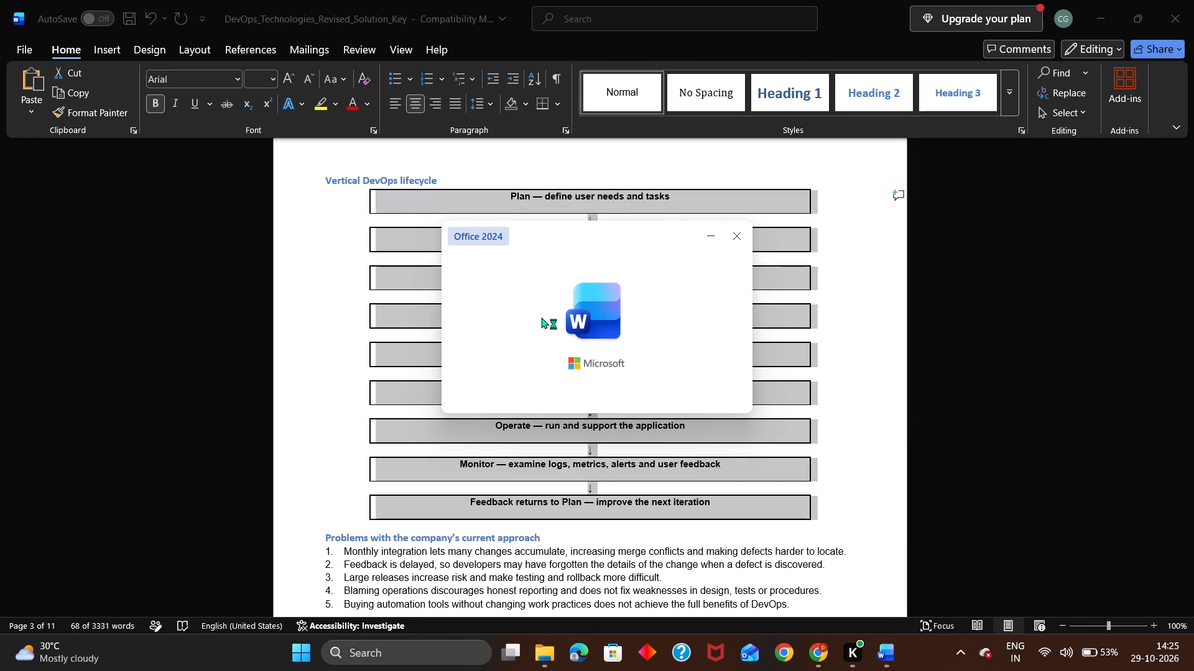
Copy the DevOps Architecture infinity-loop picture from under the DevOps Architecture heading in the notes document.
scroll(588, 395, down, 2)
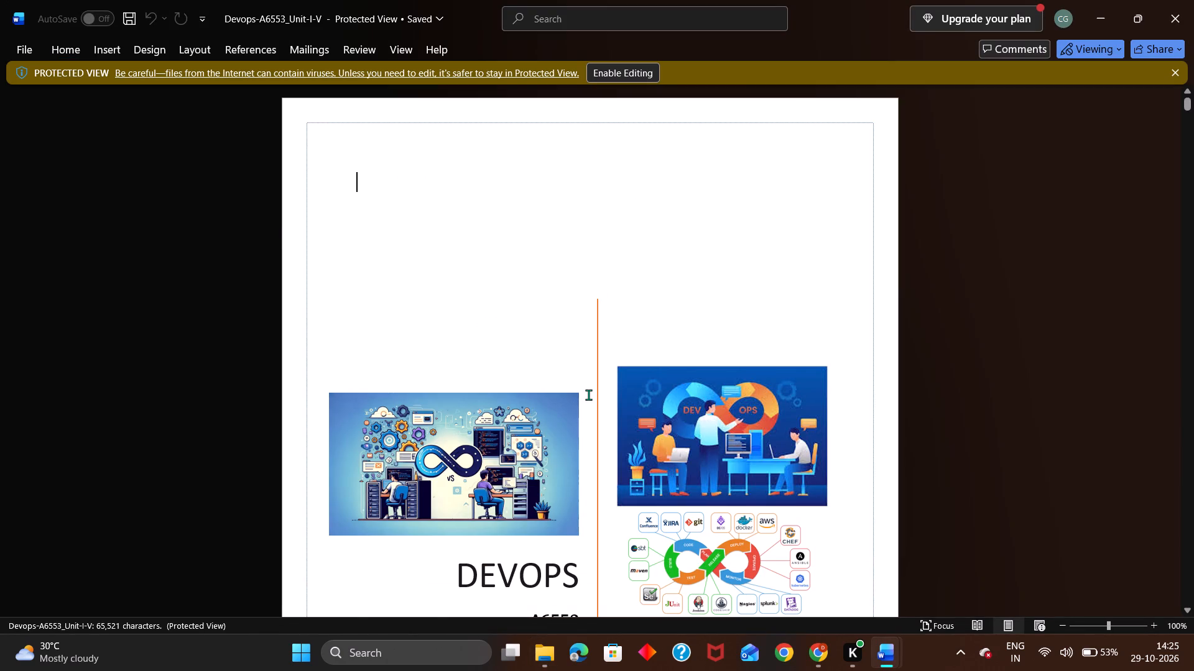
scroll(588, 395, down, 1)
scroll(609, 296, down, 1)
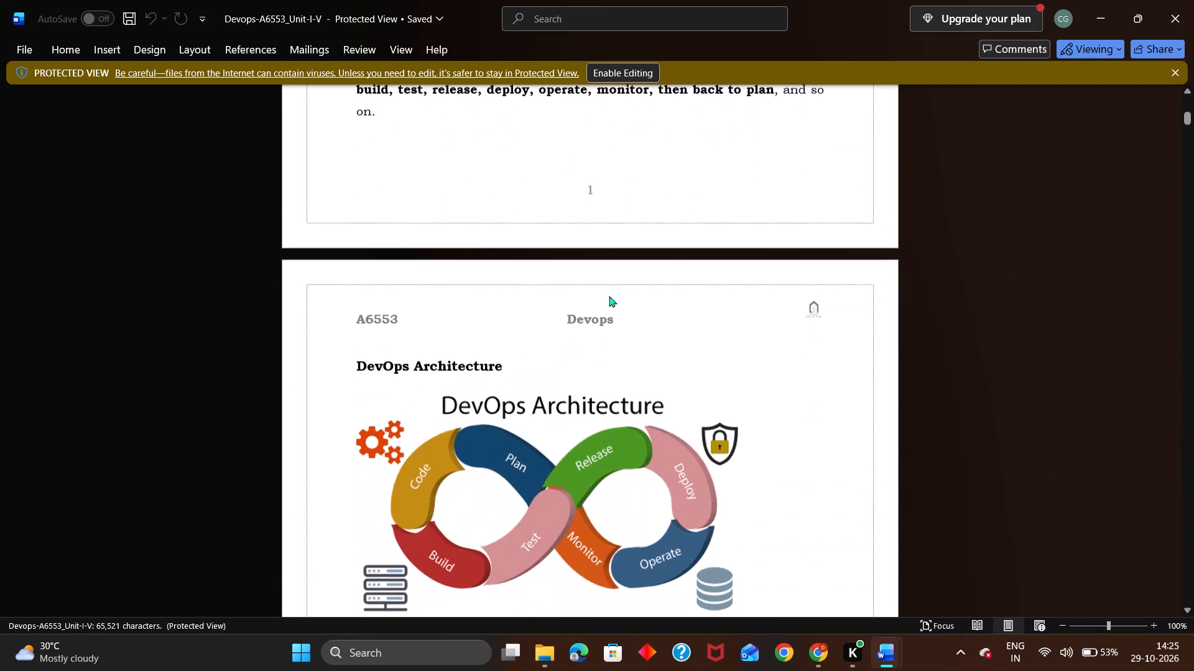
scroll(609, 296, down, 1)
click(572, 416)
drag(572, 416, 802, 465)
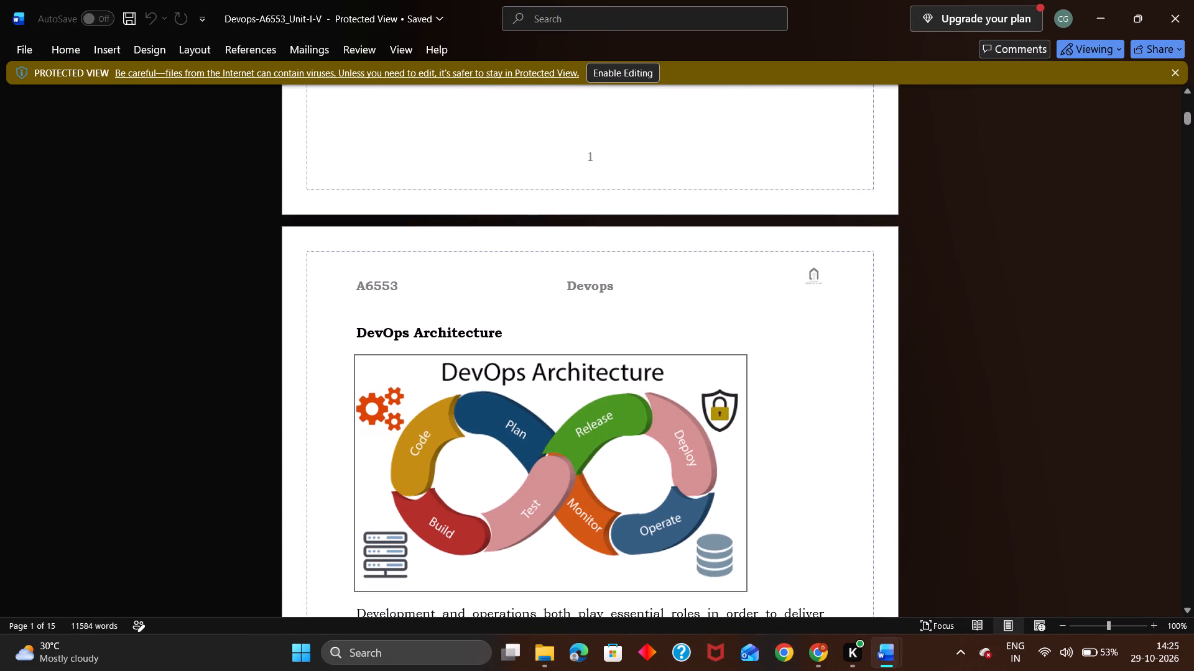
drag(802, 465, 881, 670)
drag(881, 670, 897, 641)
drag(897, 641, 833, 501)
drag(833, 501, 601, 485)
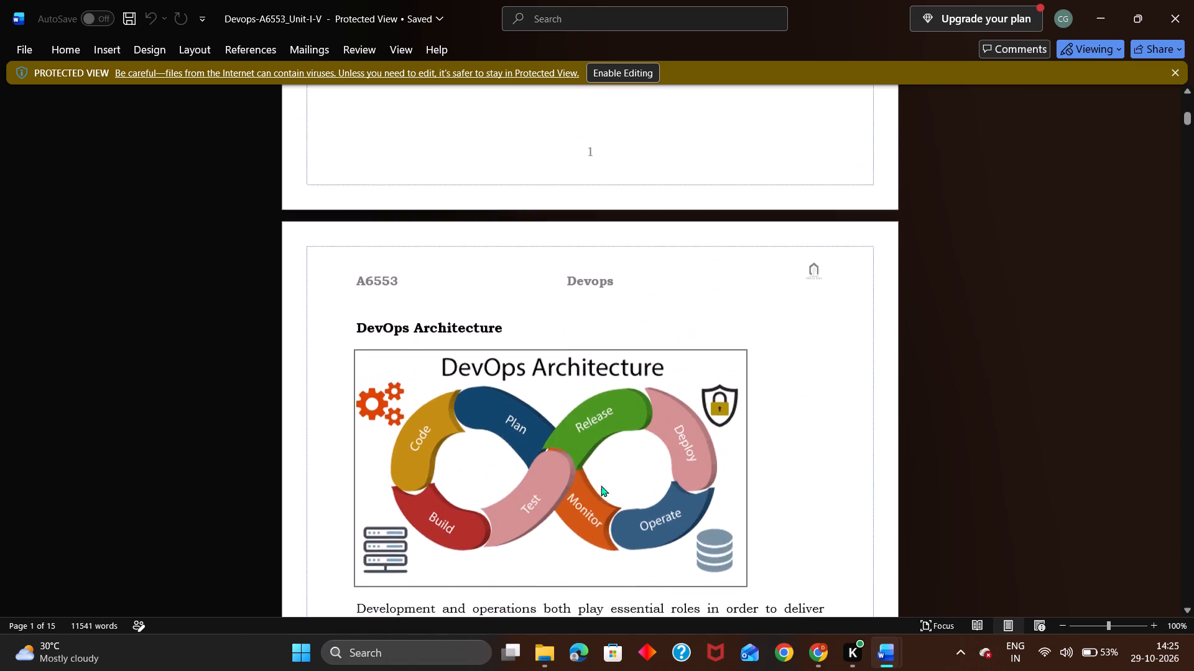
right_click(598, 366)
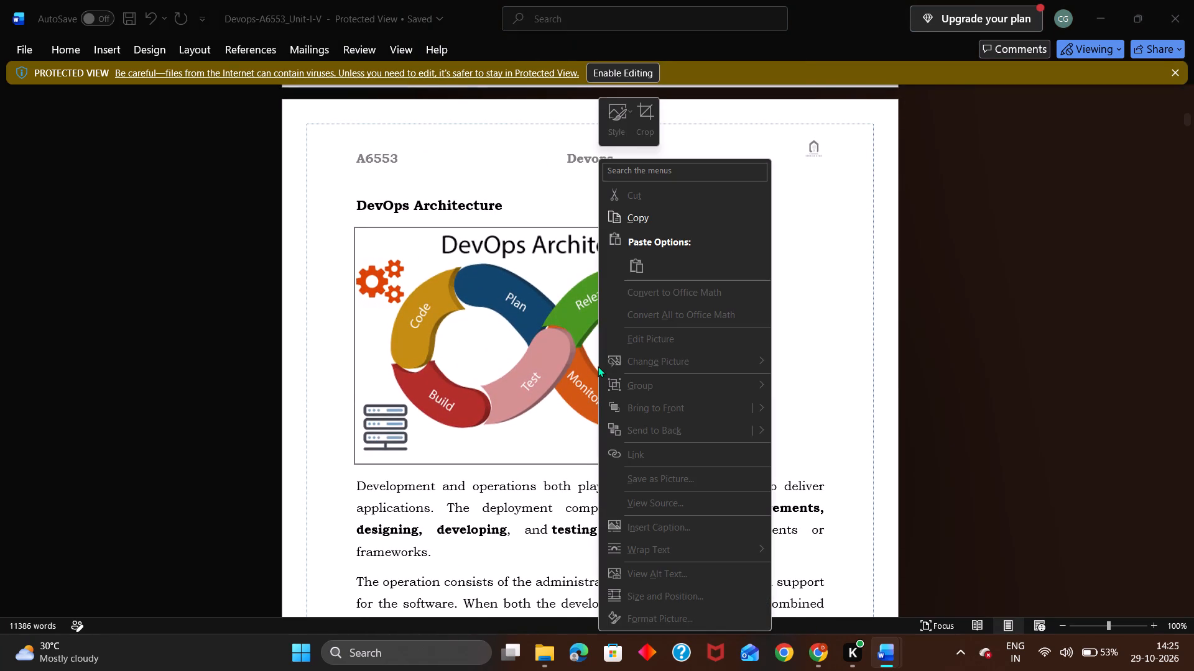
click(662, 221)
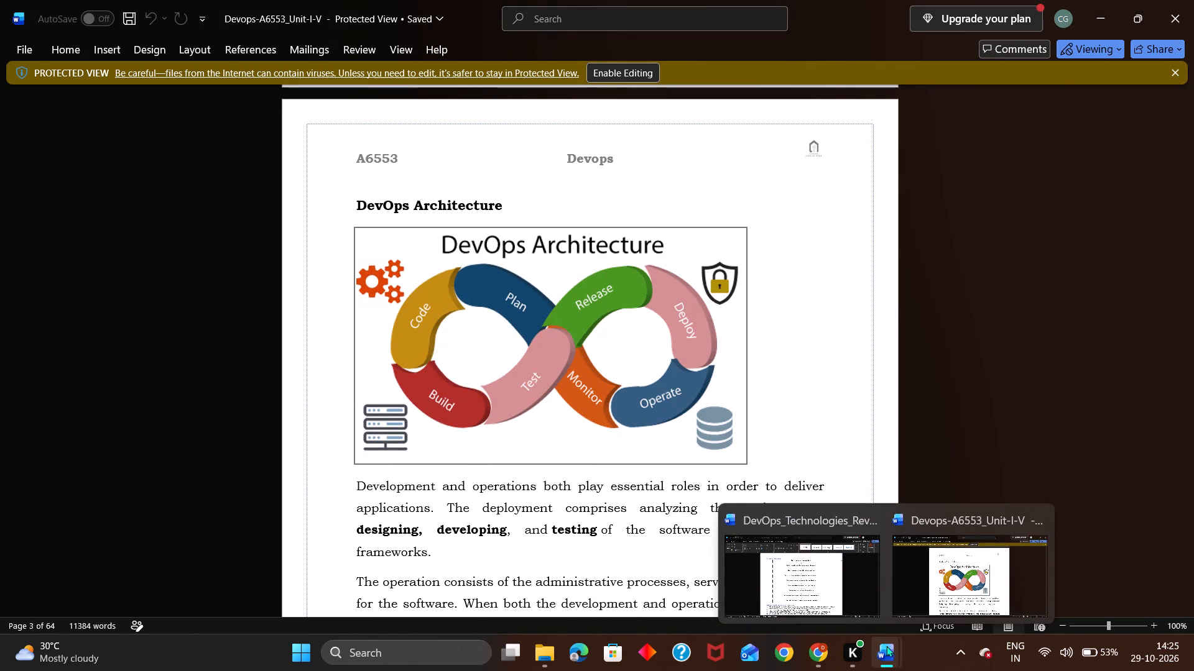
Switch back to the DevOps_Technologies_Revised_Solution_Key document and delete the selected Vertical DevOps lifecycle box diagram.
click(820, 586)
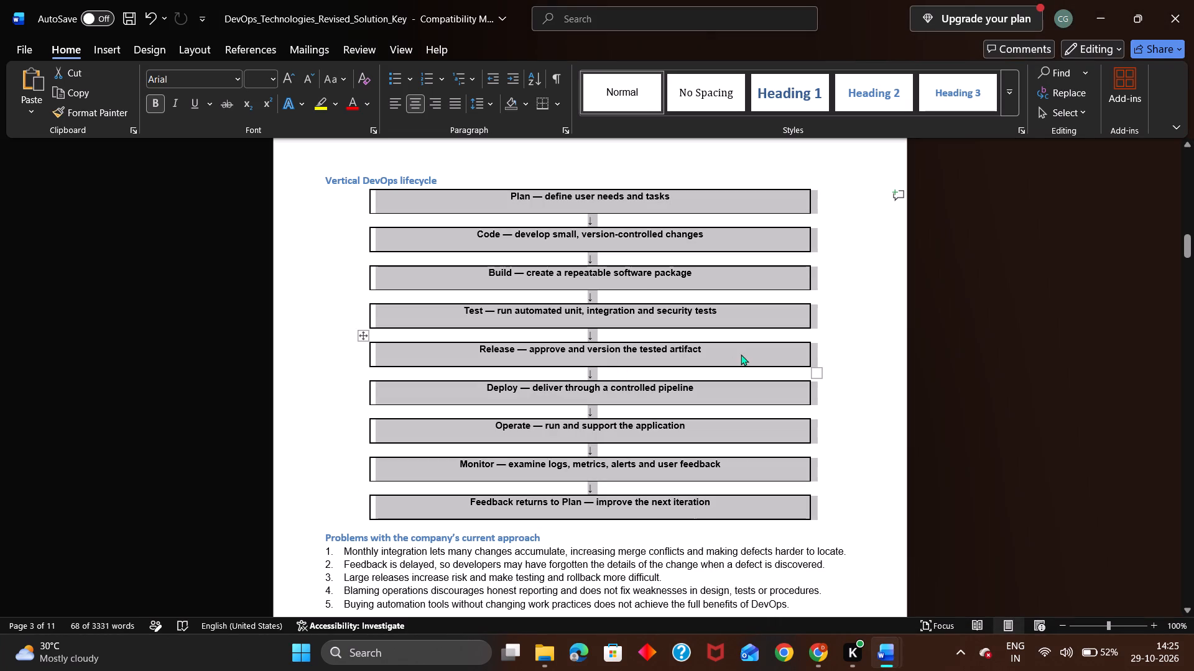
key(Delete)
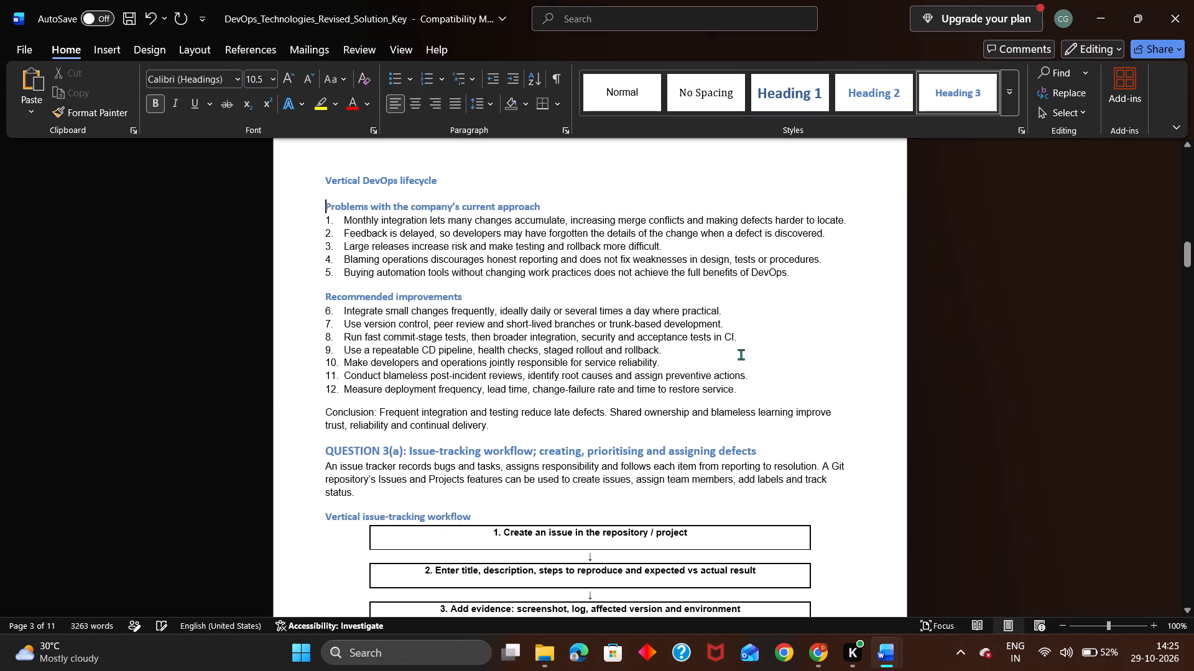
Add three blank lines below the "Vertical DevOps lifecycle" heading and paste the copied DevOps Architecture picture there.
click(479, 183)
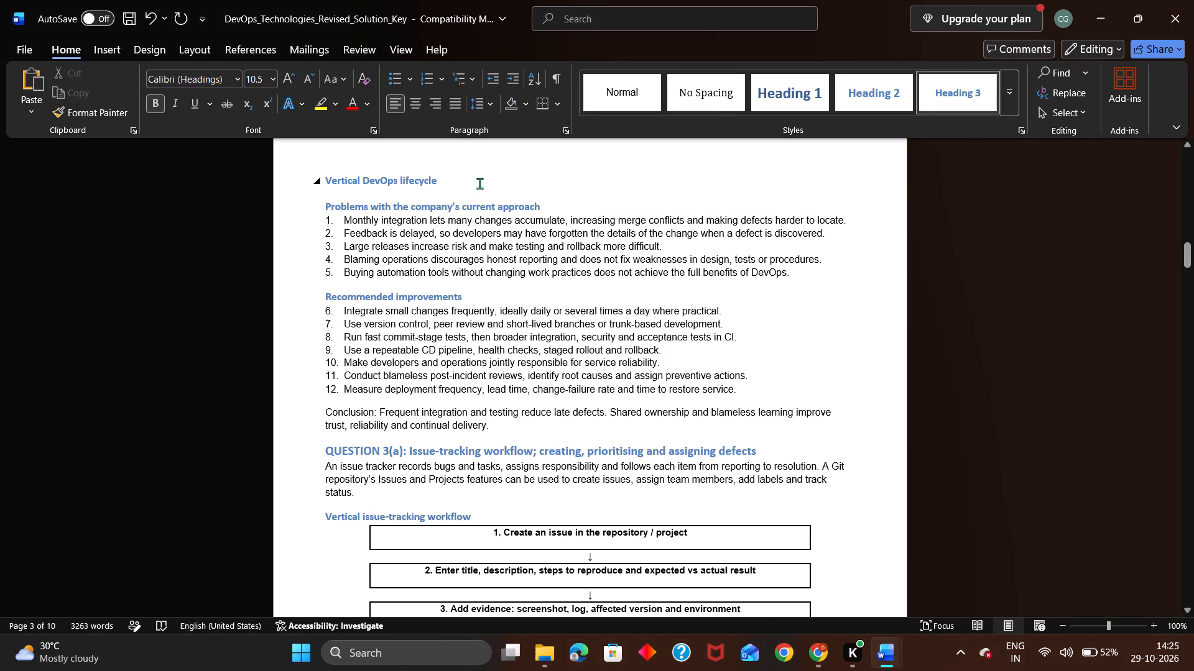
key(Return)
key(Return)
key(Return)
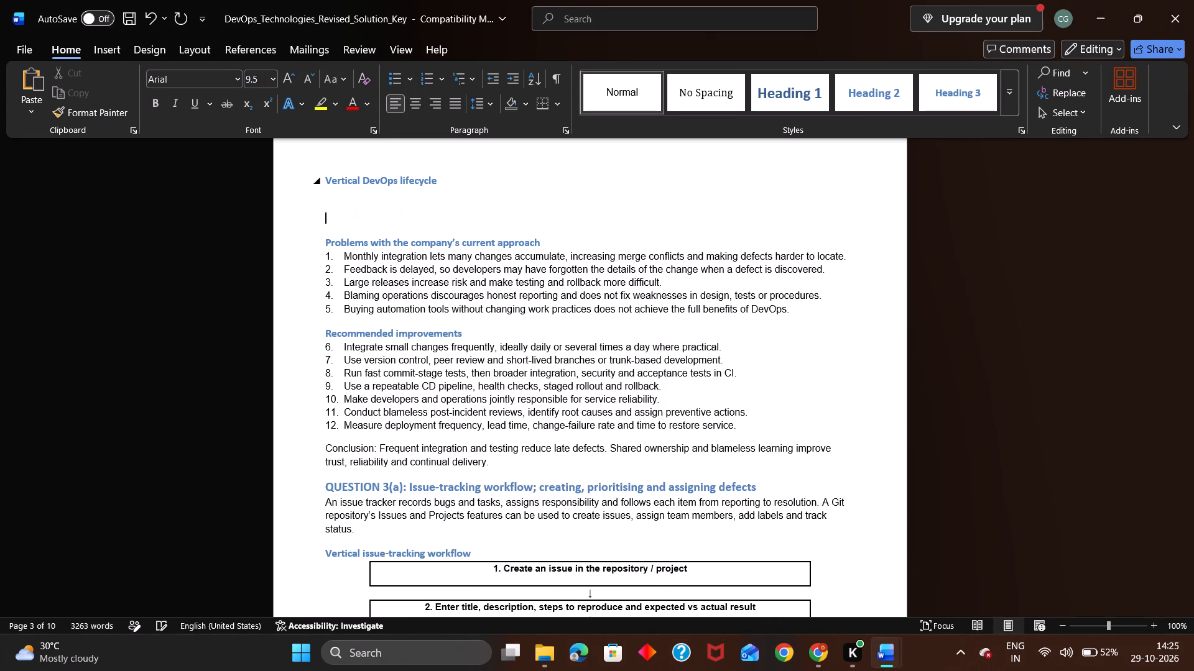
key(Up)
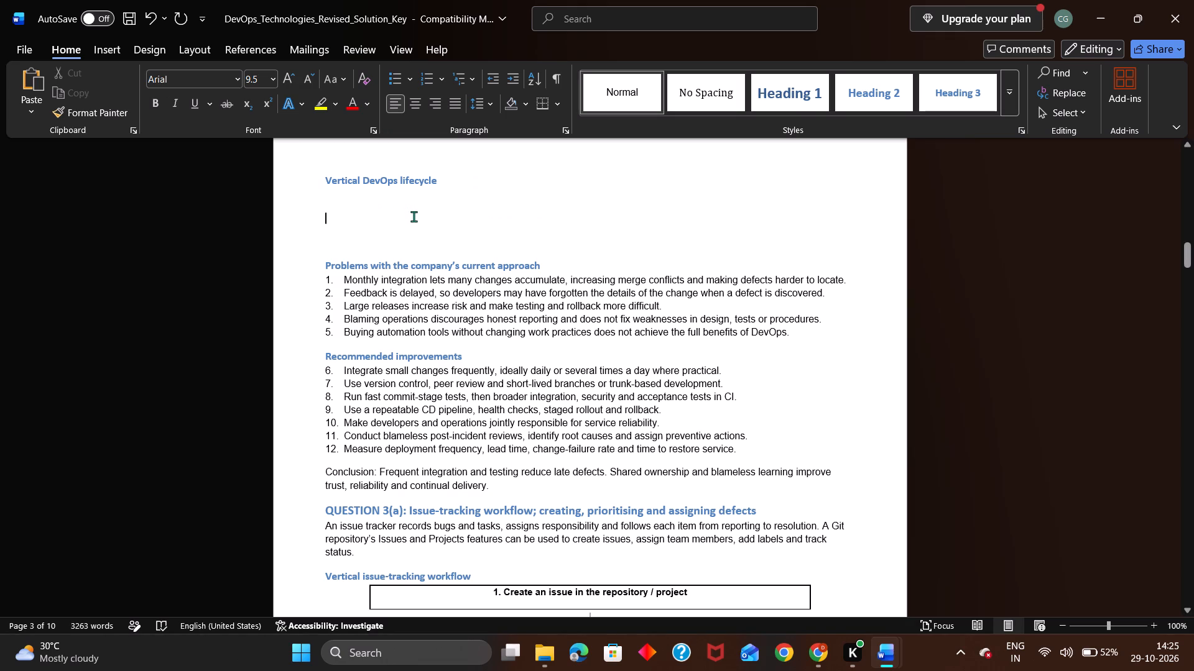
key(ctrl+v)
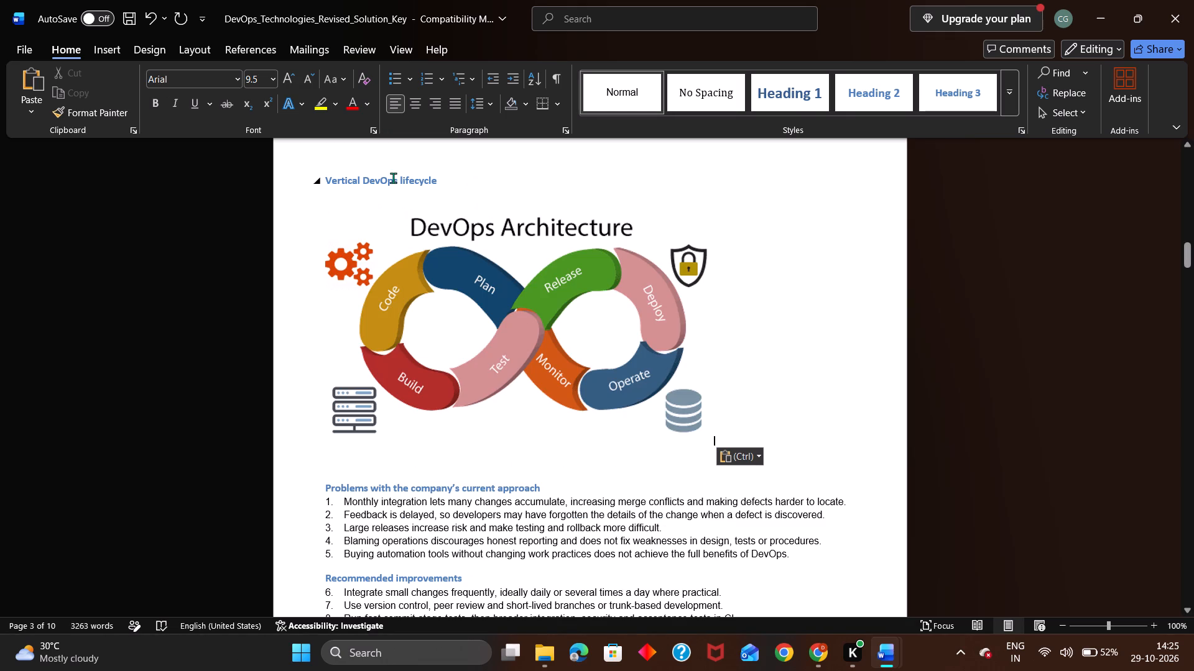
Remove the word "Vertical" from the heading above the pasted picture, leaving "DevOps lifecycle".
click(363, 179)
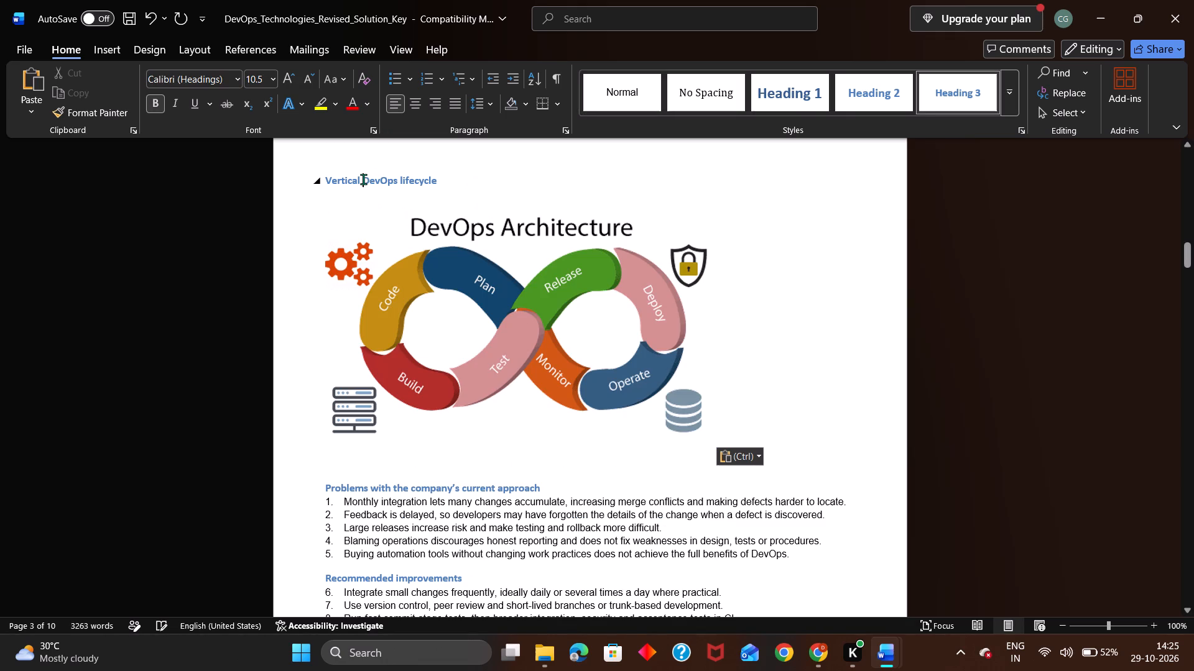
key(ctrl+BackSpace)
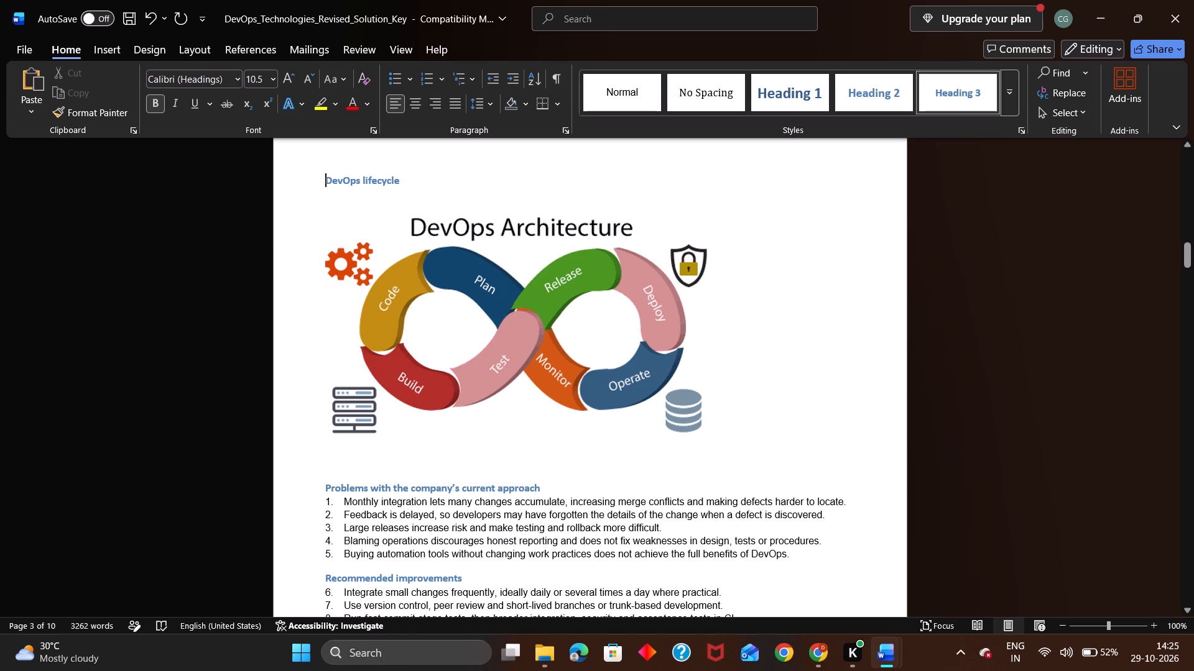
Remove the word "Vertical" from the "Vertical issue-tracking workflow" heading under Question 3(a).
scroll(419, 319, down, 2)
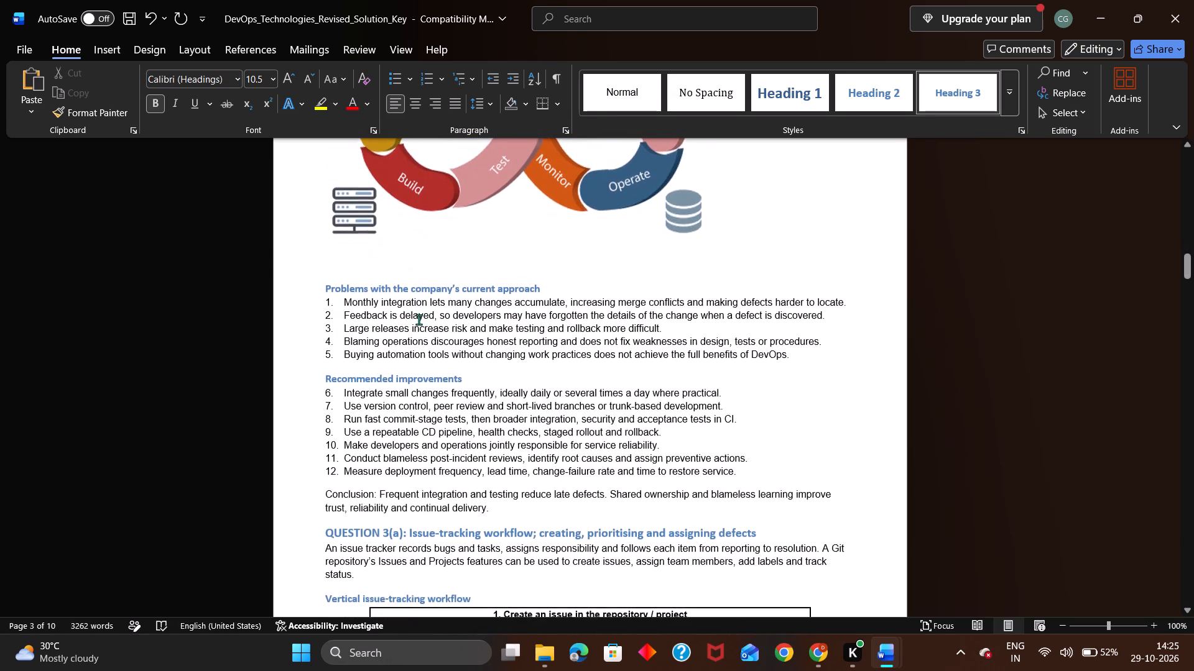
scroll(419, 319, down, 1)
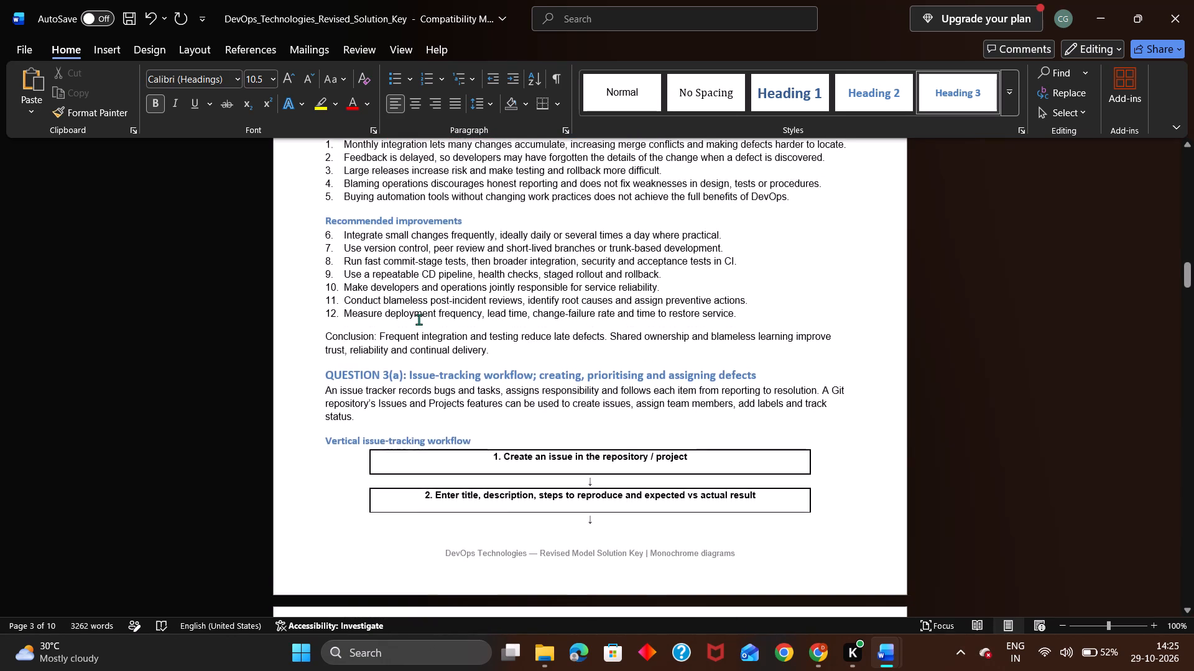
scroll(419, 319, down, 2)
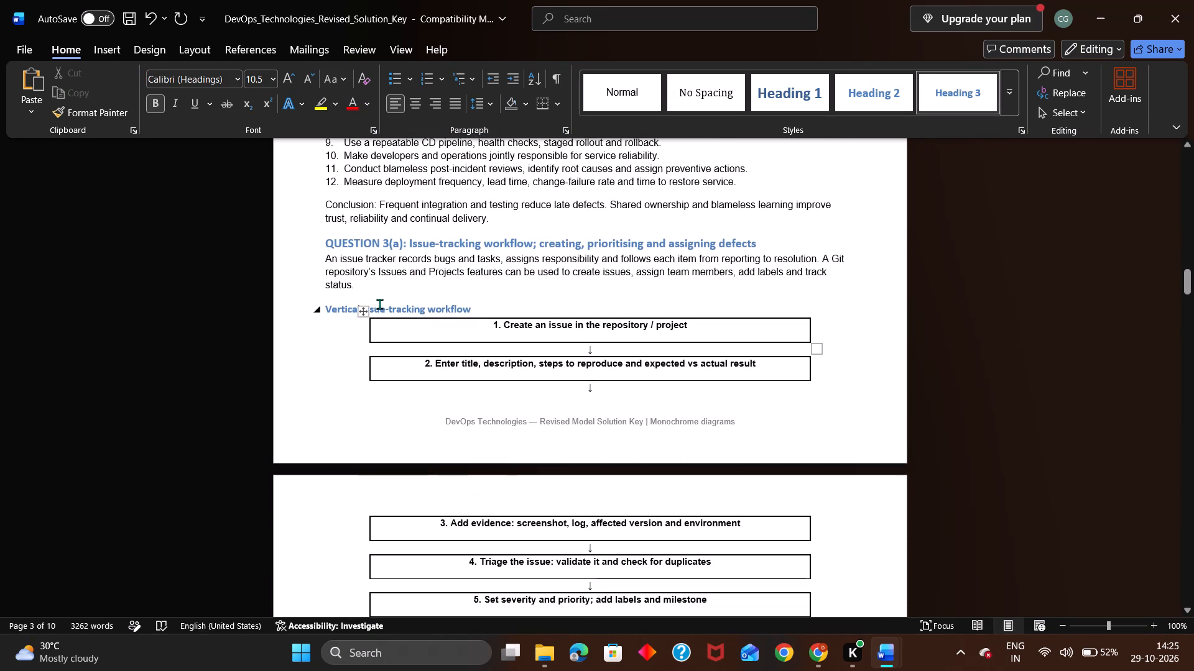
click(353, 308)
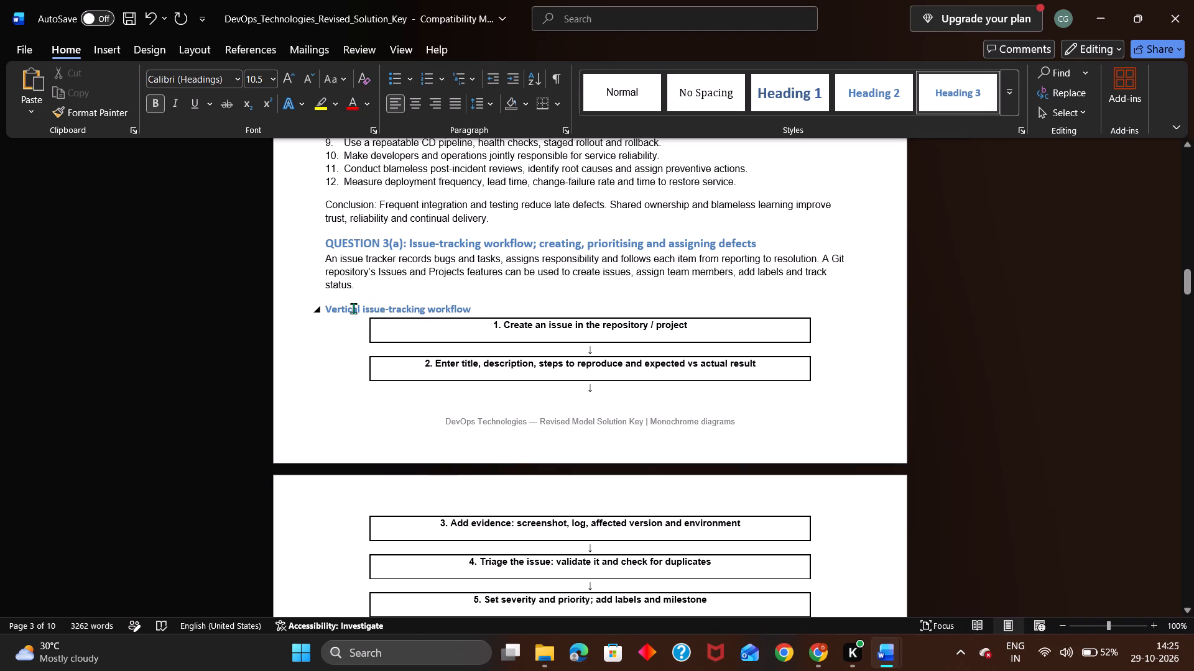
key(Right)
key(Right)
key(Right)
key(ctrl+BackSpace)
Remove the word "Vertical" from the "Vertical hotfix workflow" heading under Question 3(b).
scroll(422, 364, down, 1)
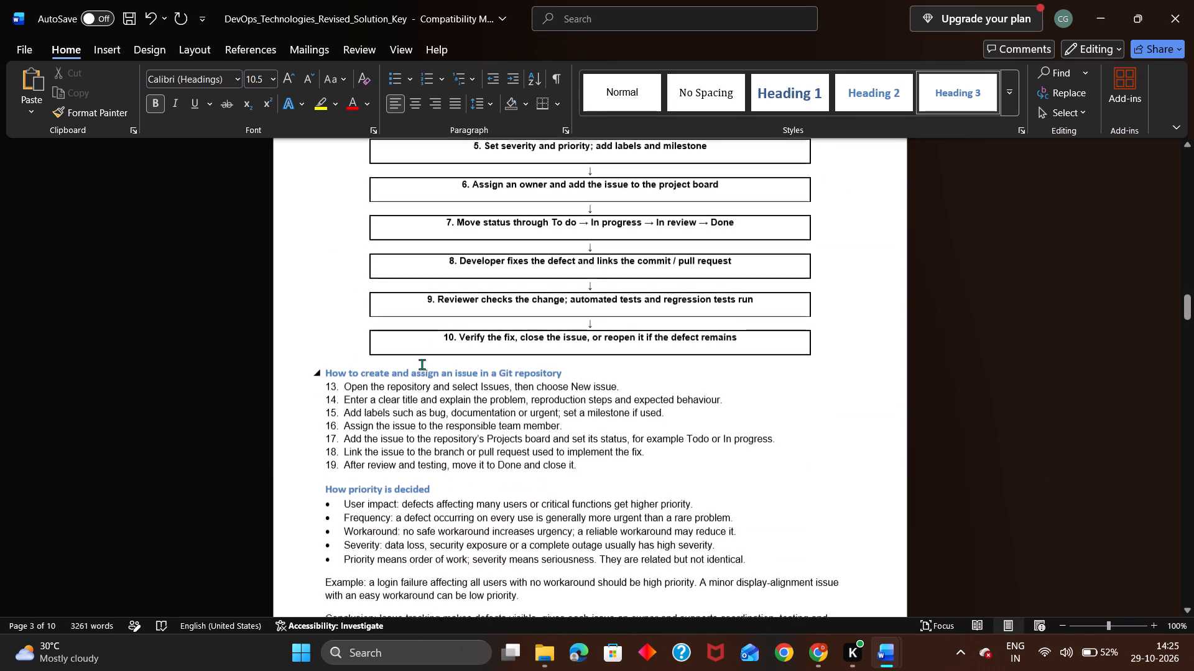
scroll(422, 364, down, 1)
scroll(399, 432, down, 1)
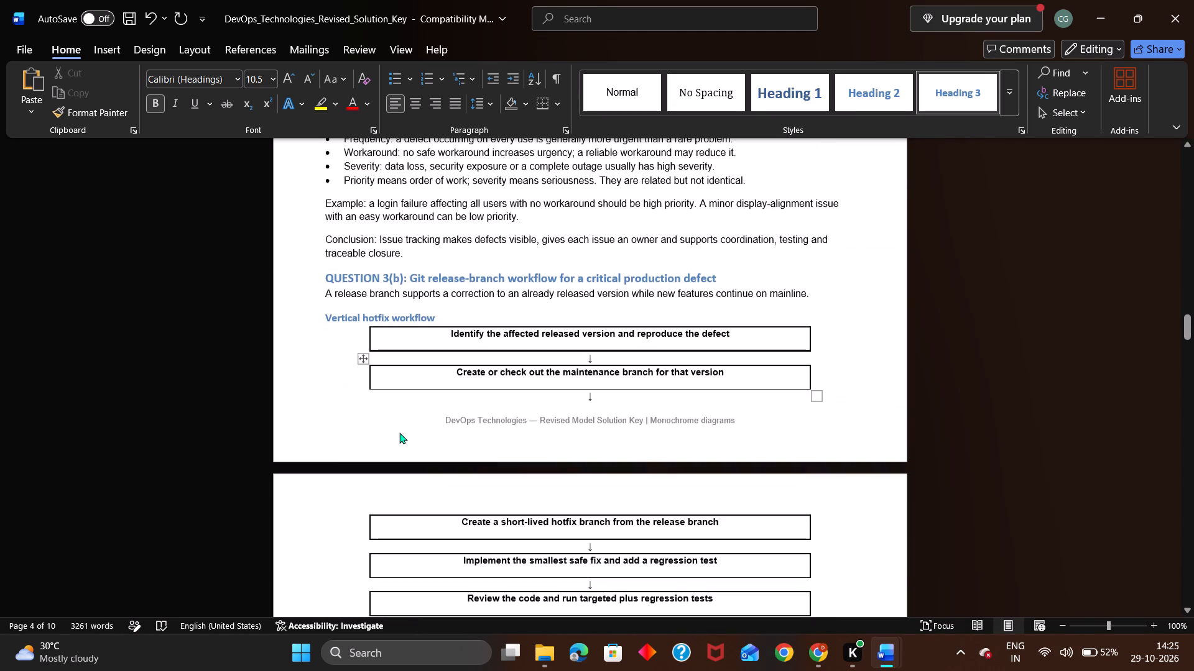
scroll(399, 432, down, 1)
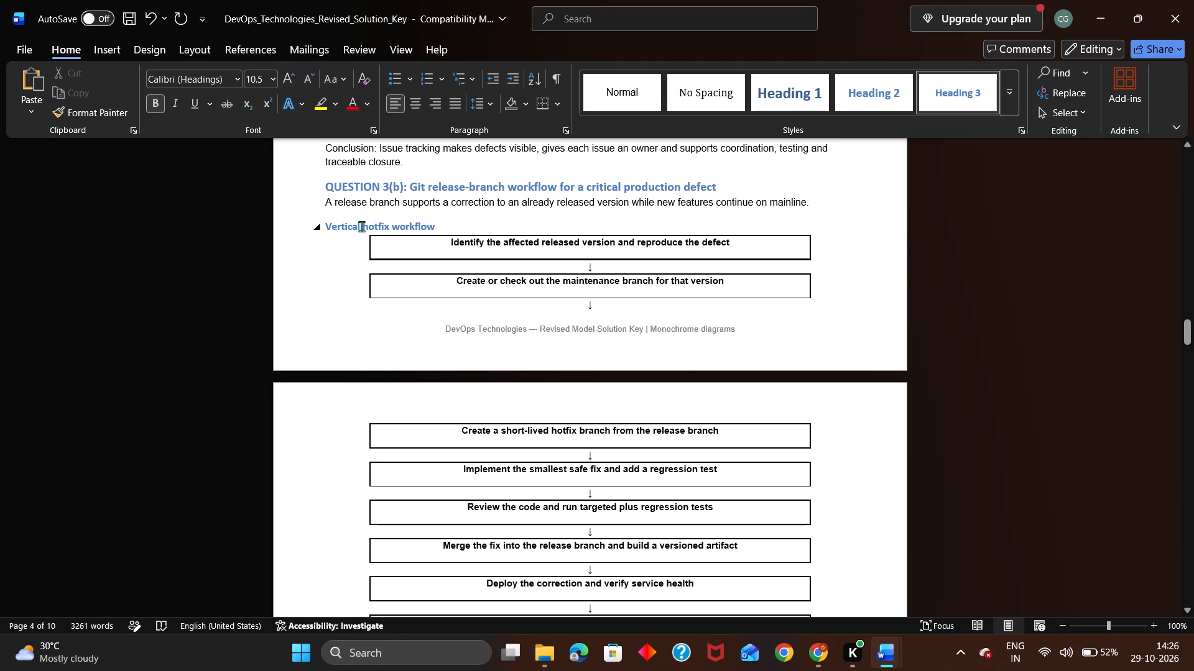
click(361, 226)
key(ctrl+BackSpace)
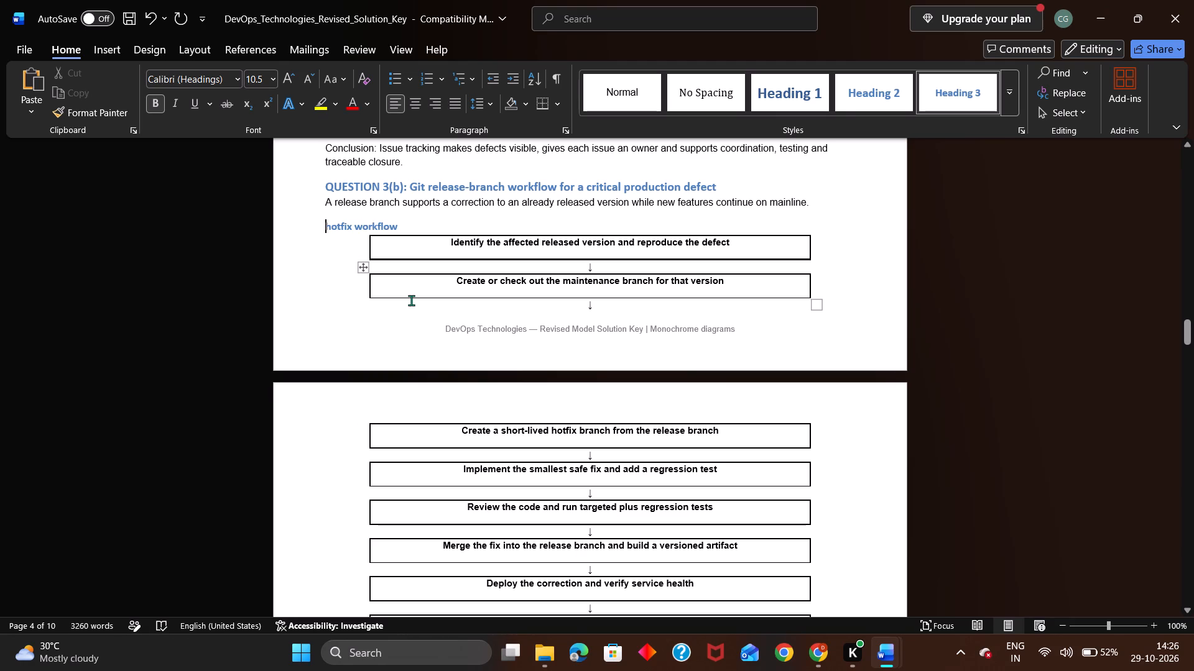
Remove the word "Vertical" from the "Vertical Docker architecture" heading under Question 4(b).
scroll(411, 300, down, 2)
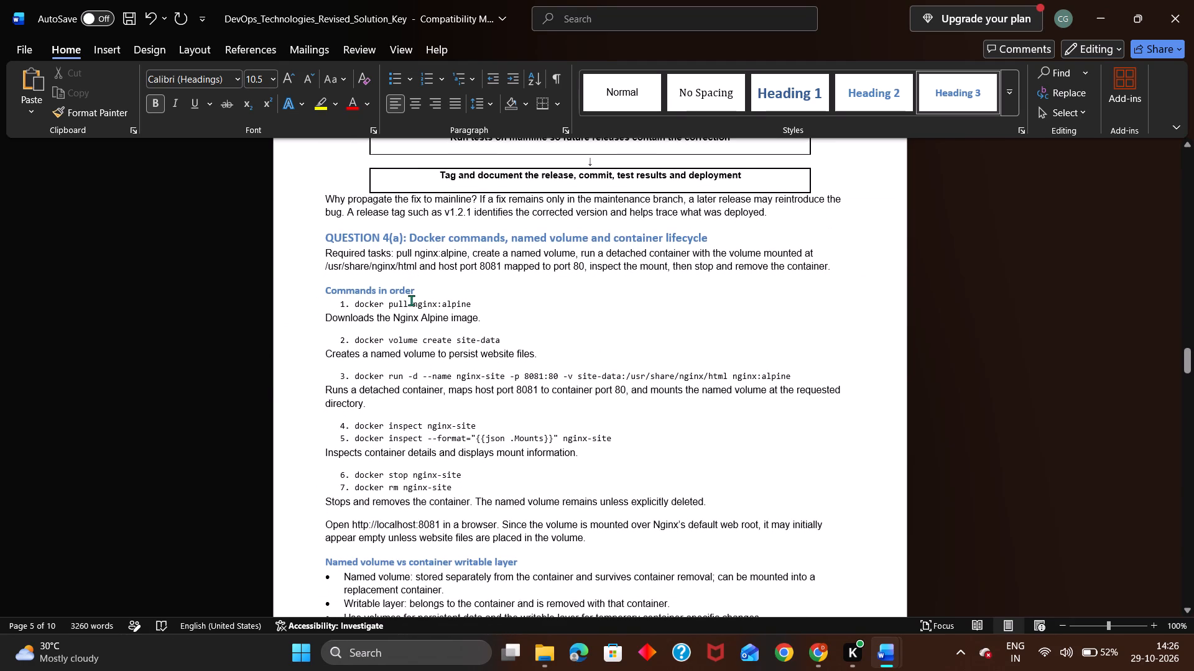
scroll(411, 300, down, 1)
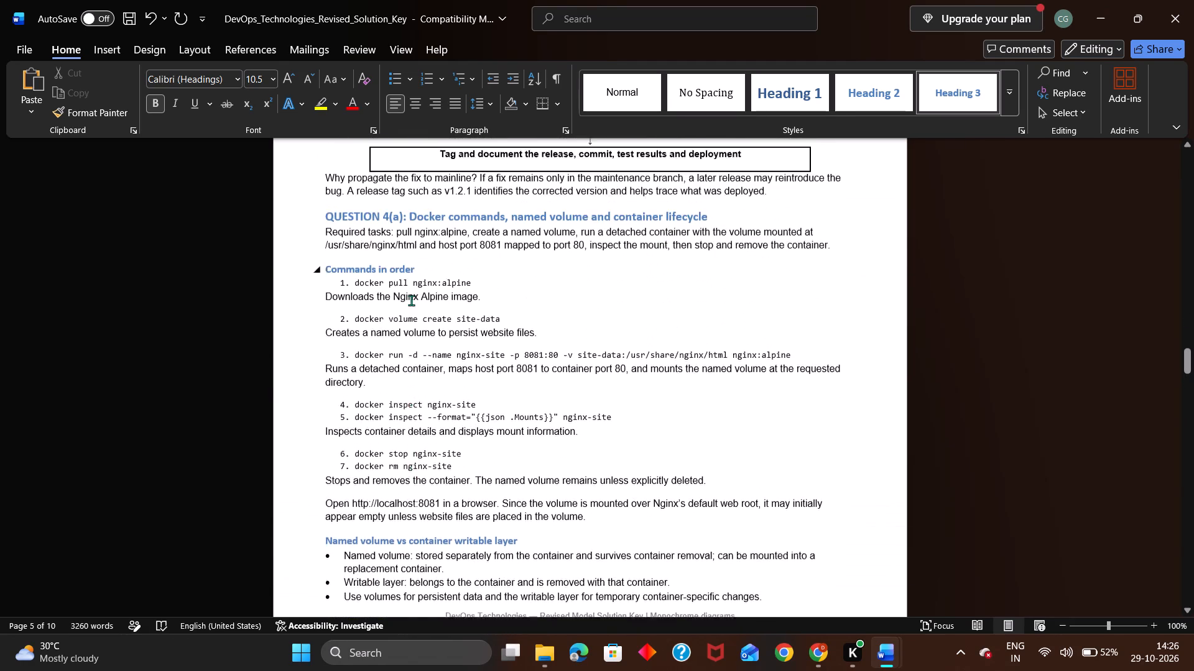
scroll(411, 300, down, 1)
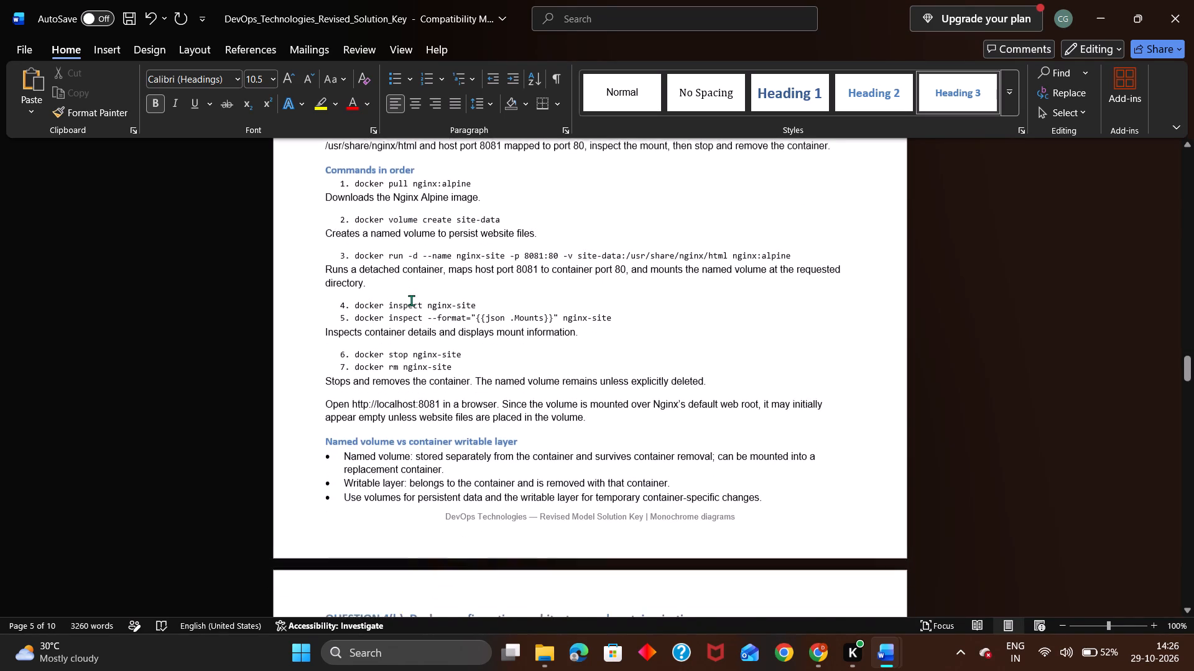
scroll(411, 300, down, 2)
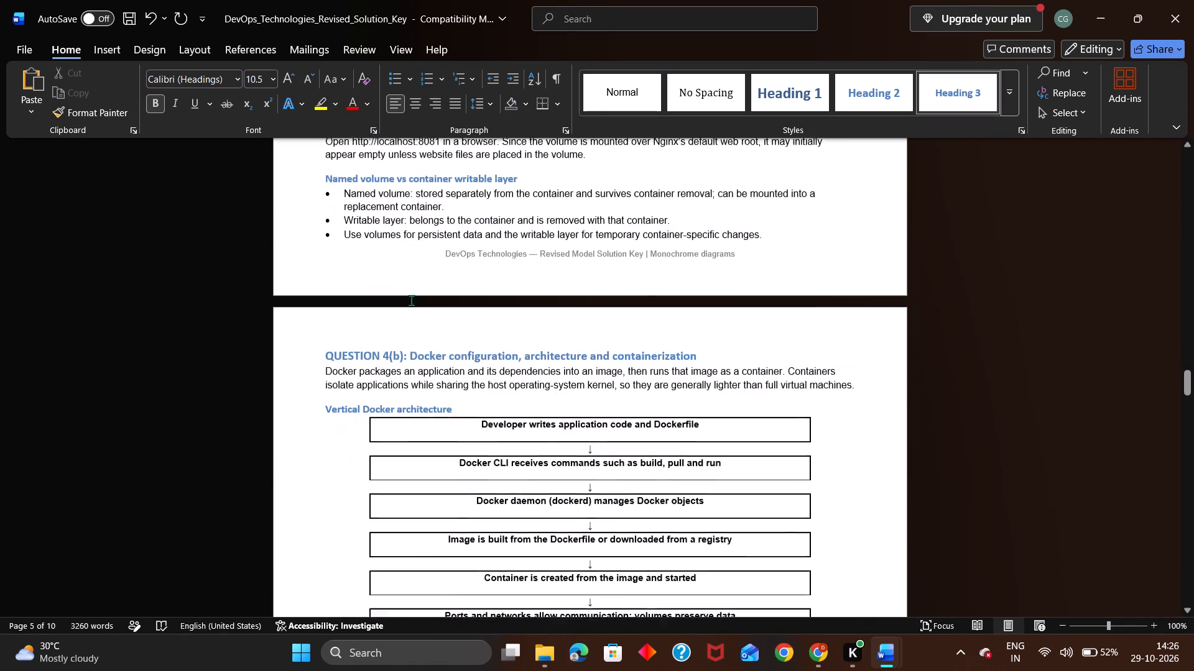
scroll(411, 300, down, 1)
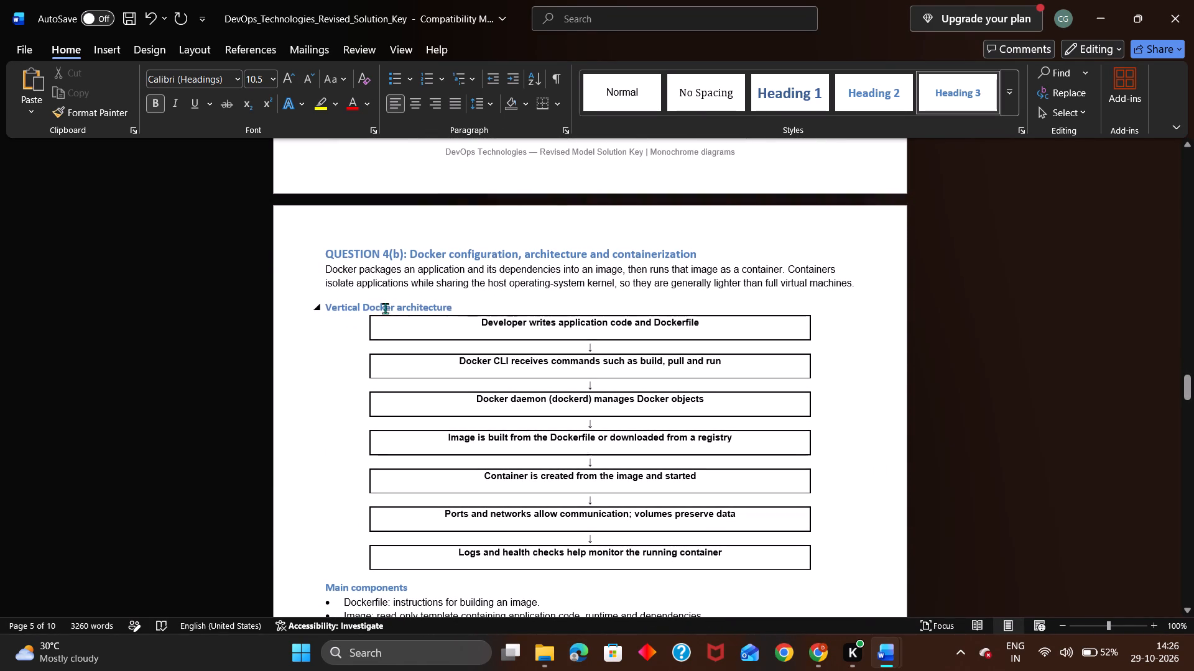
click(363, 307)
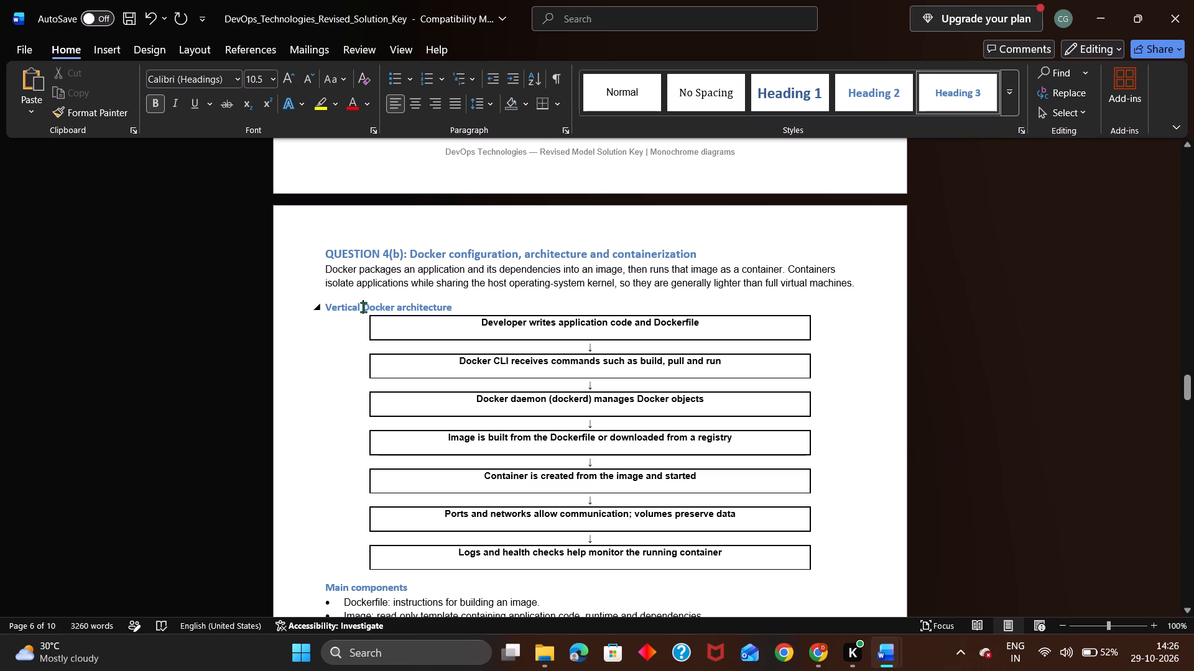
key(ctrl+BackSpace)
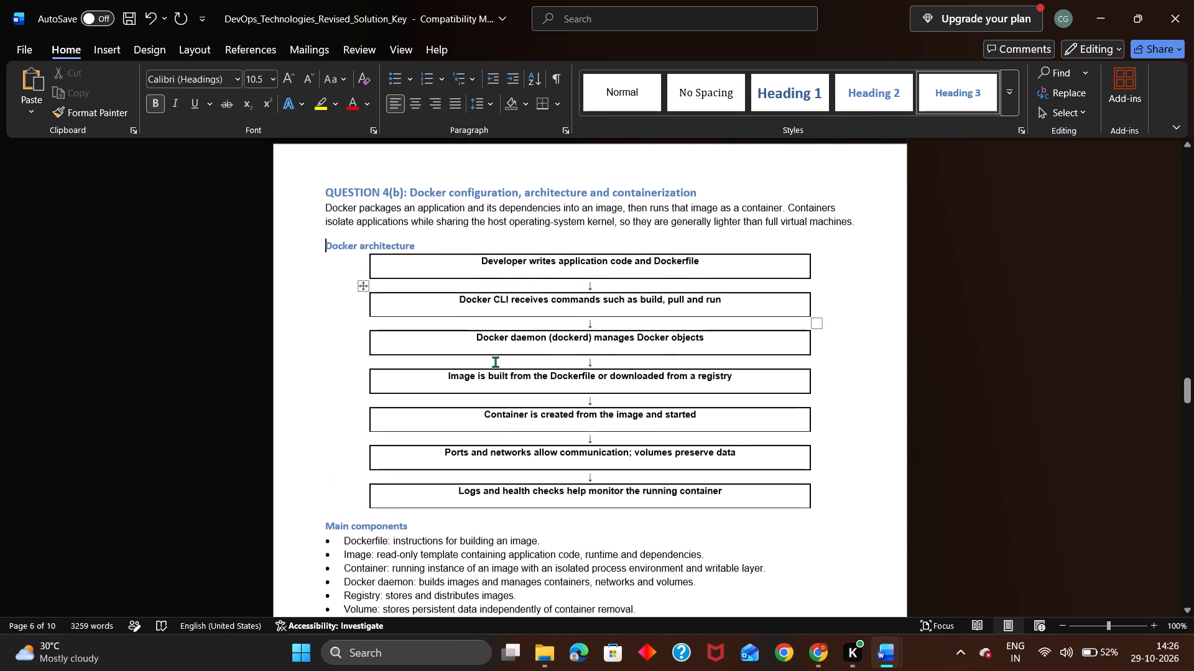
Delete the "Developer writes application code and Dockerfile" box and the arrow below it from the Docker architecture diagram.
click(641, 265)
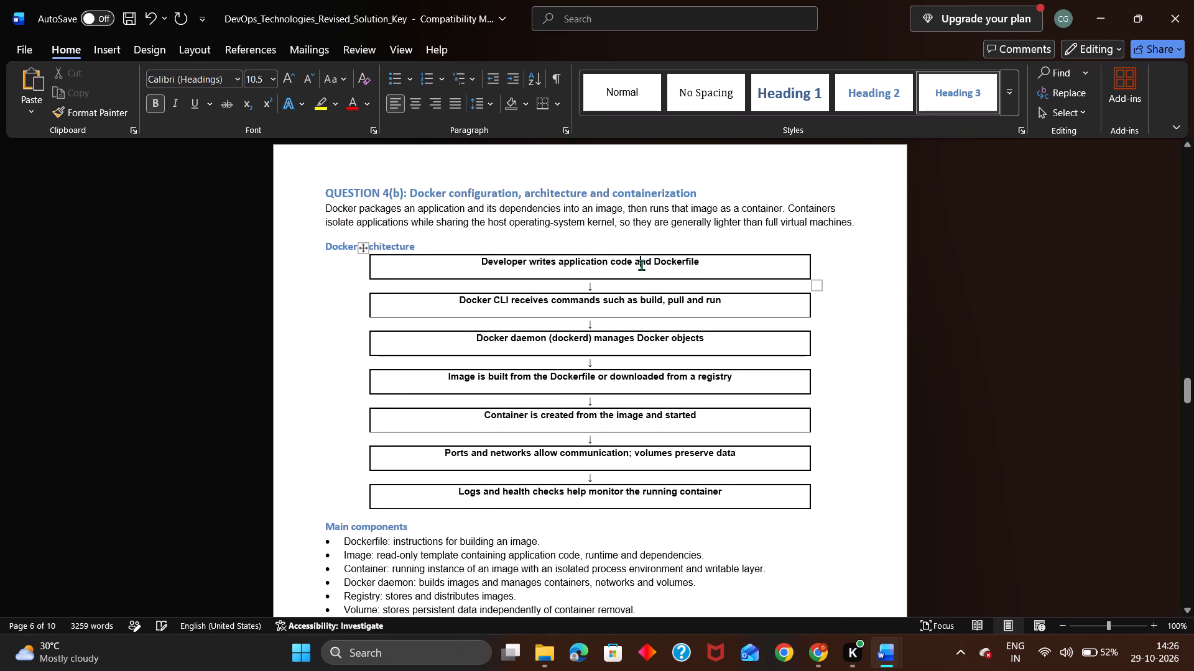
triple_click(391, 262)
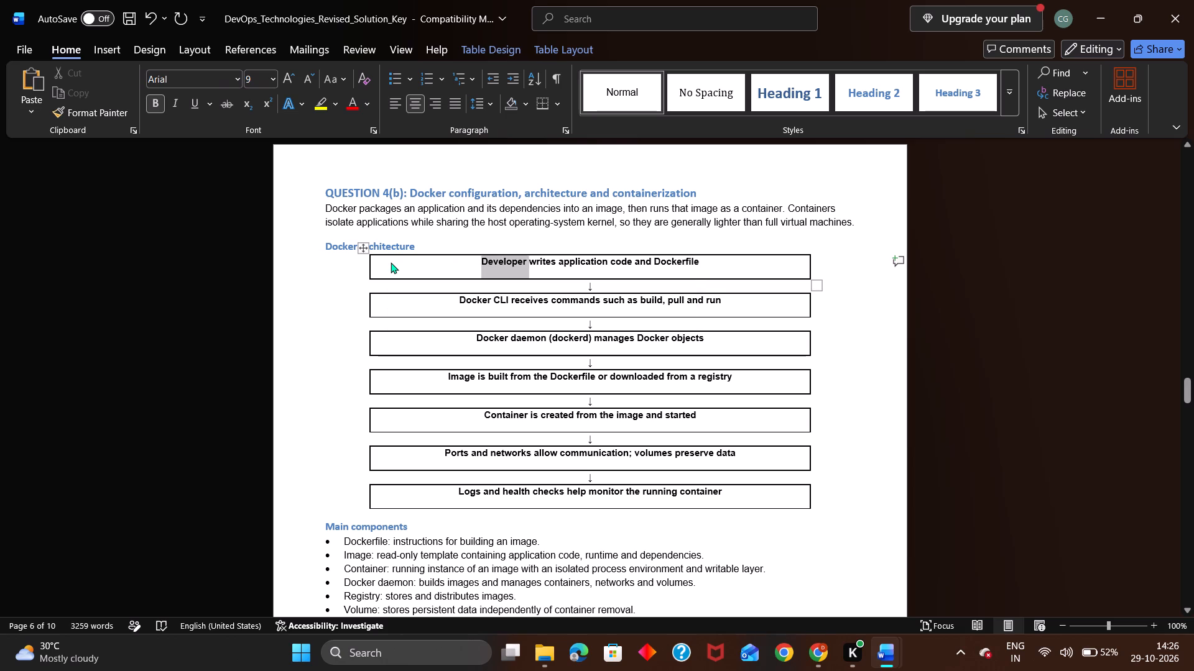
key(BackSpace)
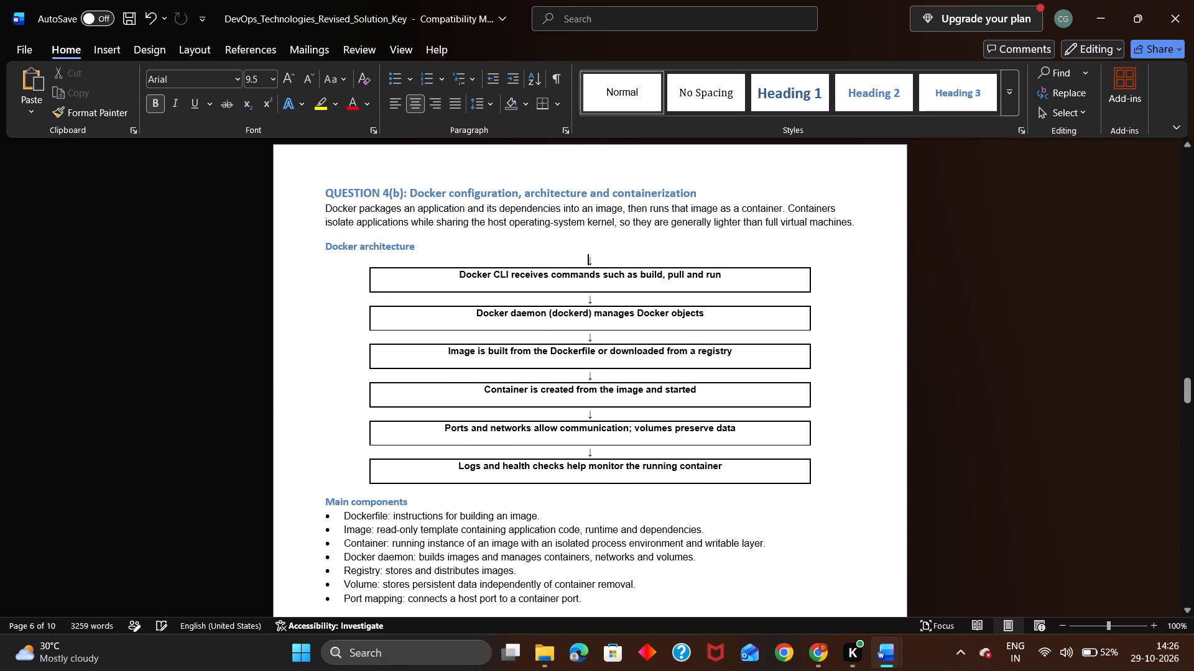
key(Right)
key(BackSpace)
key(BackSpace)
key(BackSpace)
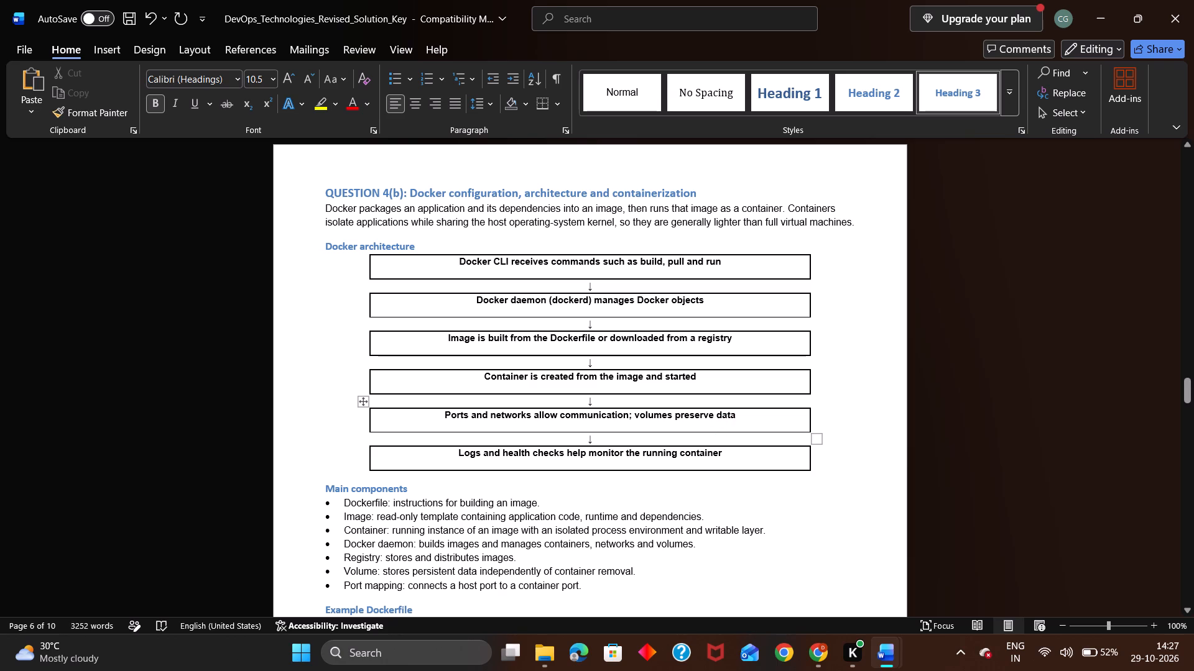
Add the example "(ex:Docker Hub)" after "images" in the Registry bullet under Main components.
scroll(702, 464, down, 1)
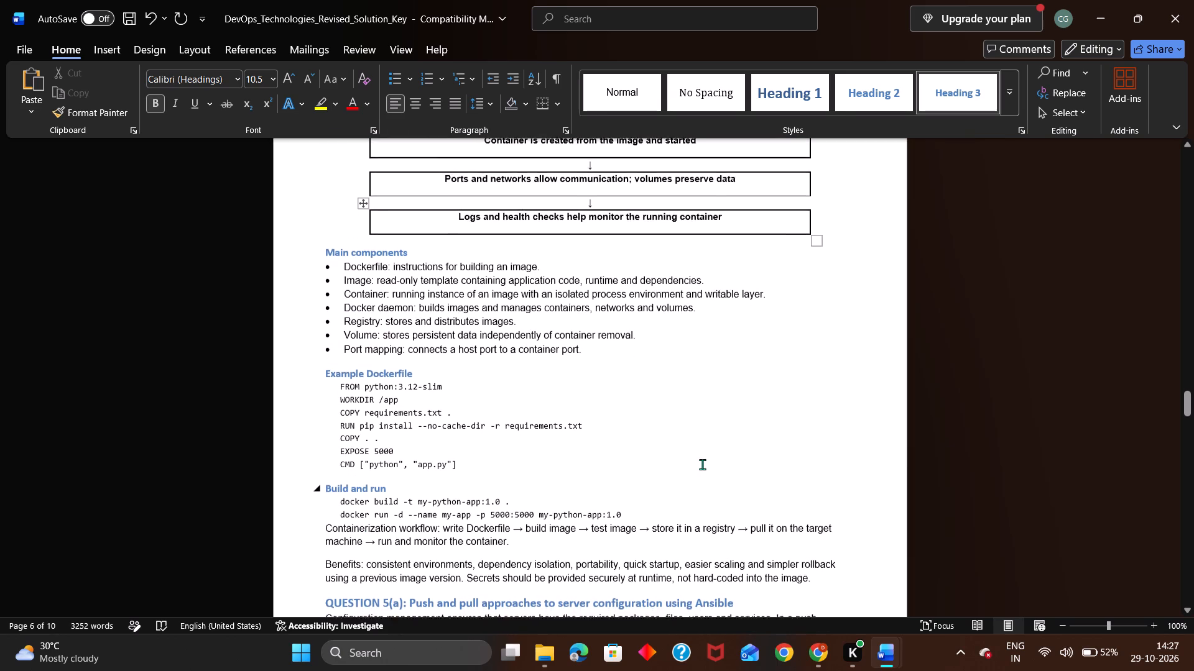
scroll(702, 464, down, 1)
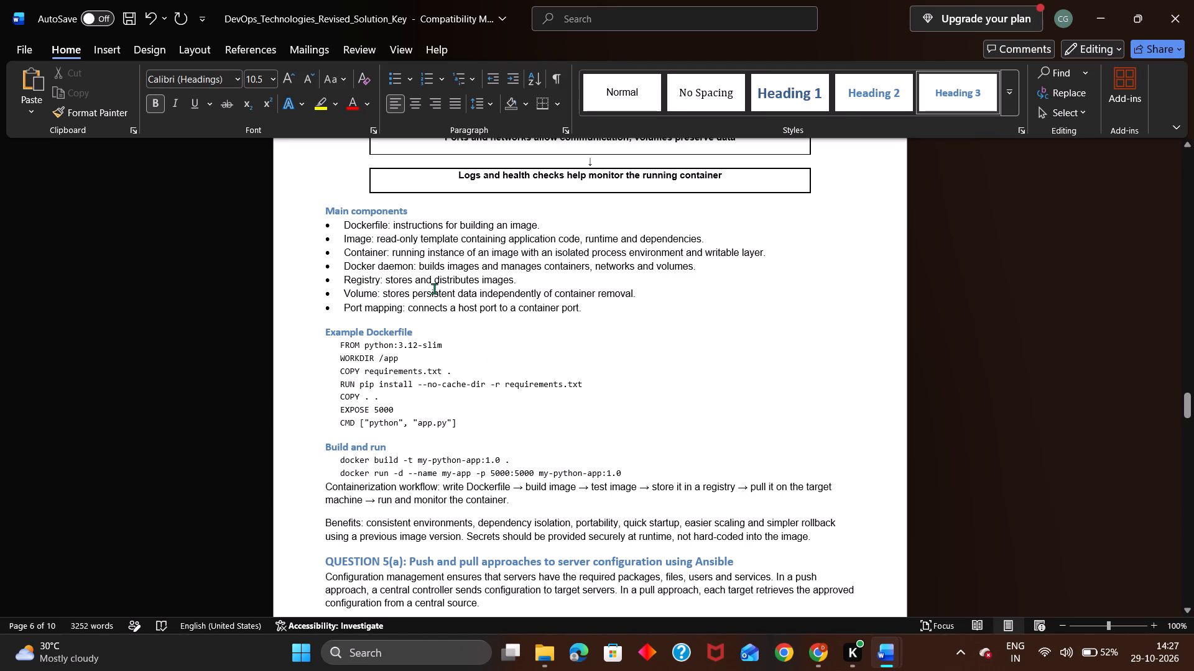
click(513, 279)
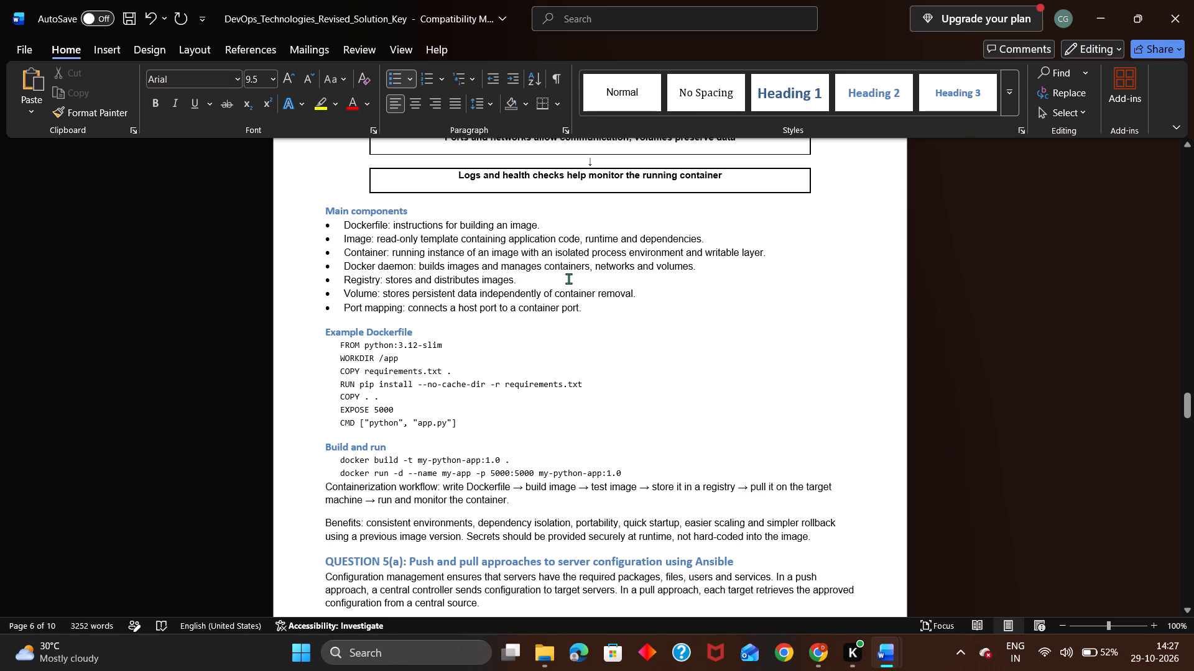
key(shift+parenleft)
text(ex)
key(shift+colon)
text(Docker Hub)
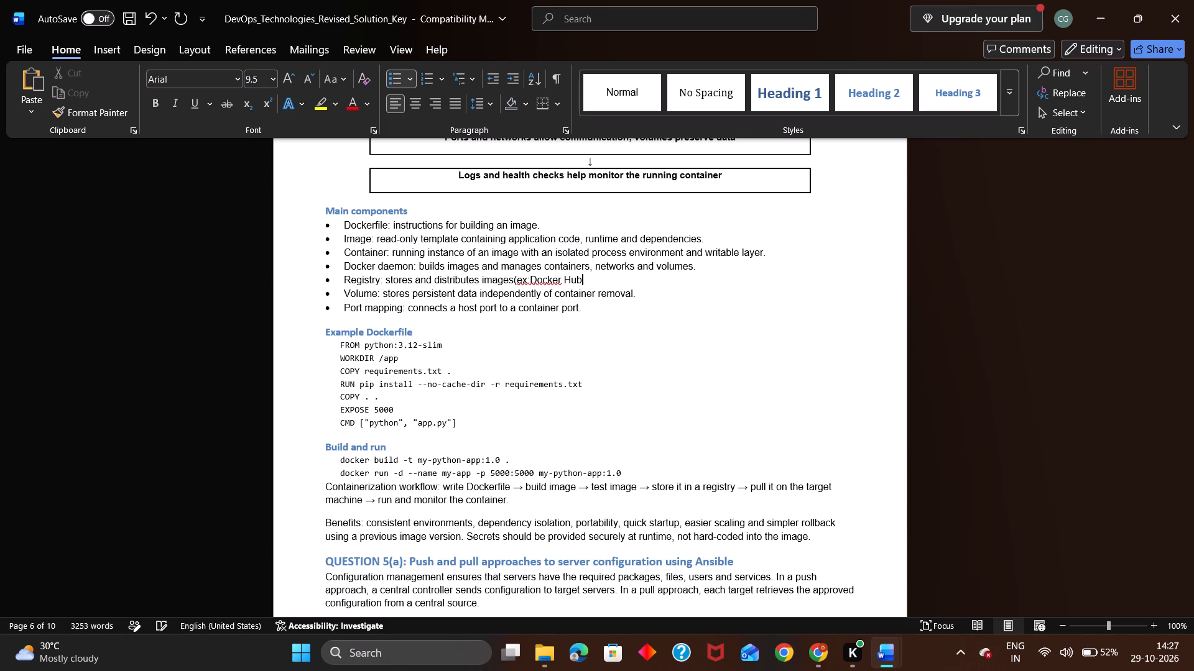
key(shift+parenright)
Insert spaces around the colon in the Registry bullet's example so it reads "(ex : Docker Hub)".
key(Left)
key(Left)
key(Left)
key(Left)
key(Left)
key(Left)
key(Left)
key(Left)
key(Left)
key(Left)
key(Left)
key(Left)
key(space)
key(Right)
key(space)
key(Left)
key(Right)
key(Right)
key(Right)
key(Right)
key(Right)
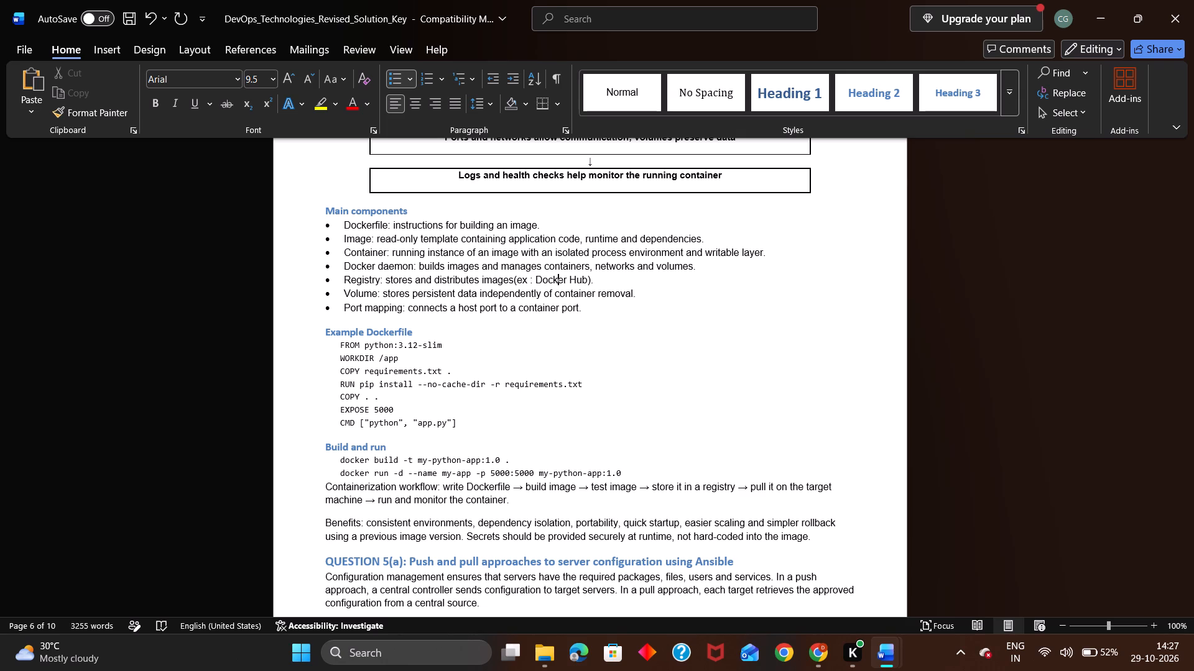
key(Down)
key(Down)
key(Down)
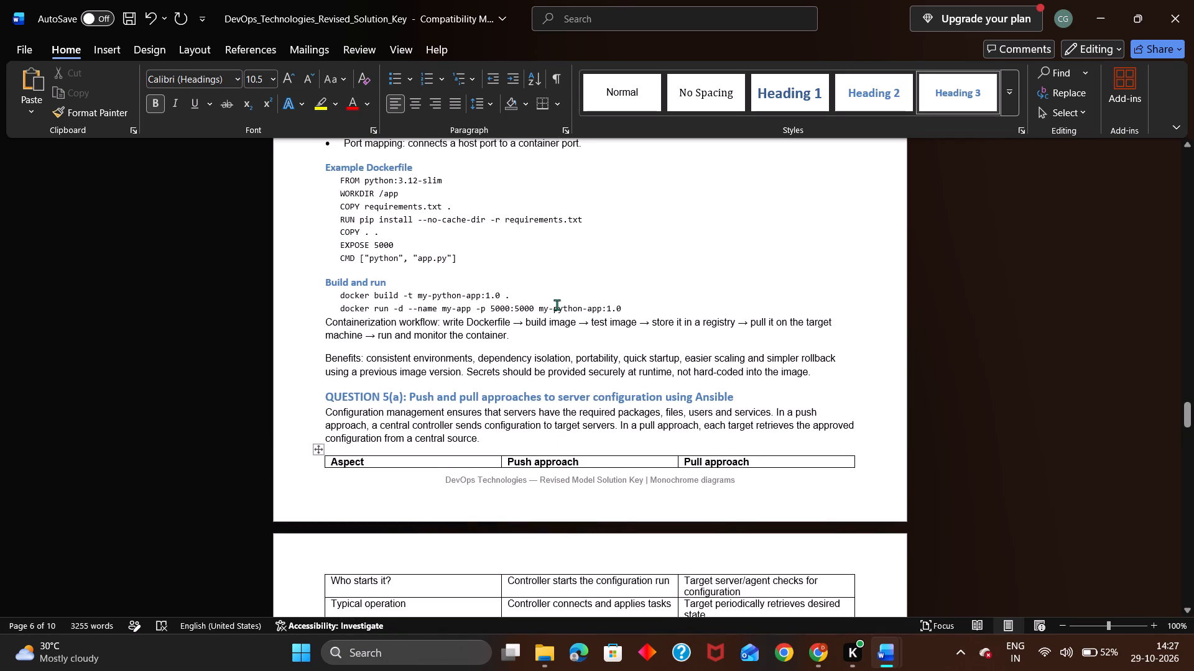
Review the Docker answer under Question 4(b) and the push and pull comparison table under Question 5(a).
scroll(532, 334, up, 1)
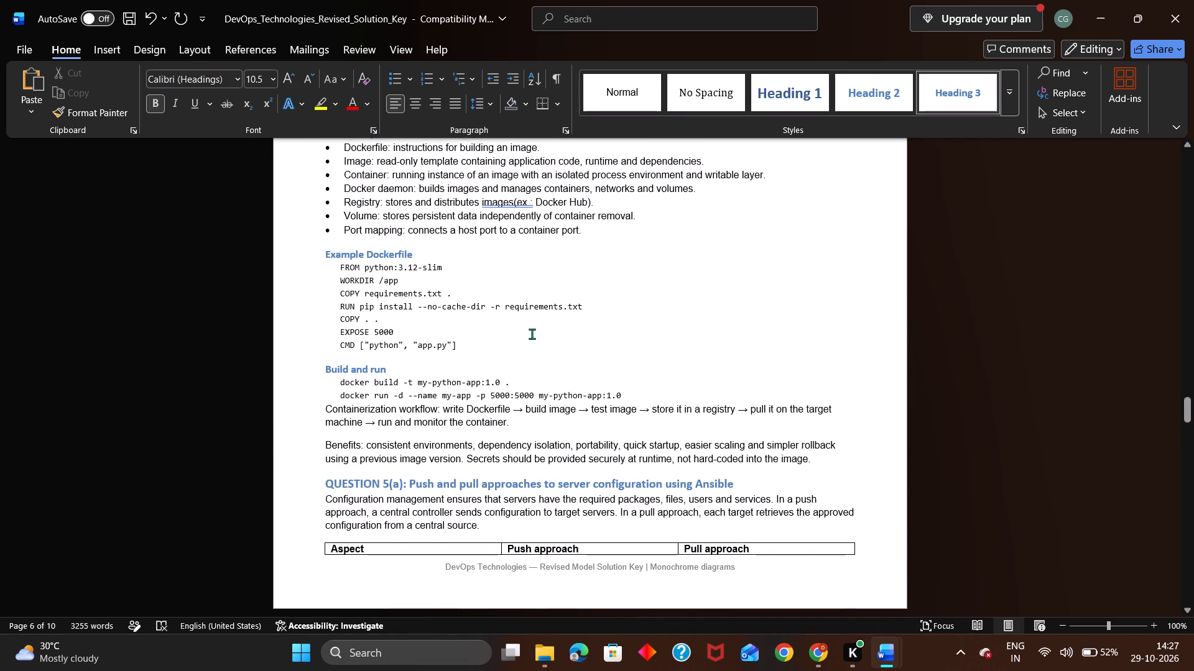
scroll(532, 334, up, 1)
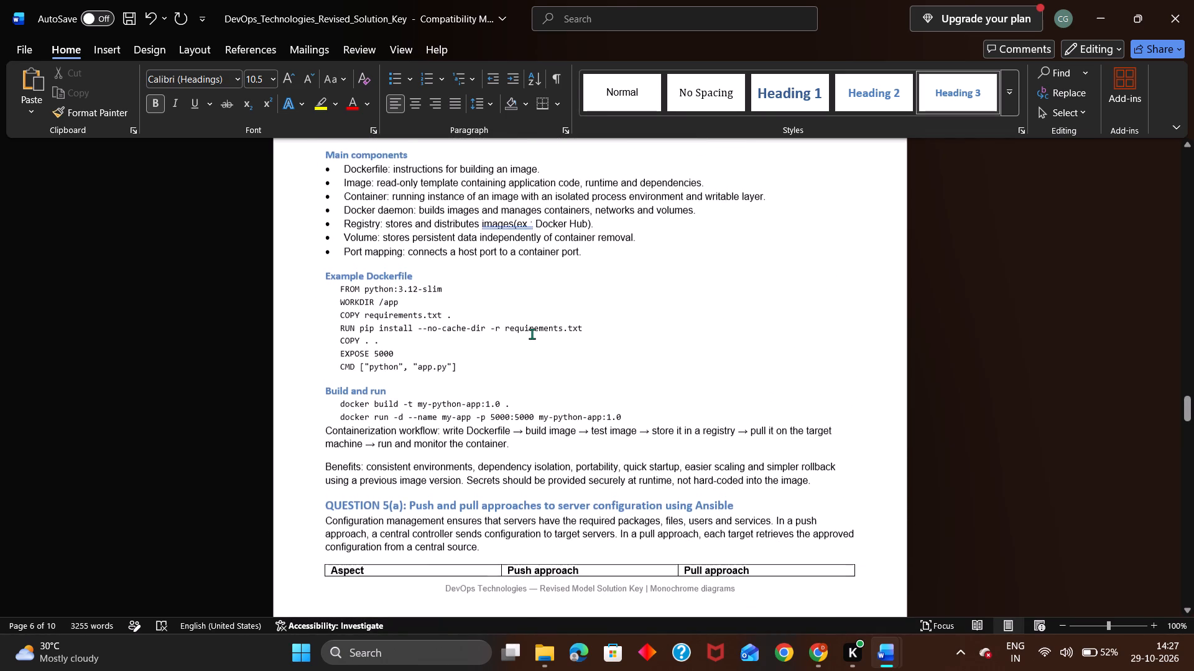
scroll(532, 334, up, 1)
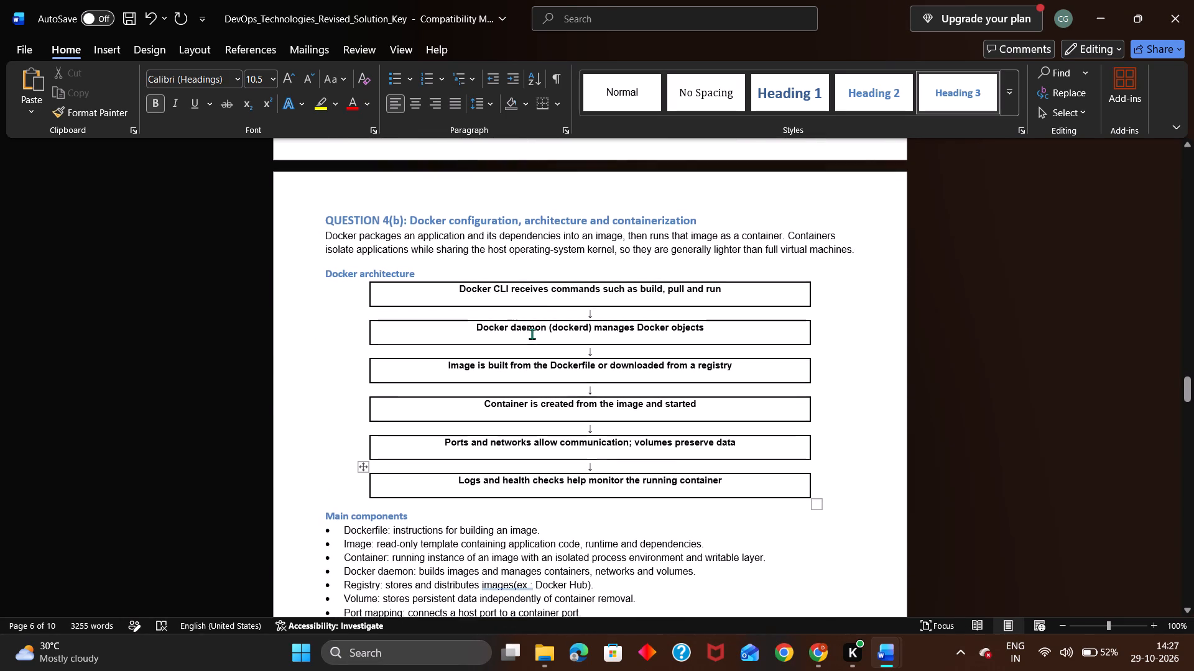
scroll(557, 372, down, 1)
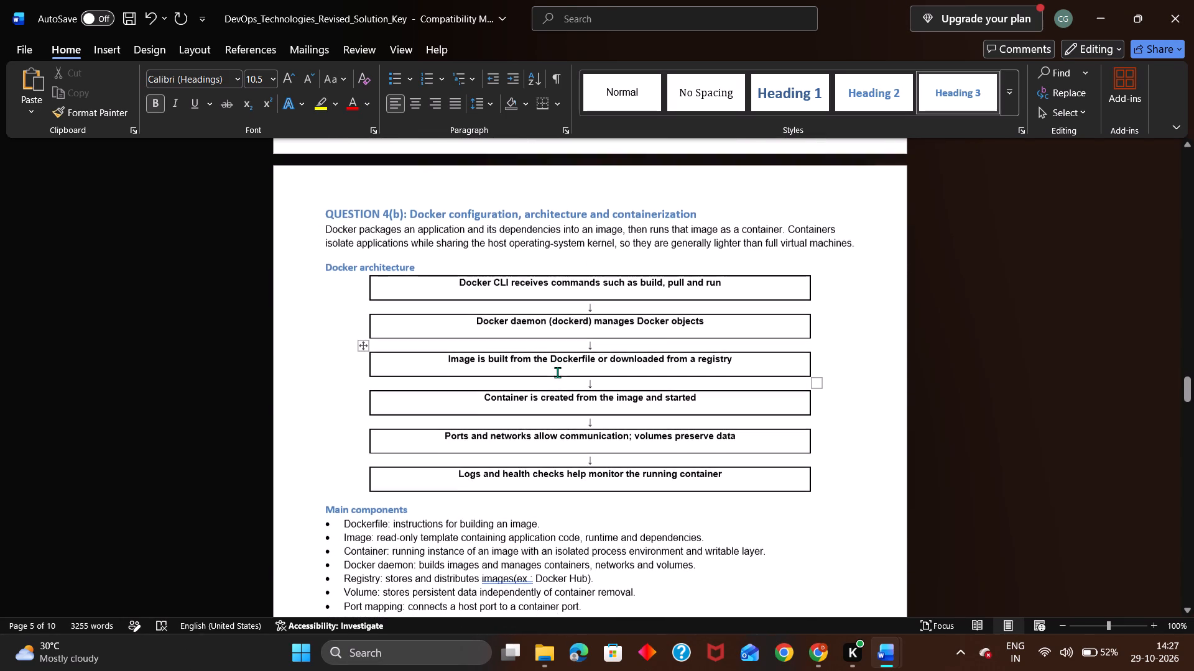
scroll(557, 372, down, 1)
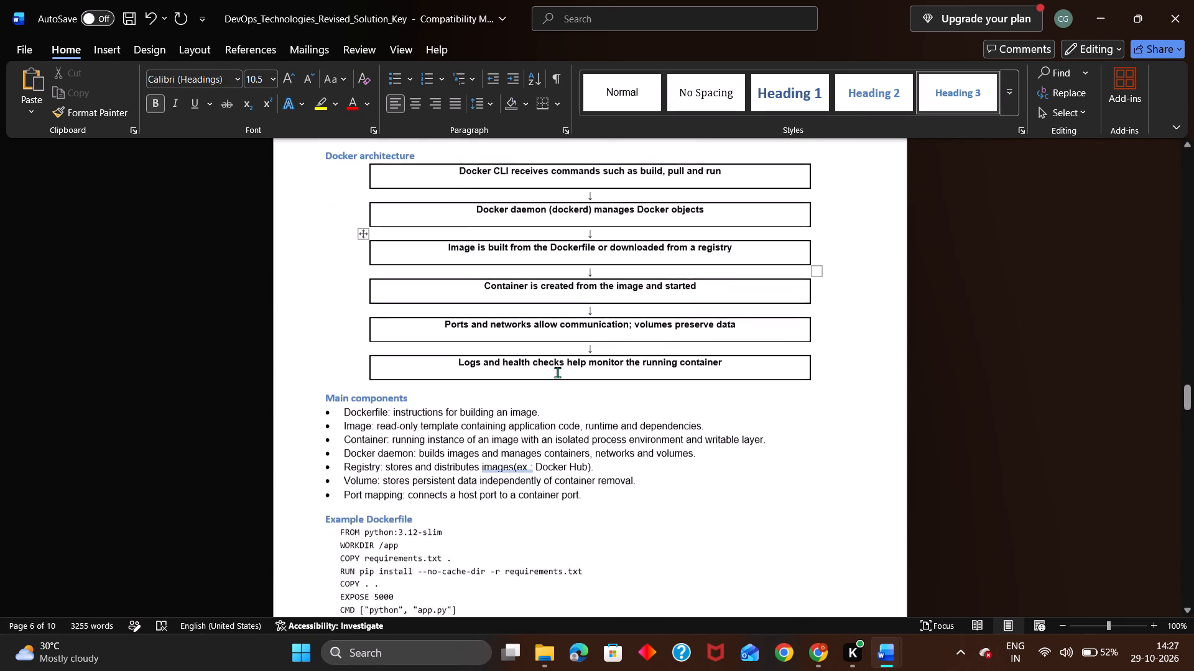
scroll(557, 372, down, 3)
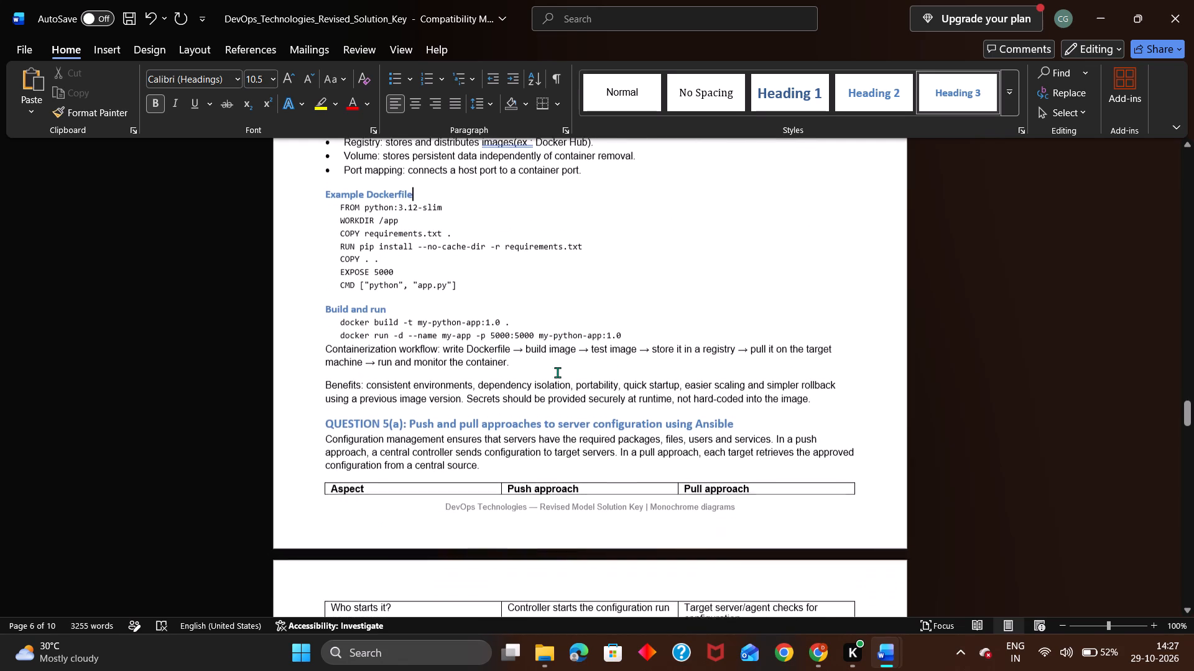
scroll(557, 372, down, 2)
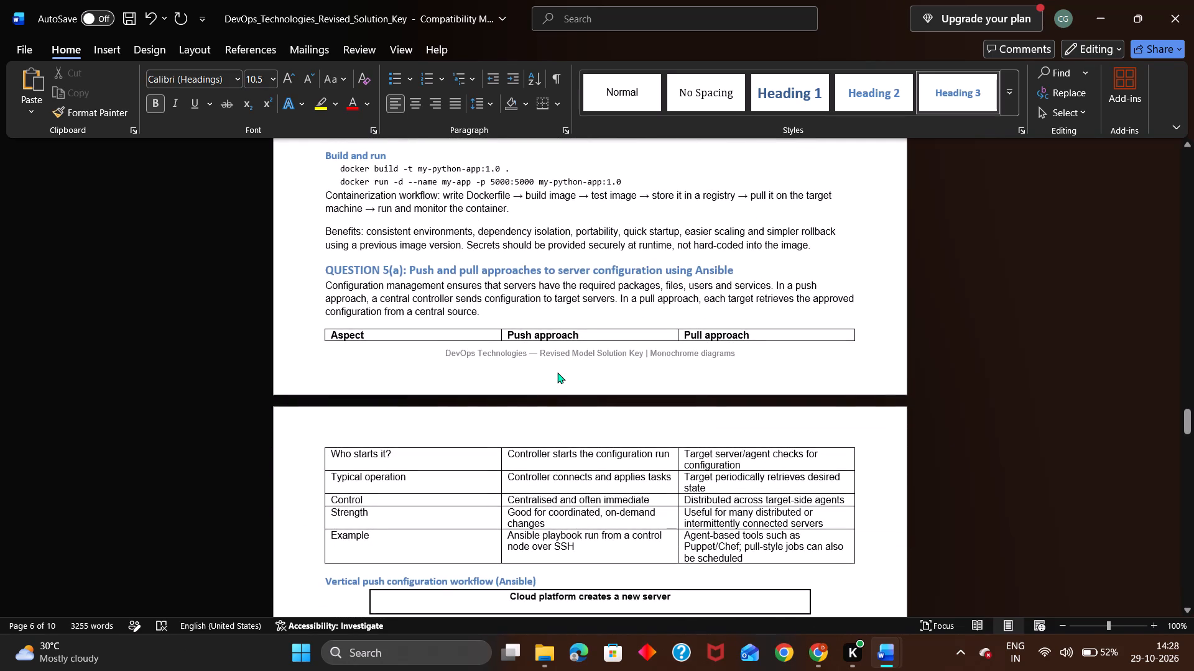
scroll(557, 372, down, 1)
scroll(557, 372, up, 1)
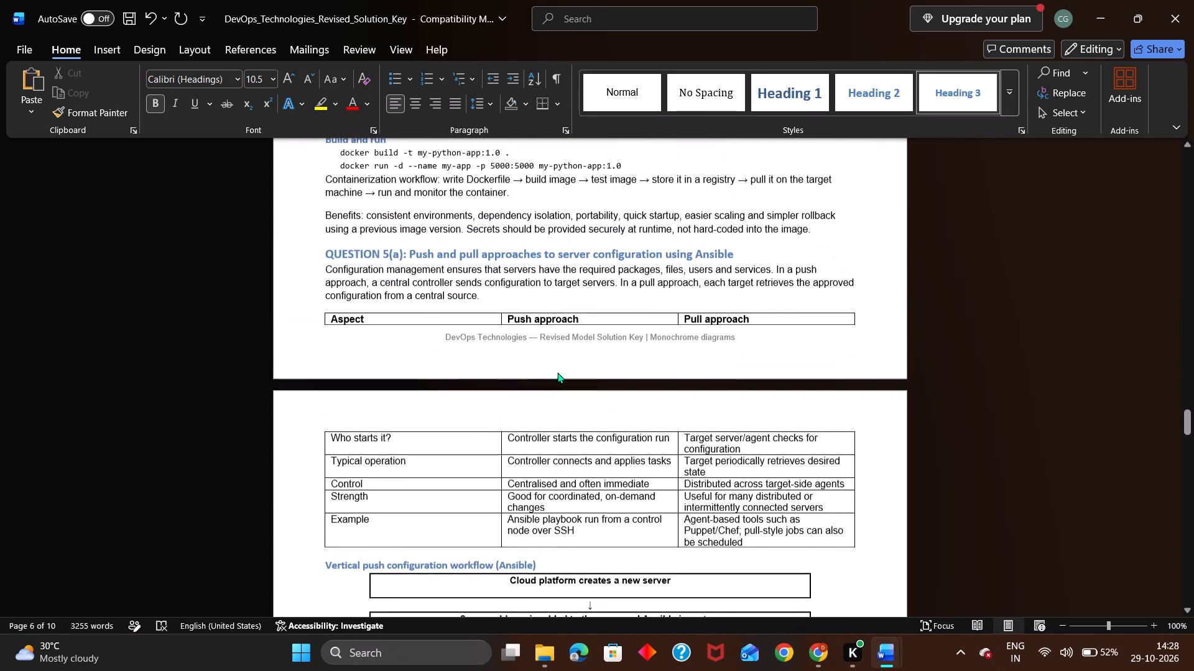
scroll(557, 372, up, 1)
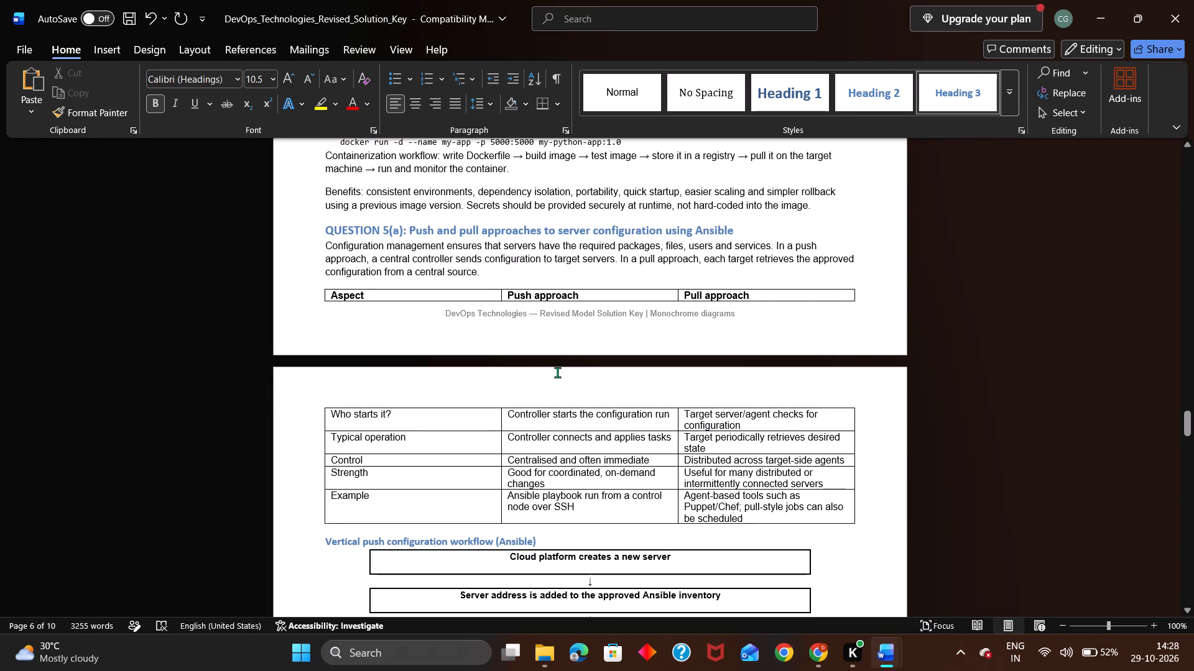
scroll(557, 372, down, 3)
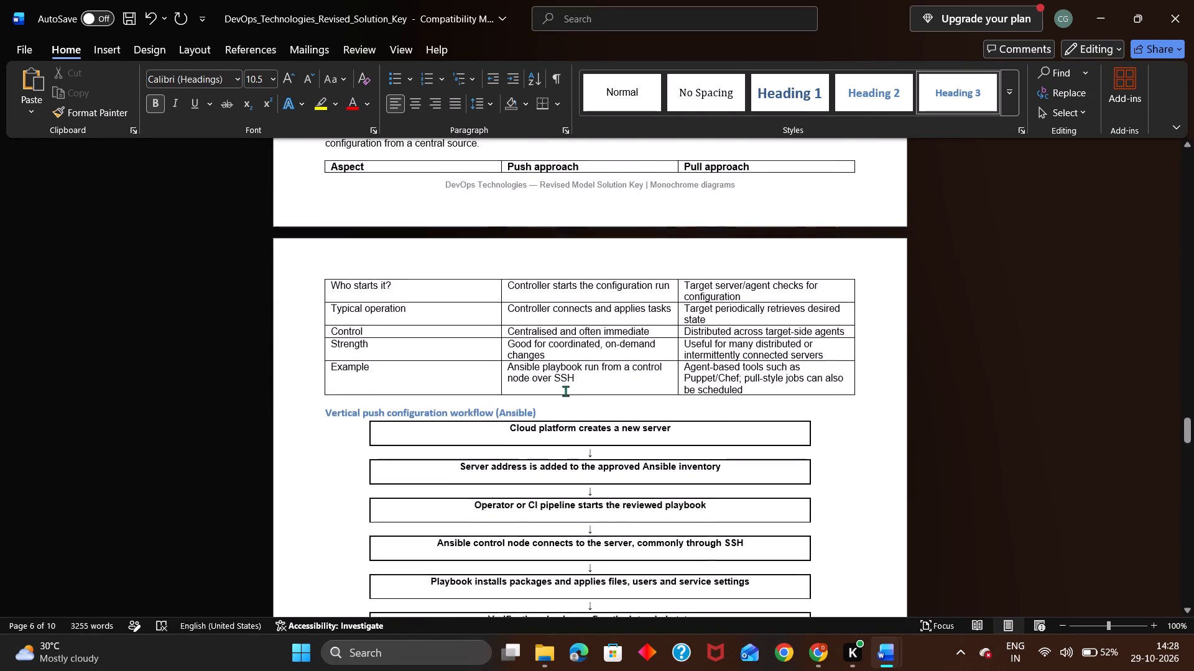
scroll(565, 391, down, 1)
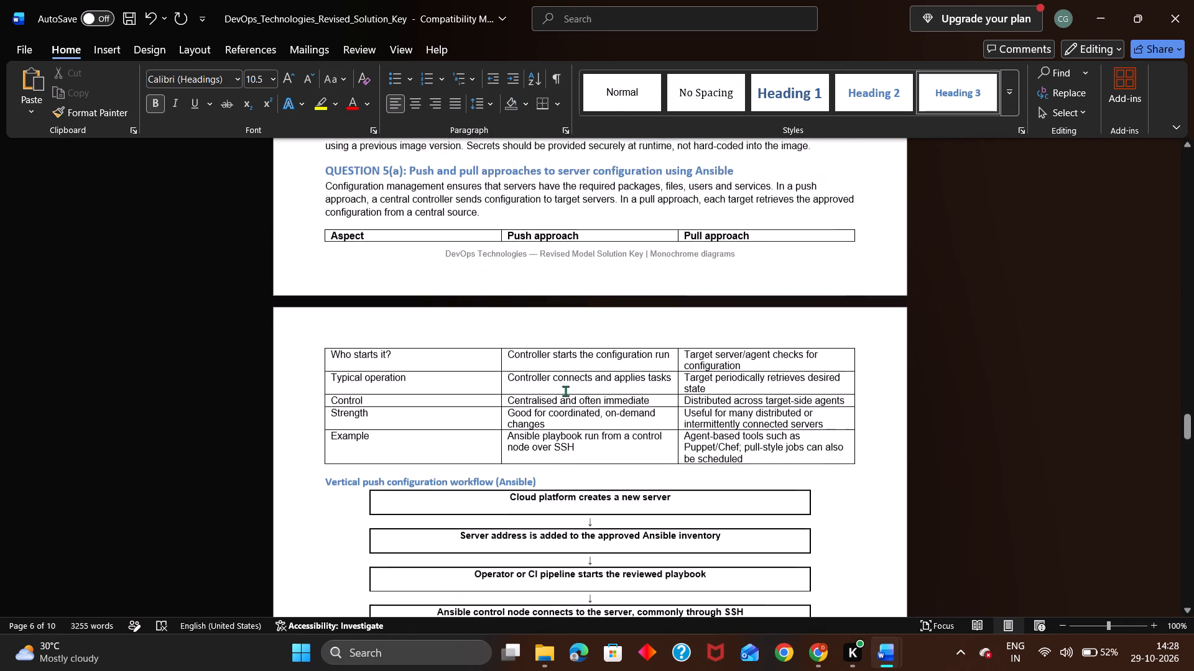
scroll(565, 391, down, 3)
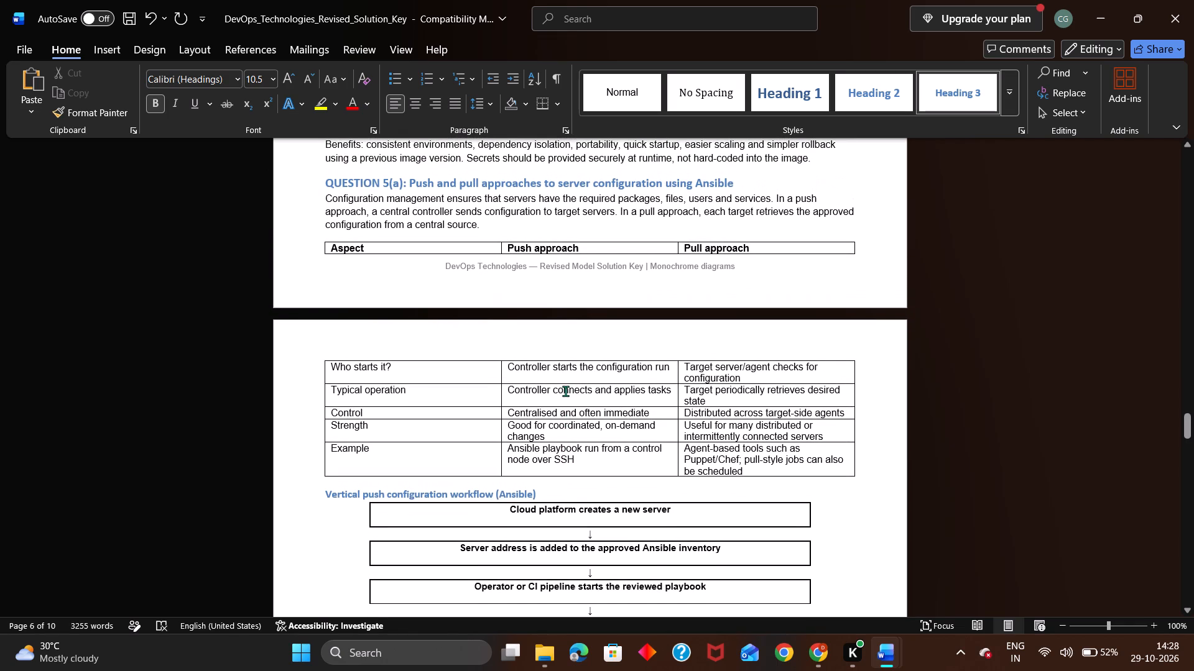
scroll(565, 391, down, 1)
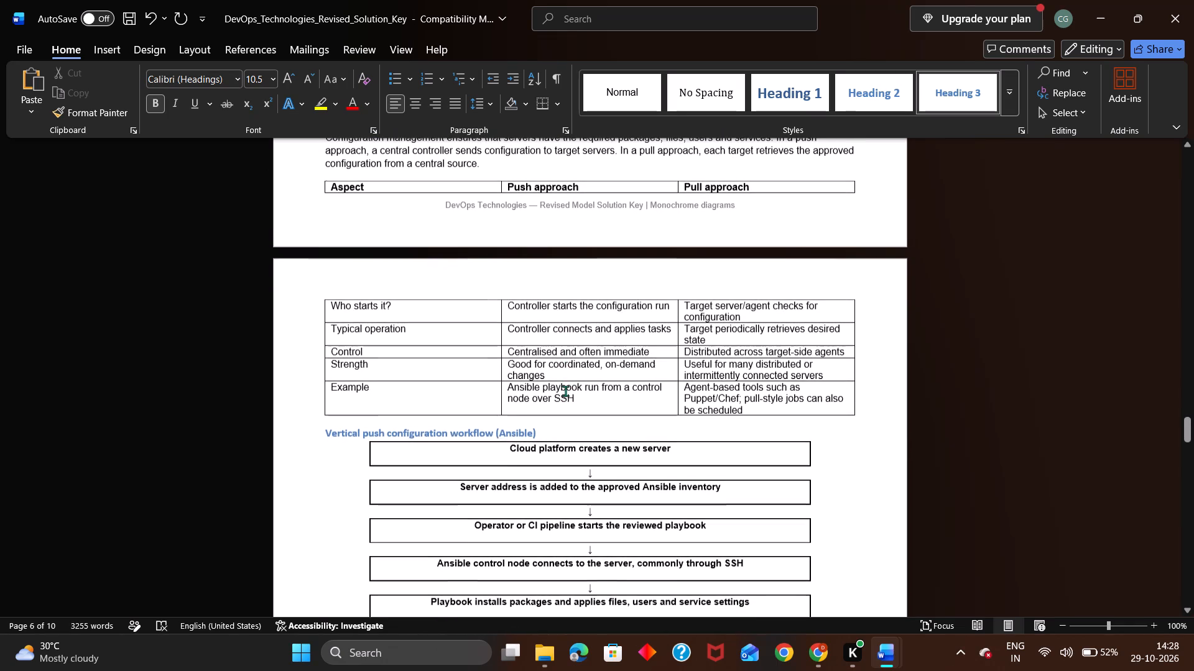
Remove "Vertical push" from the Ansible workflow heading under Question 5(a), leaving "configuration workflow (Ansible)".
scroll(565, 391, down, 2)
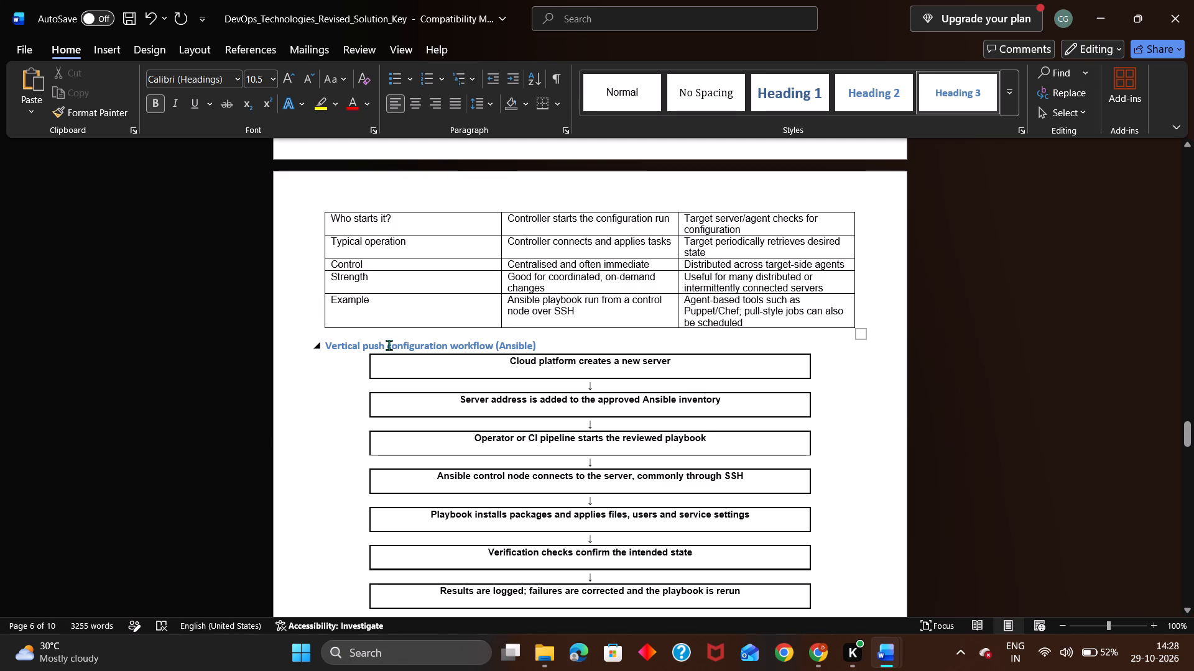
click(389, 345)
key(BackSpace)
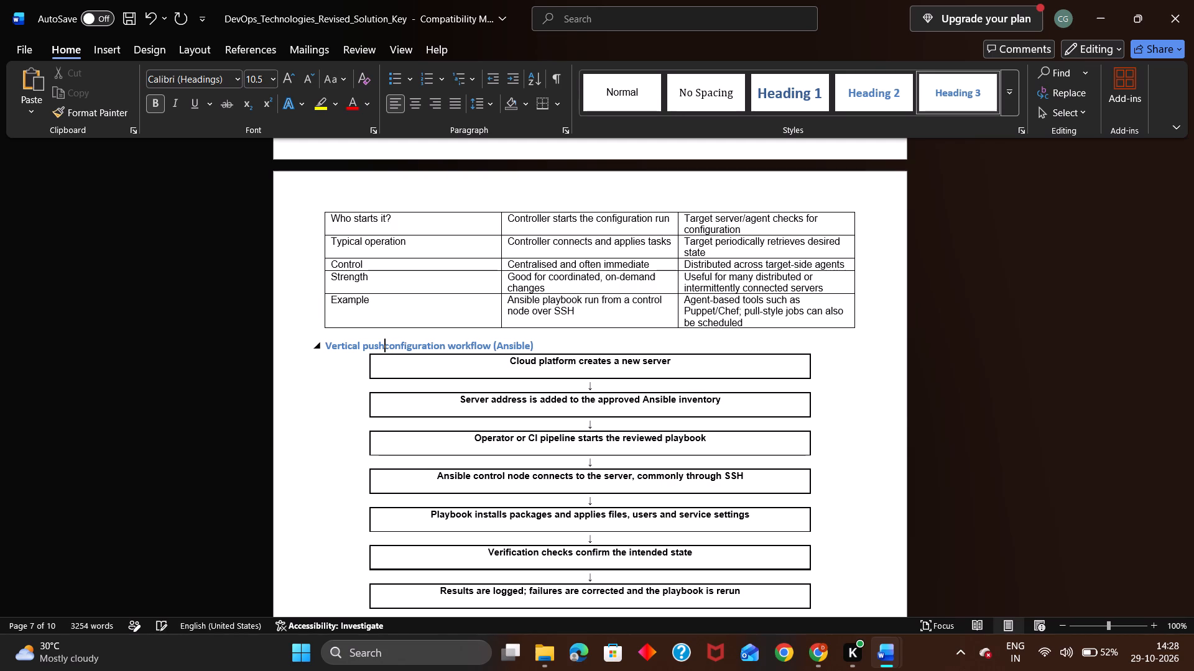
key(ctrl+BackSpace)
key(ctrl+BackSpace)
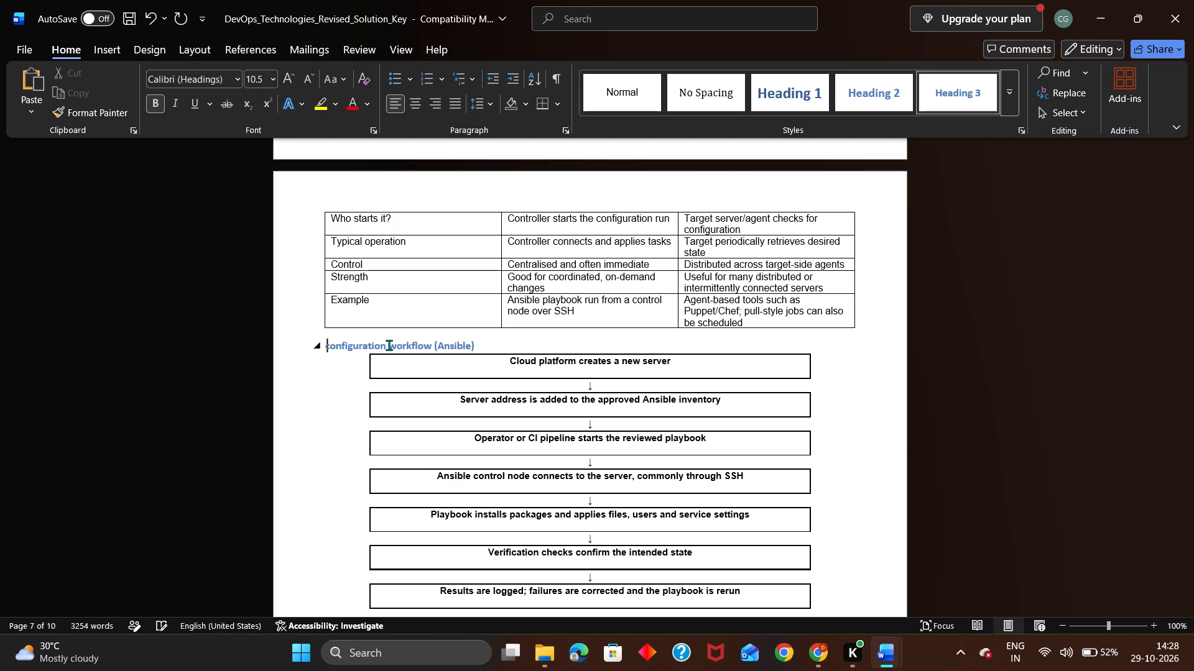
Review the Ansible playbook example, the Question 5(b) promotion workflow and key practices, and the start of Question 6(a).
scroll(485, 365, down, 2)
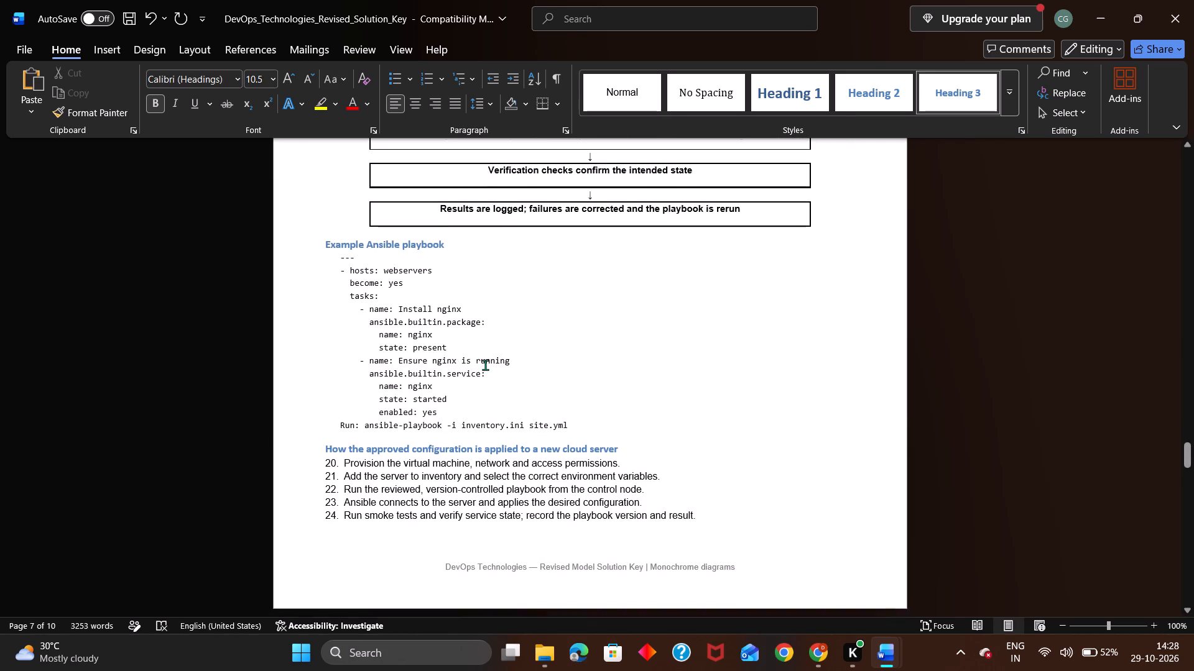
scroll(485, 365, down, 1)
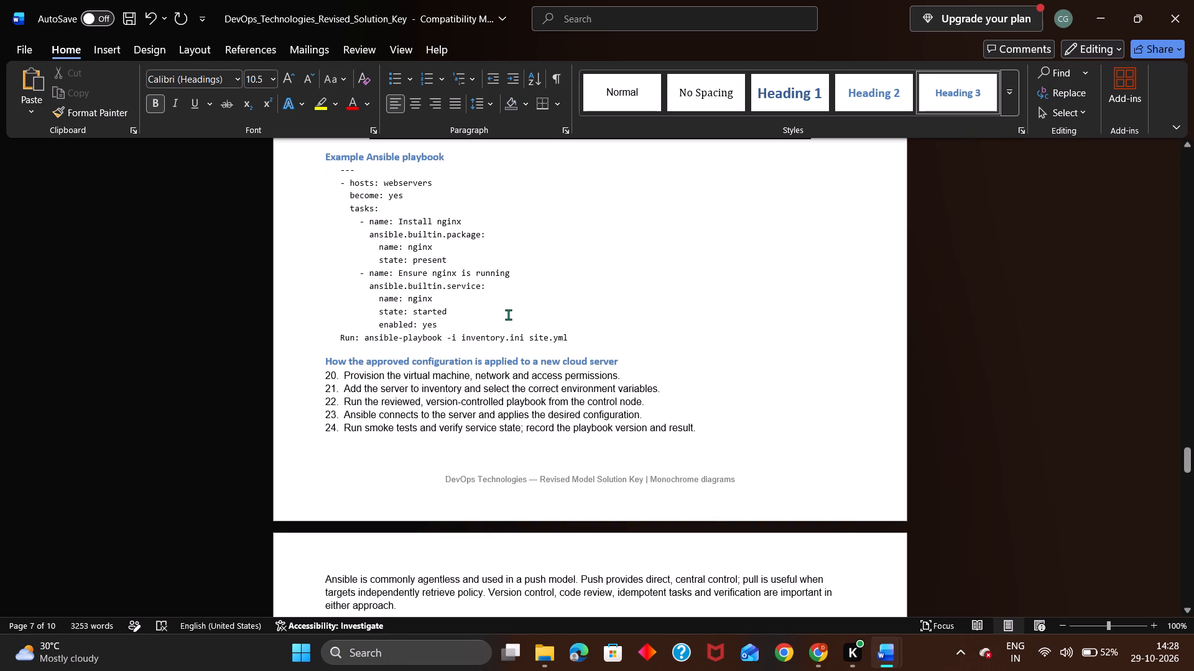
scroll(508, 314, down, 1)
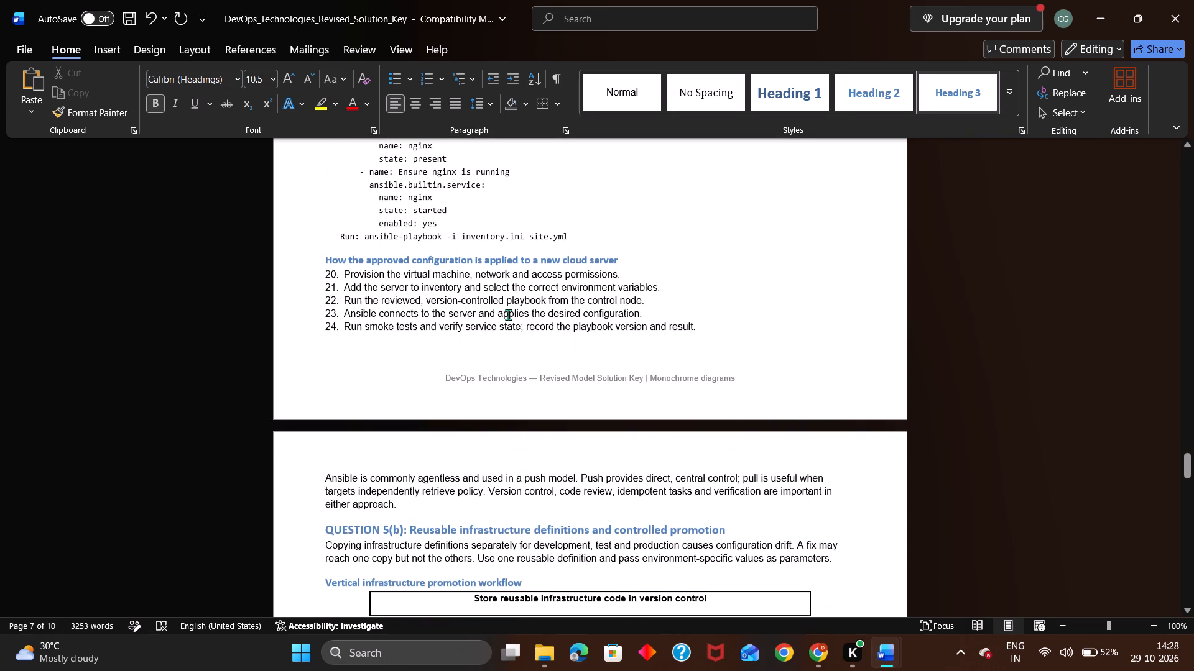
scroll(508, 314, down, 2)
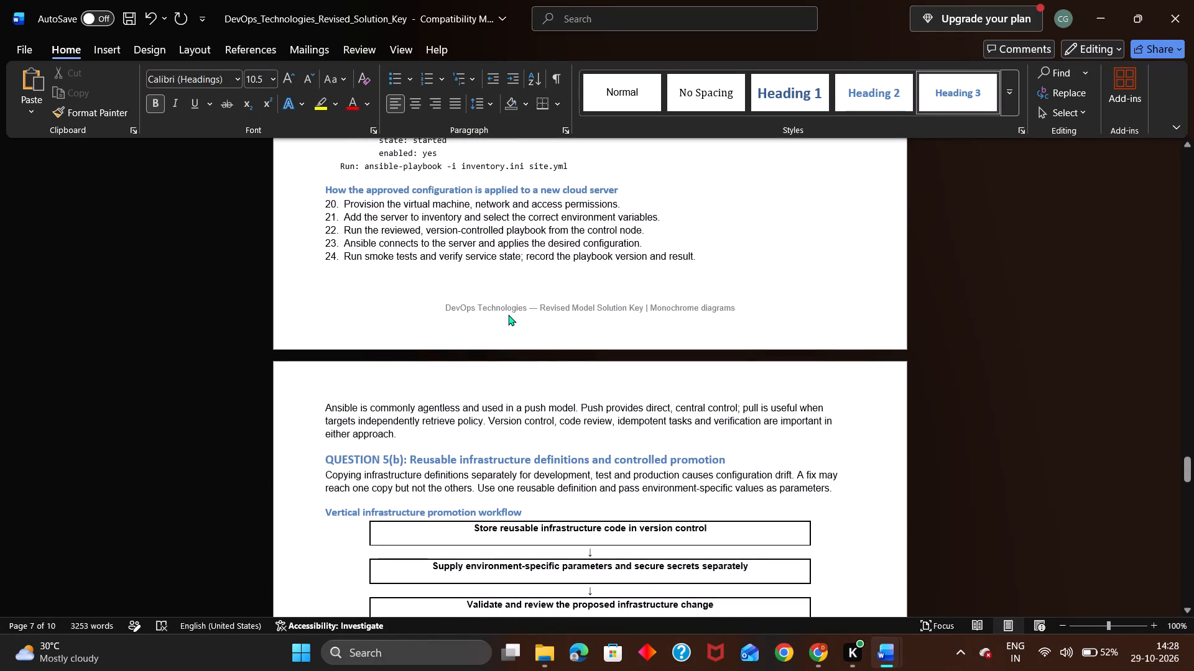
scroll(508, 314, down, 2)
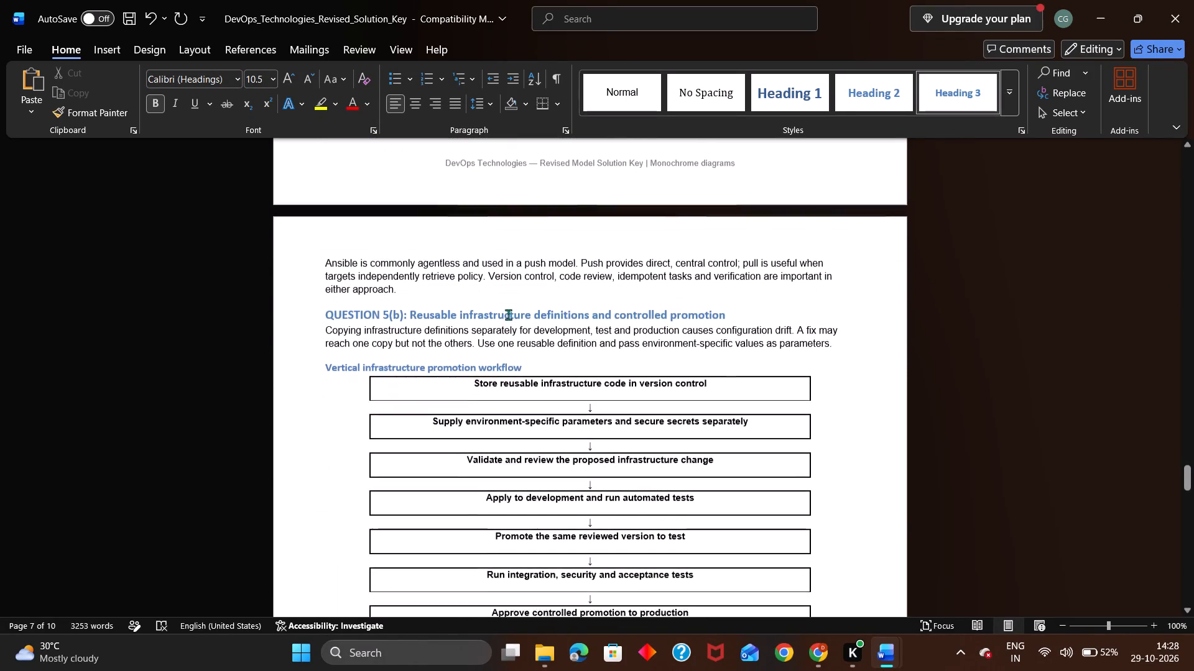
scroll(508, 314, down, 1)
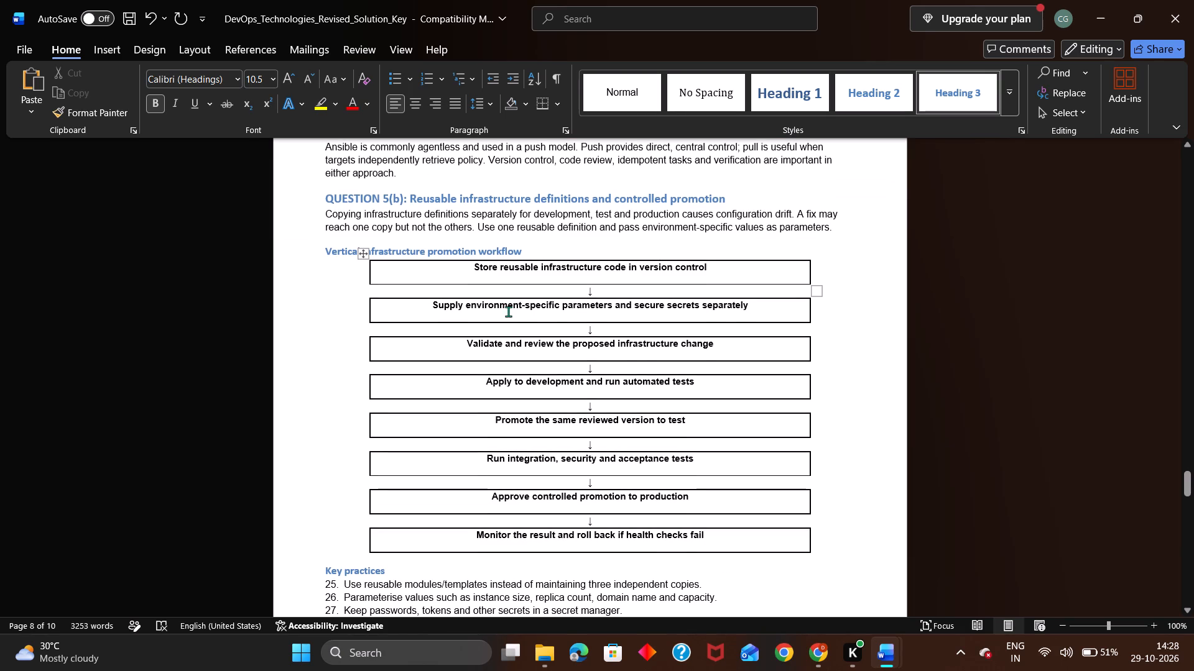
scroll(508, 311, down, 1)
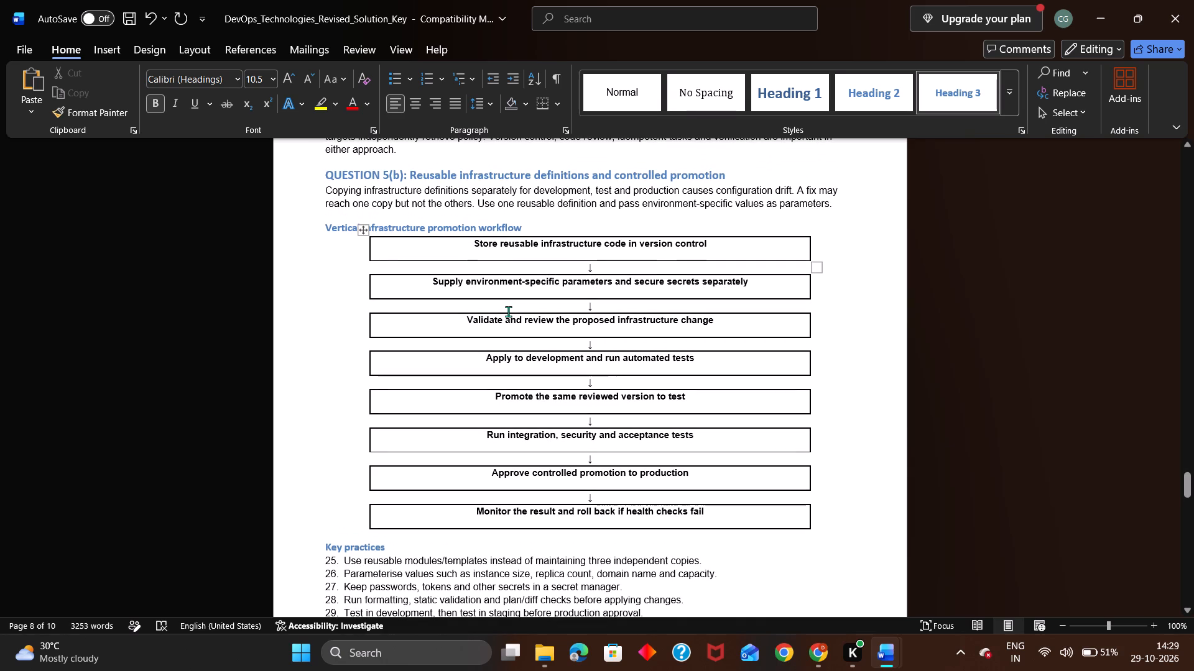
scroll(508, 311, down, 1)
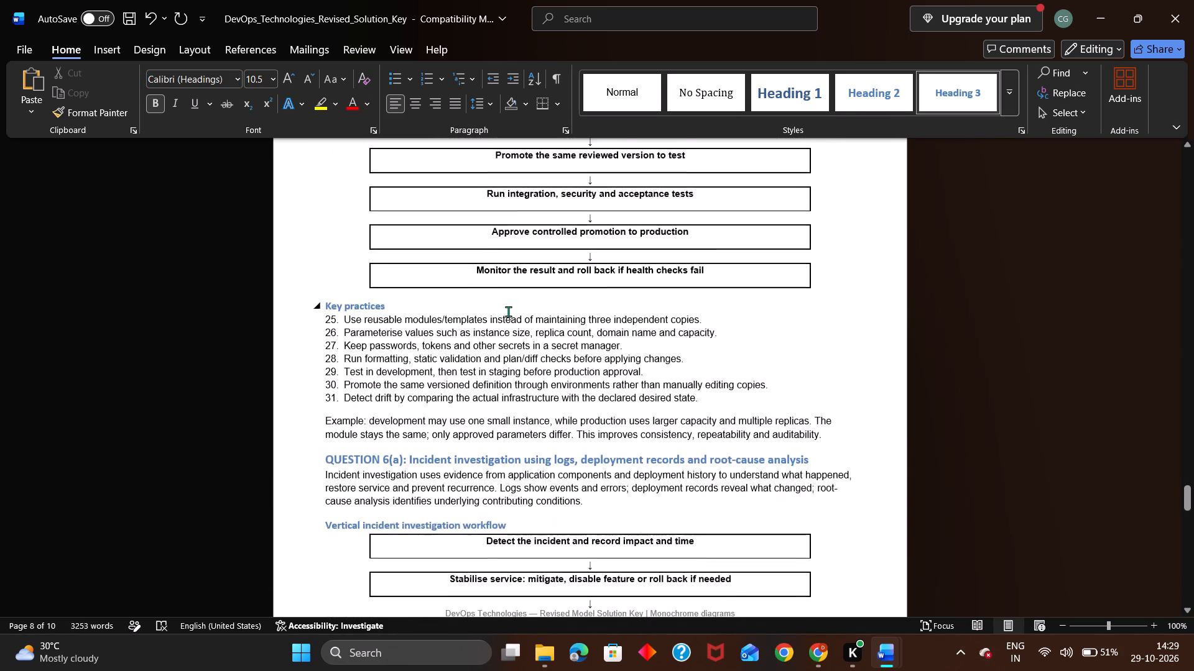
scroll(508, 311, down, 1)
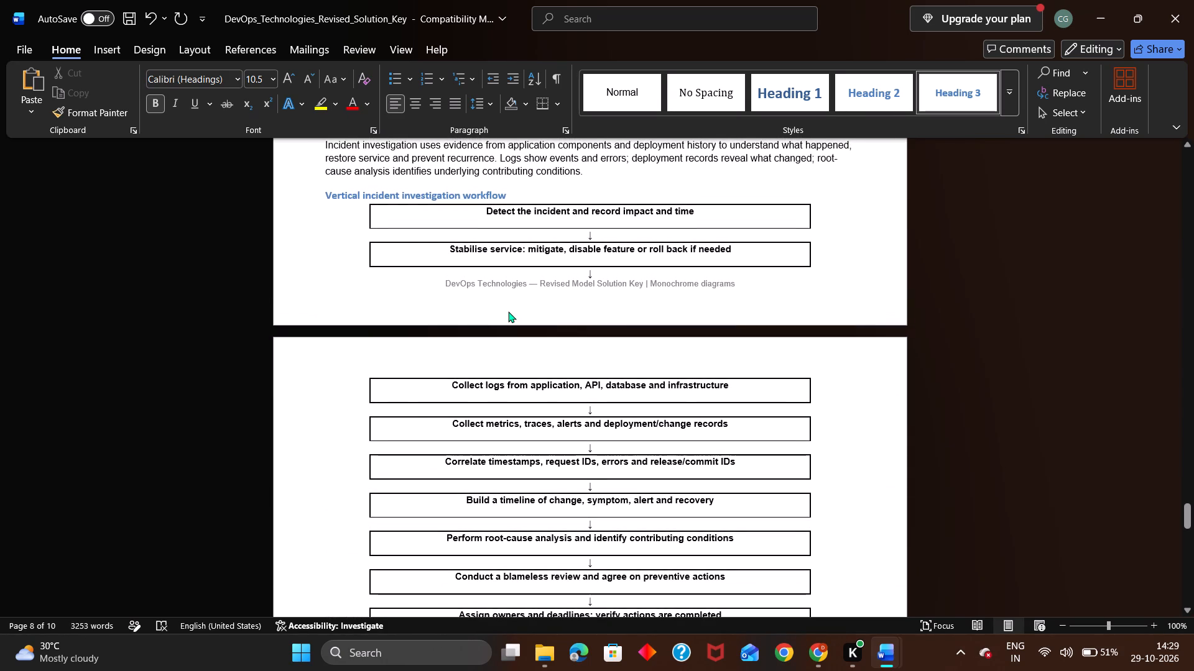
Remove "Vertical" from the workflow heading under Question 5(b), leaving "infrastructure promotion workflow" in its Heading 3 style.
scroll(508, 311, up, 2)
scroll(508, 311, down, 1)
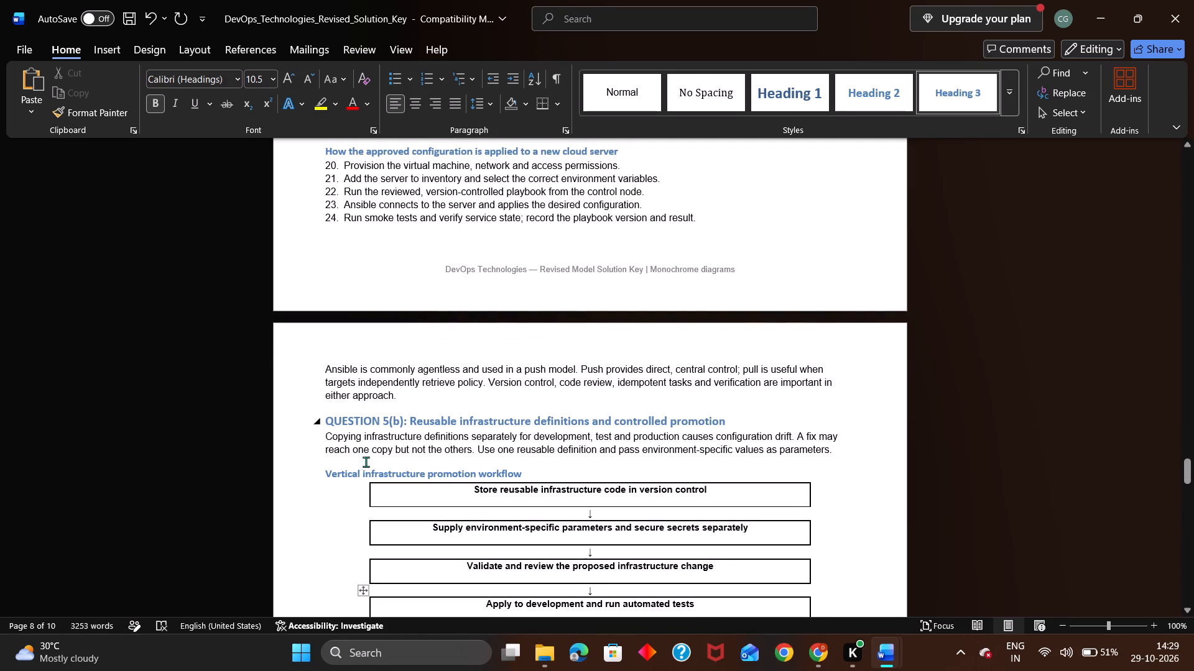
click(361, 477)
key(BackSpace)
key(BackSpace)
key(BackSpace)
key(BackSpace)
key(BackSpace)
key(BackSpace)
key(BackSpace)
key(BackSpace)
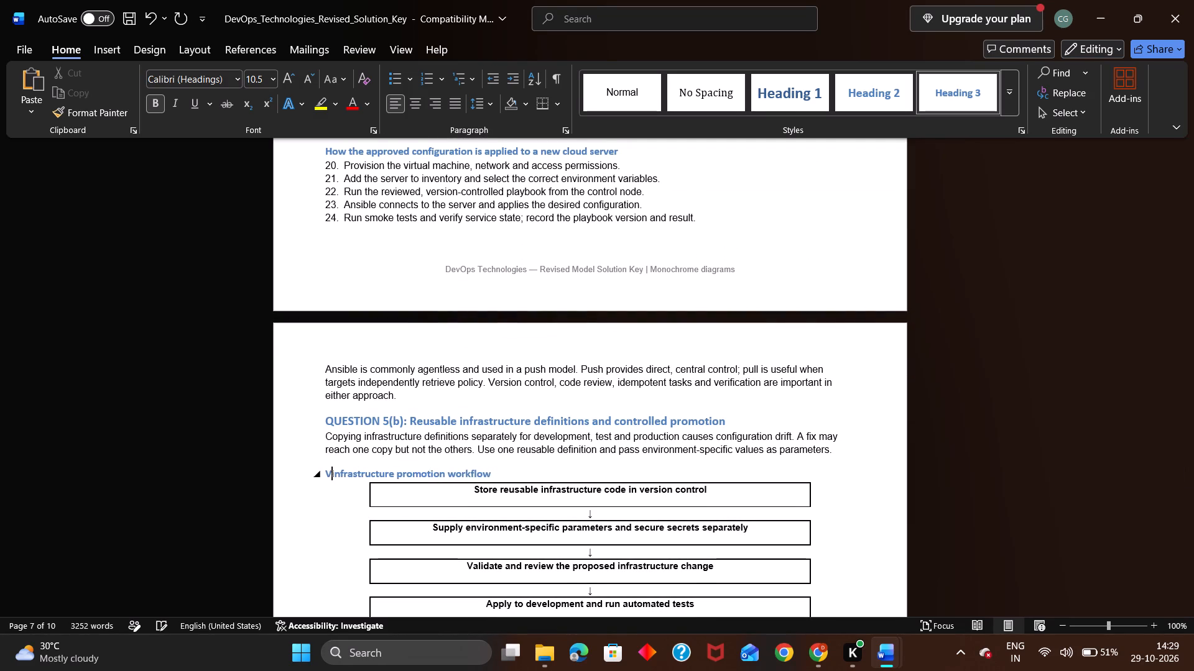
key(BackSpace)
key(BackSpace)
key(Return)
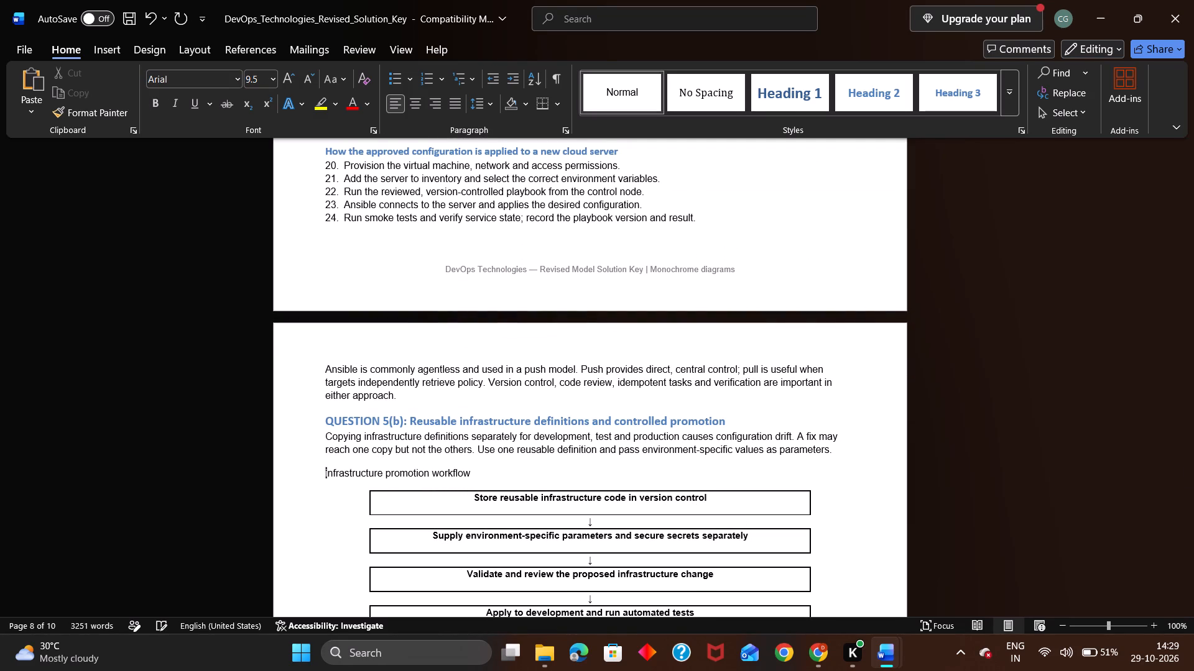
key(ctrl+z)
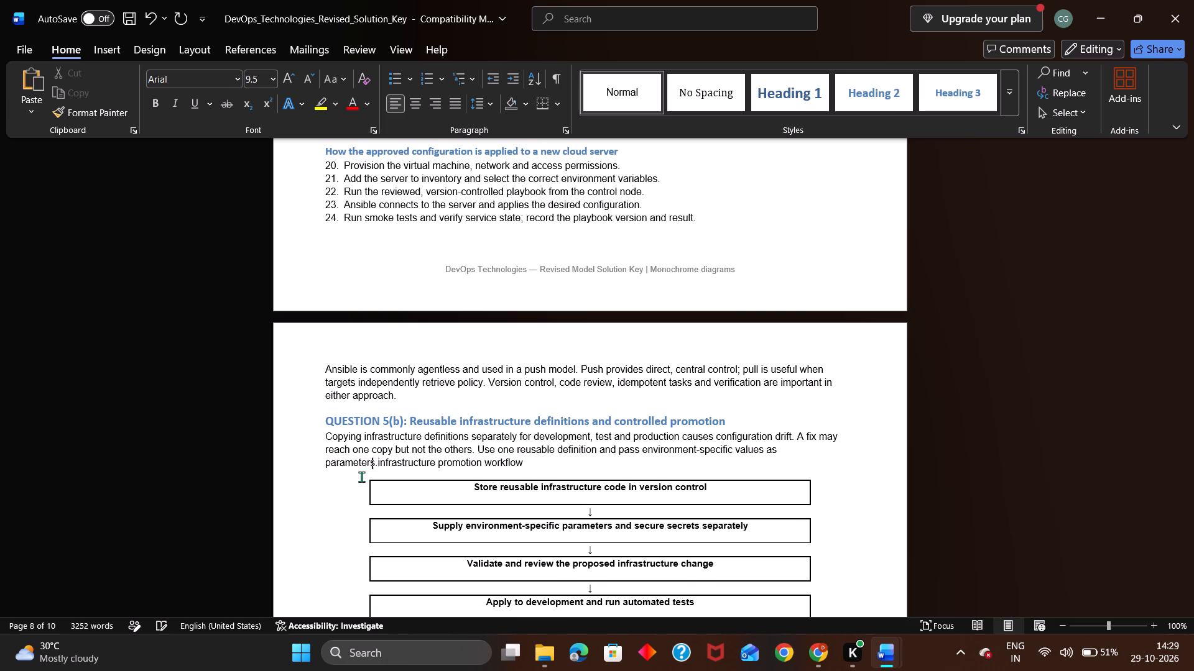
key(ctrl+z)
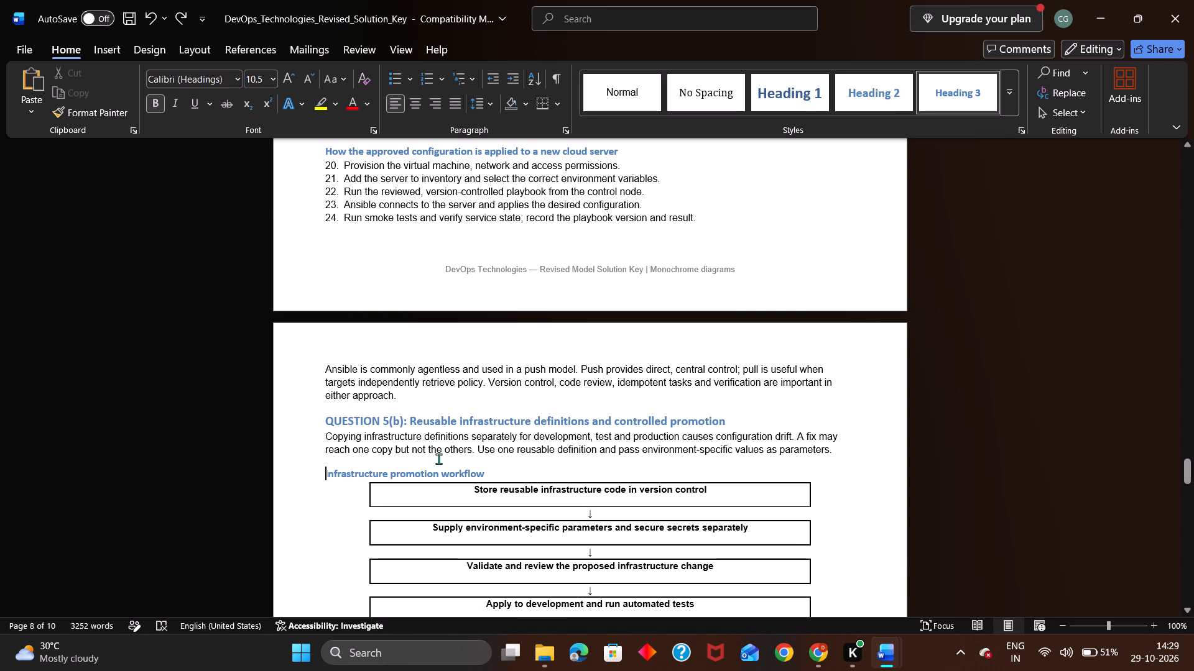
Remove "Vertical" from the workflow heading under Question 6(a), leaving "incident investigation workflow".
scroll(442, 459, down, 2)
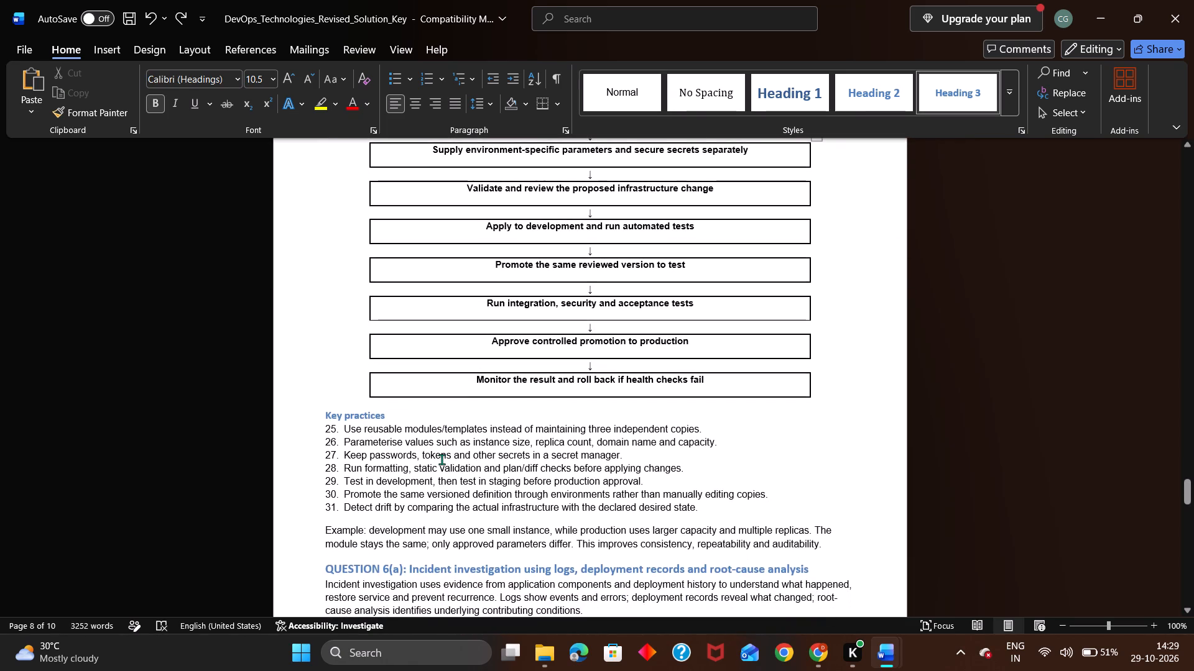
scroll(442, 459, down, 2)
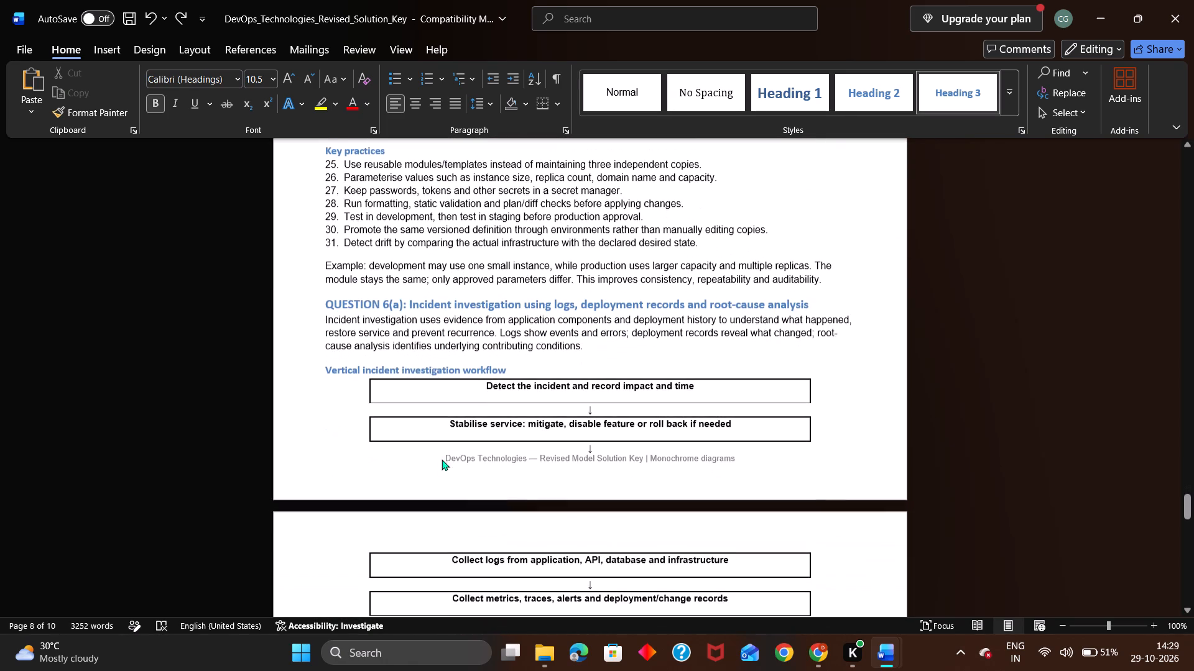
click(363, 365)
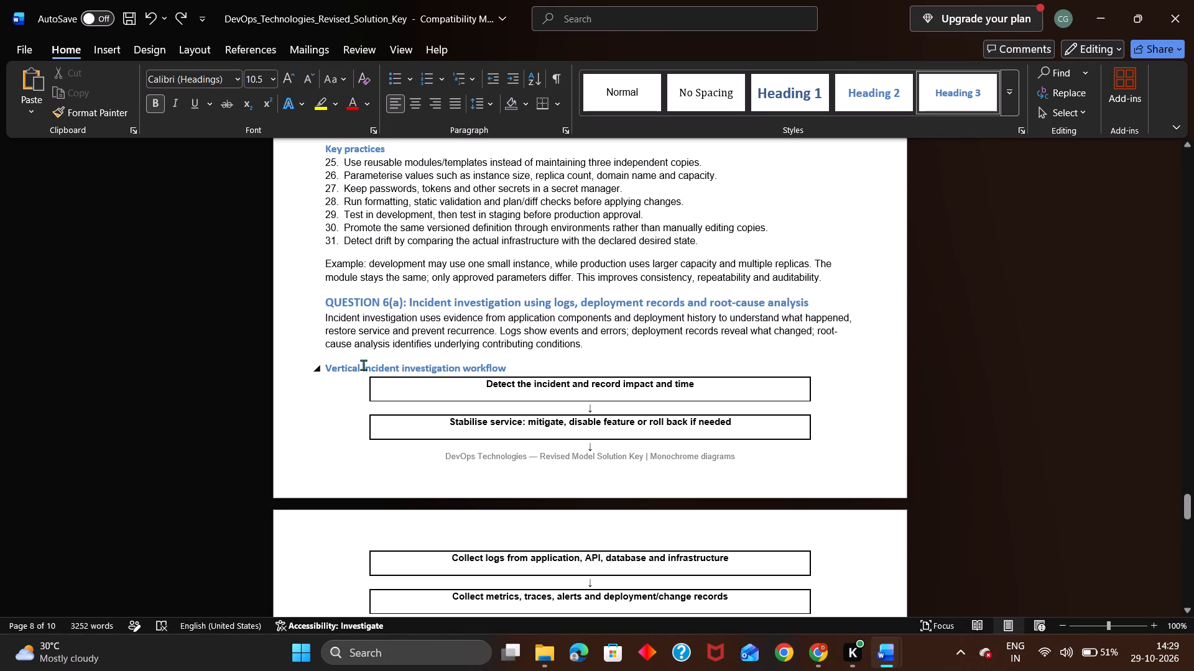
key(BackSpace)
key(BackSpace)
key(BackSpace)
key(BackSpace)
key(BackSpace)
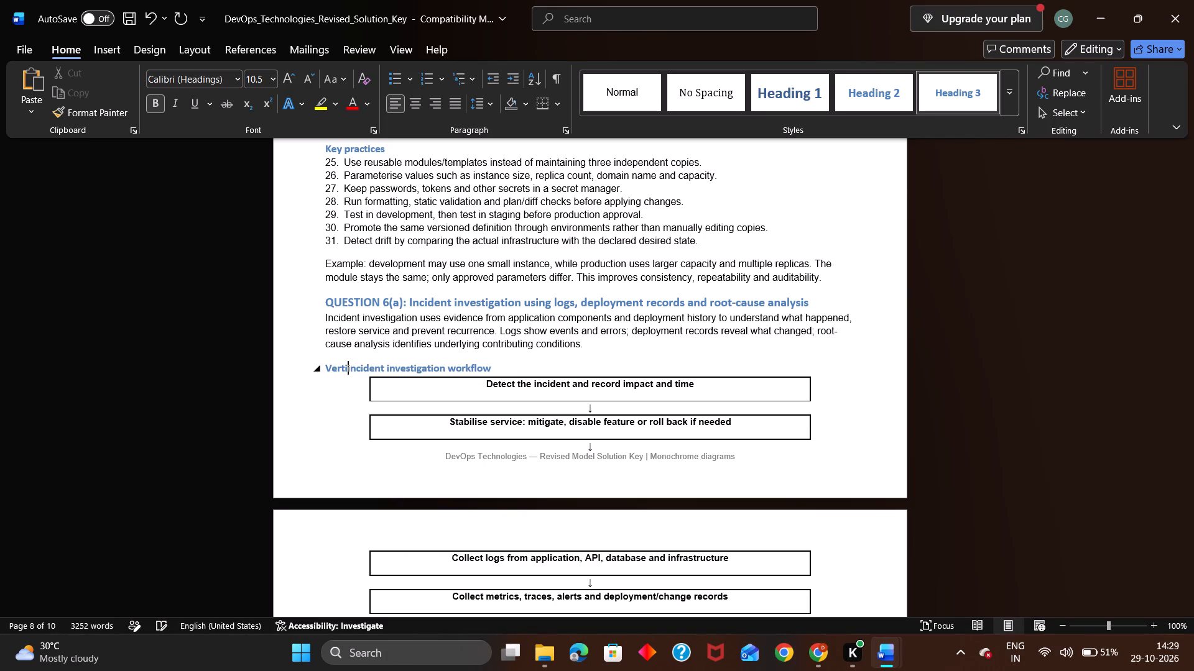
key(BackSpace)
key(BackSpace)
key(BackSpace)
key(BackSpace)
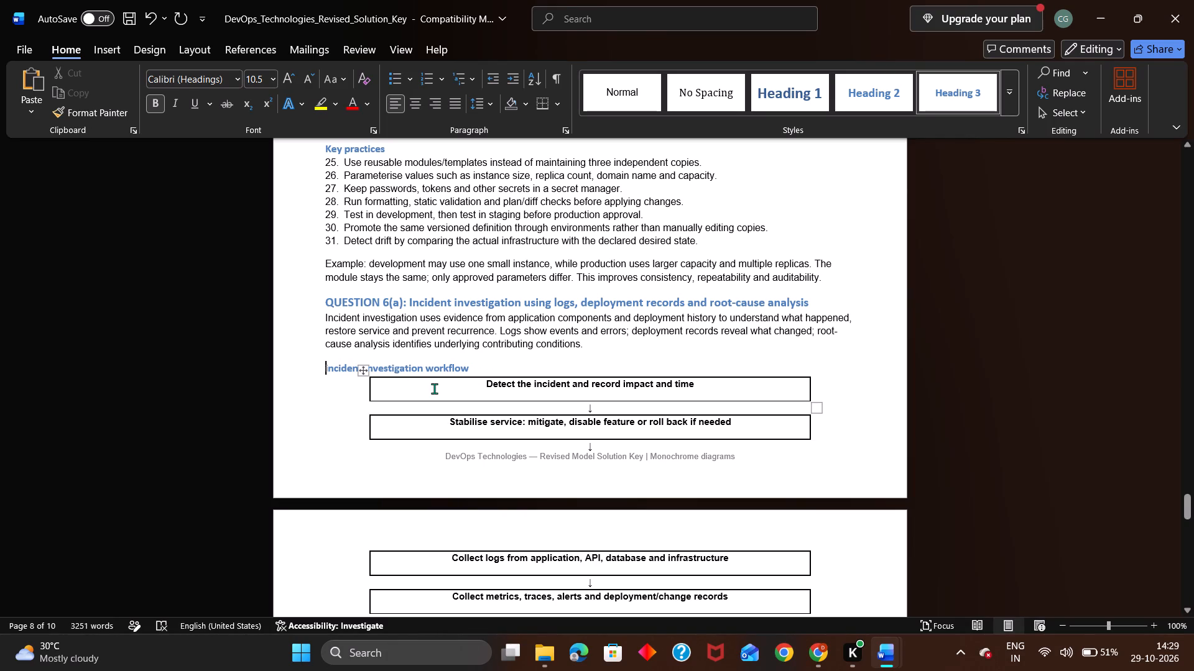
Remove "Vertical" from the workflow heading under Question 6(b), leaving "reproducible delivery workflow".
scroll(434, 388, down, 3)
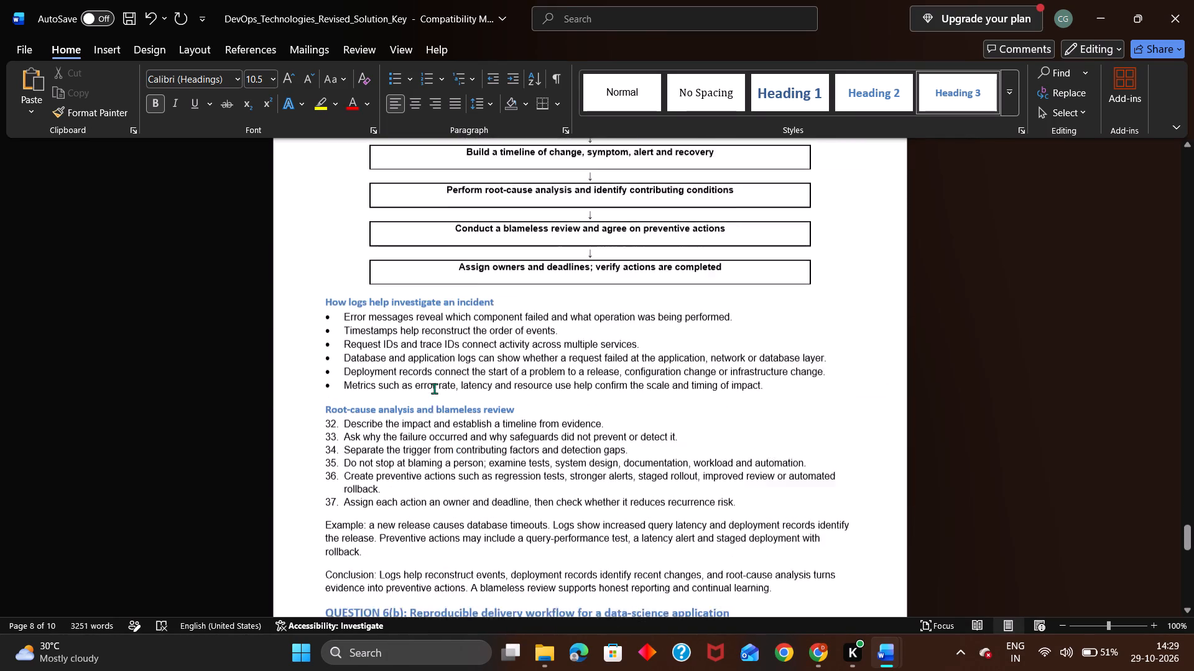
scroll(434, 388, down, 1)
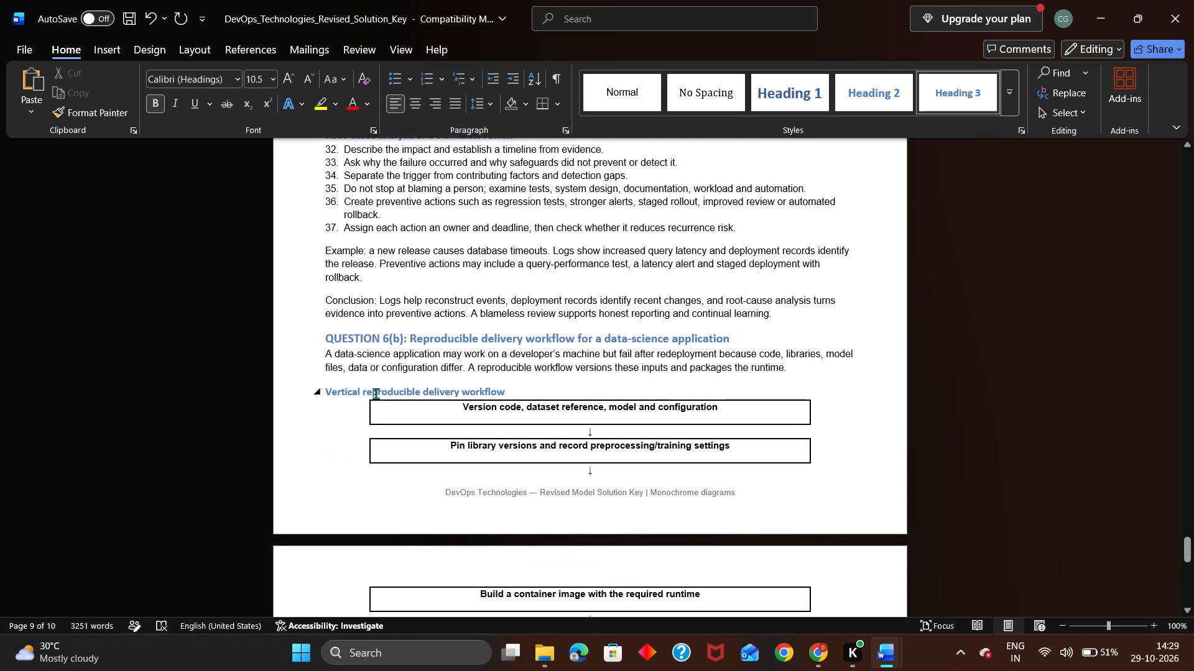
click(363, 390)
key(BackSpace)
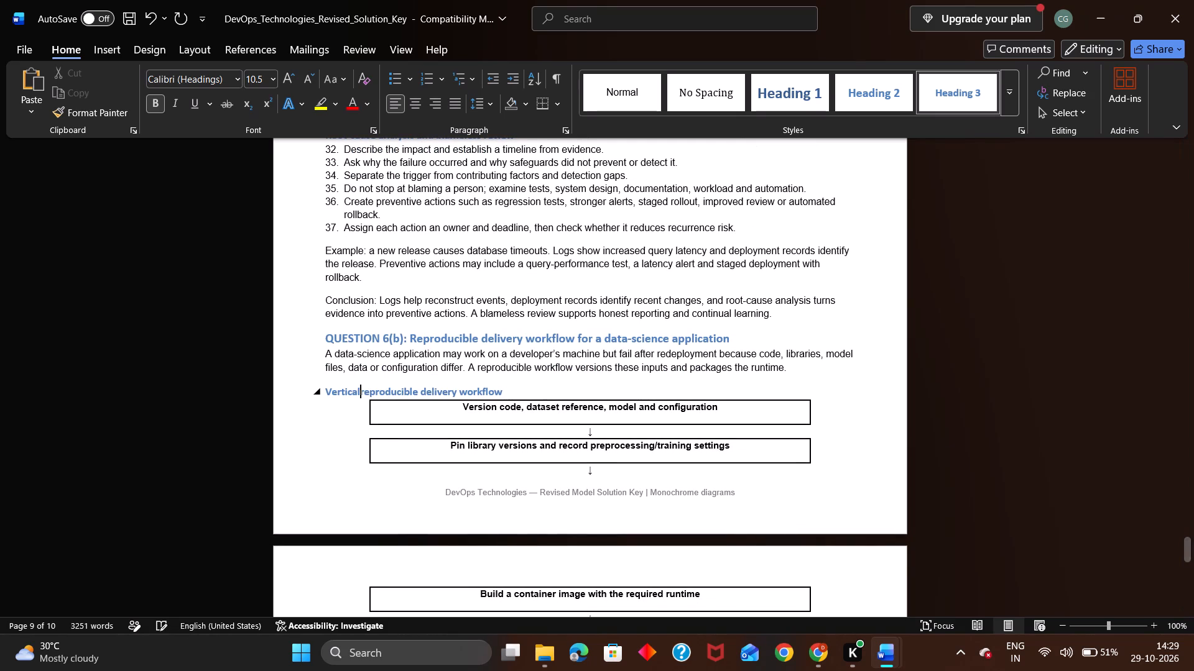
key(BackSpace)
key(BackSpace)
key(BackSpace)
key(BackSpace)
key(BackSpace)
key(BackSpace)
key(BackSpace)
key(BackSpace)
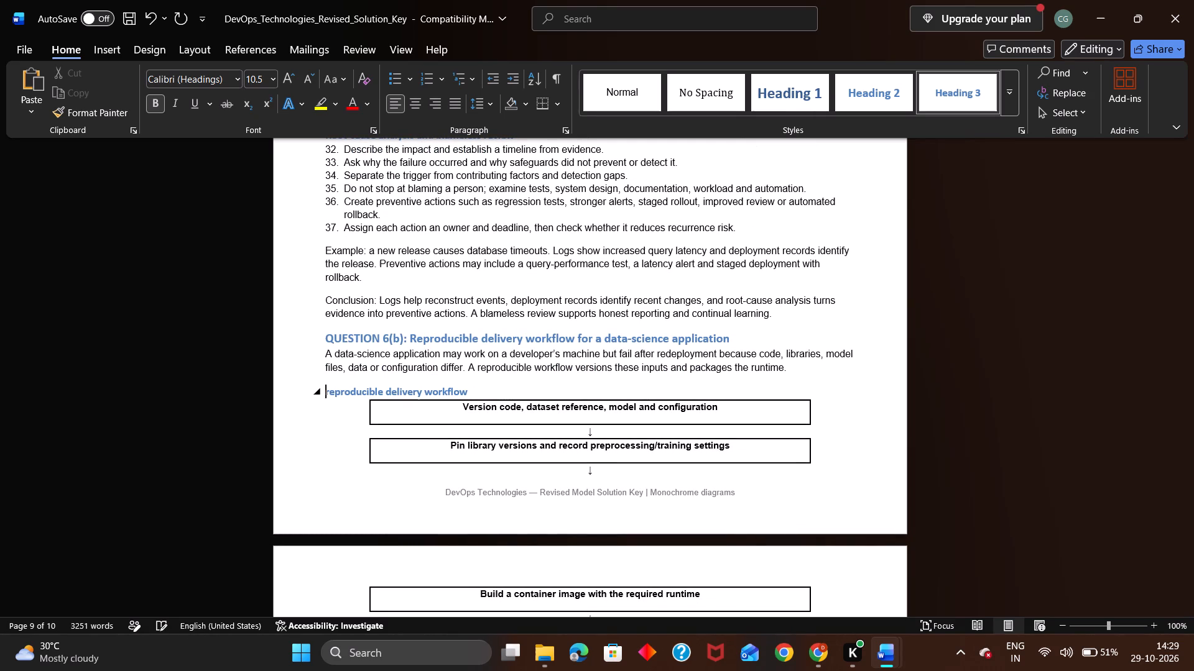
Delete the whole "Last-minute scoring strategy" section at the document's end, including its heading, bullets and the leftover empty bullet.
scroll(444, 416, down, 2)
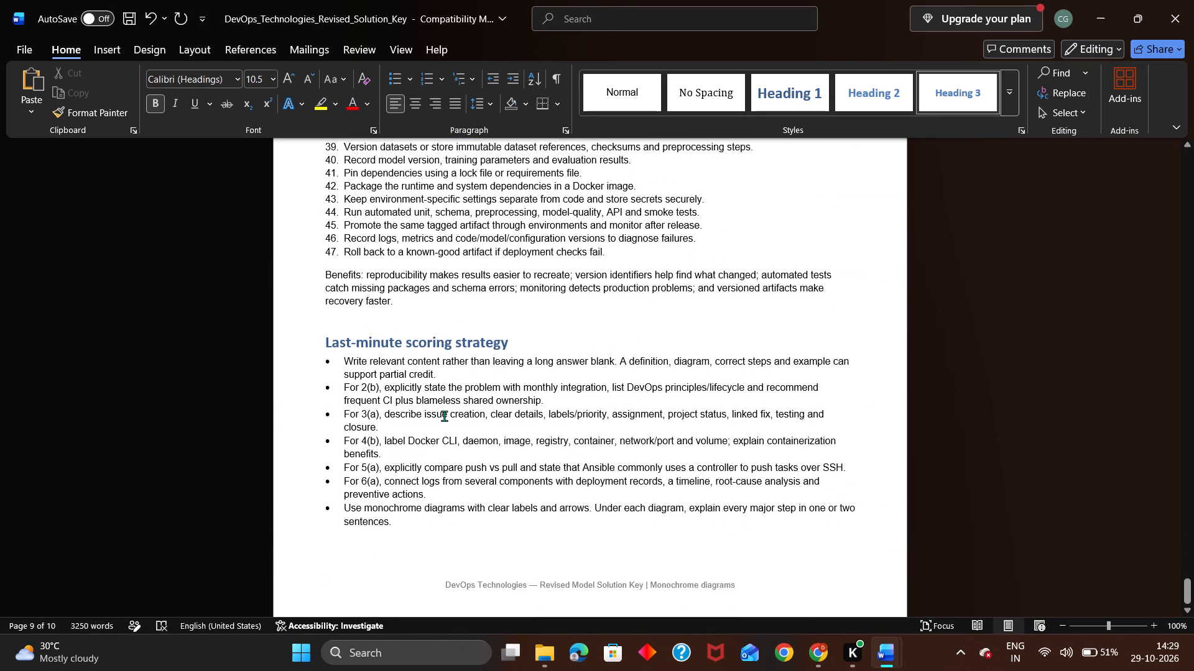
scroll(444, 416, down, 1)
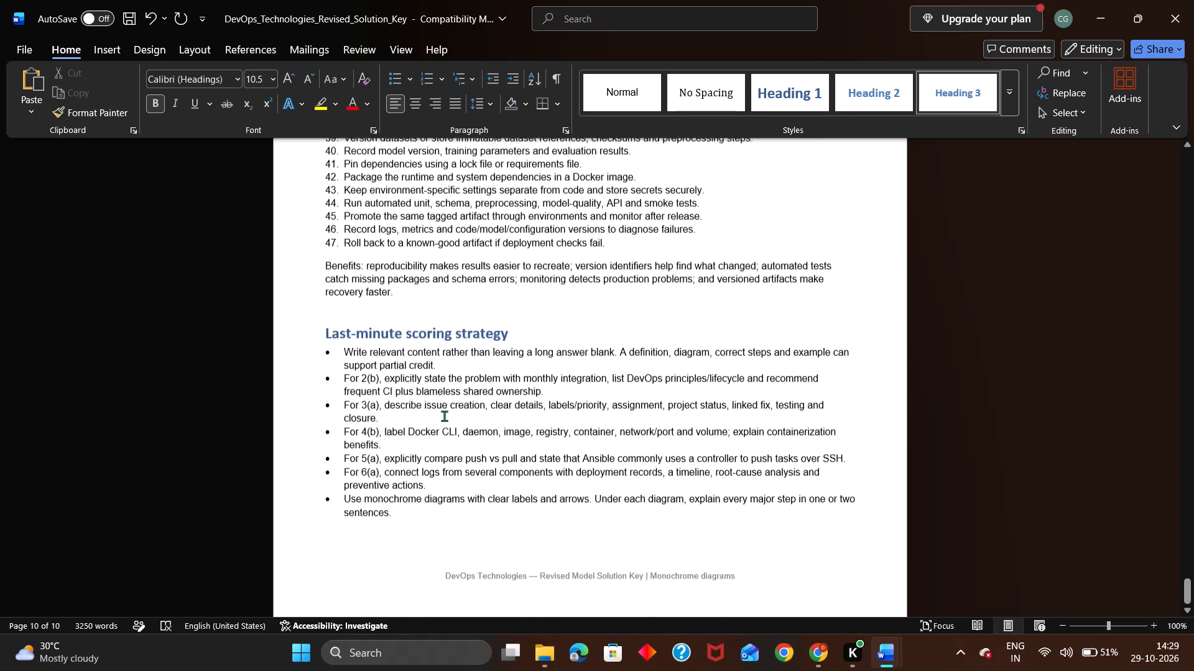
scroll(444, 416, down, 1)
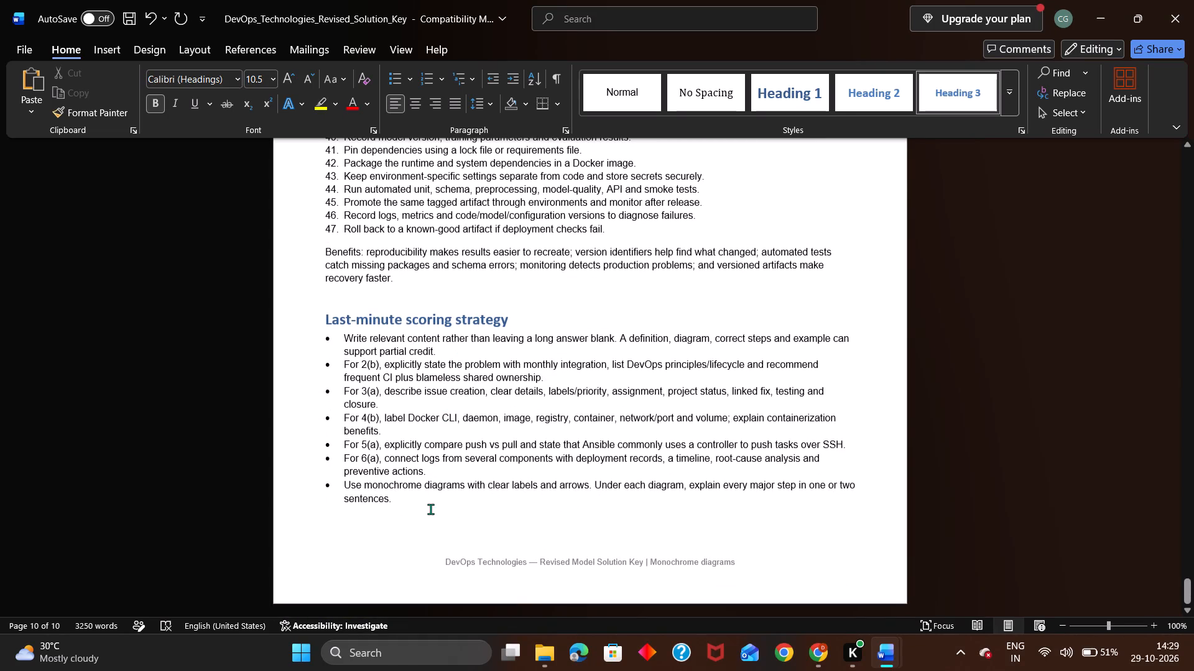
drag(414, 498, 320, 345)
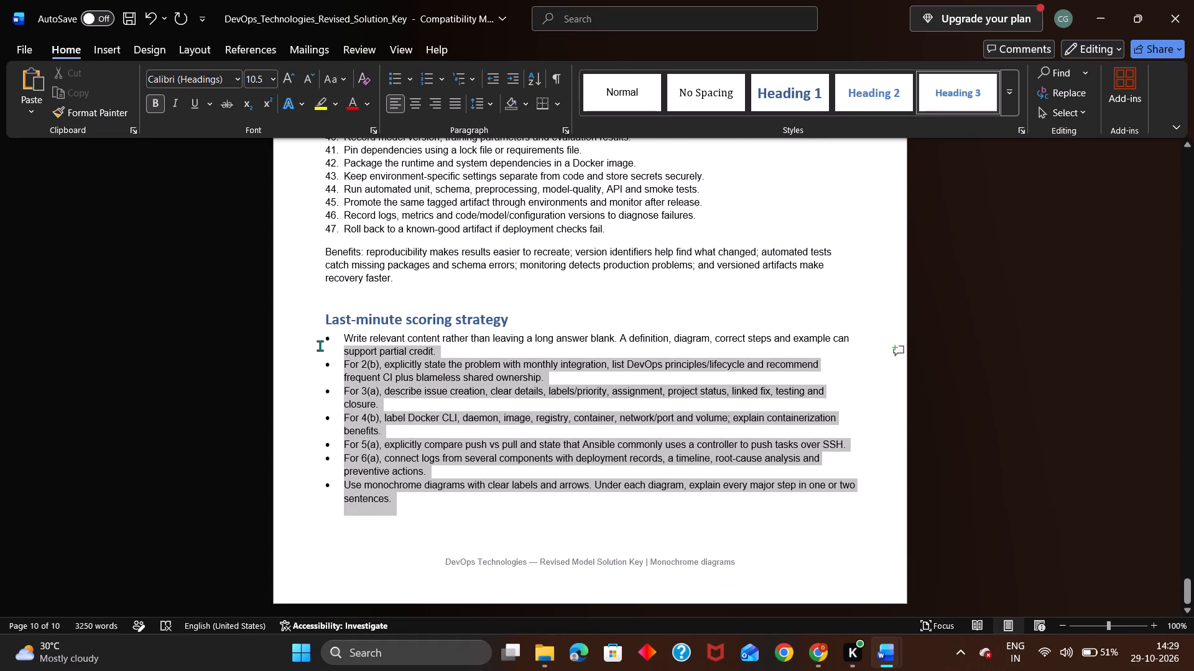
drag(320, 345, 315, 322)
key(BackSpace)
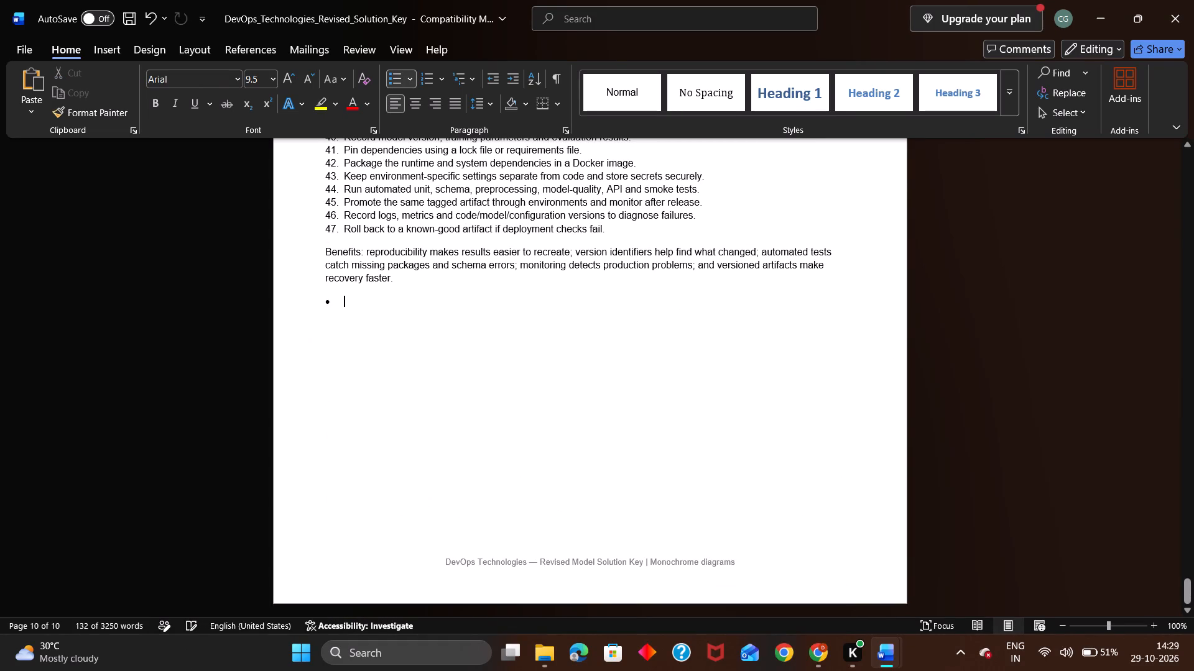
key(BackSpace)
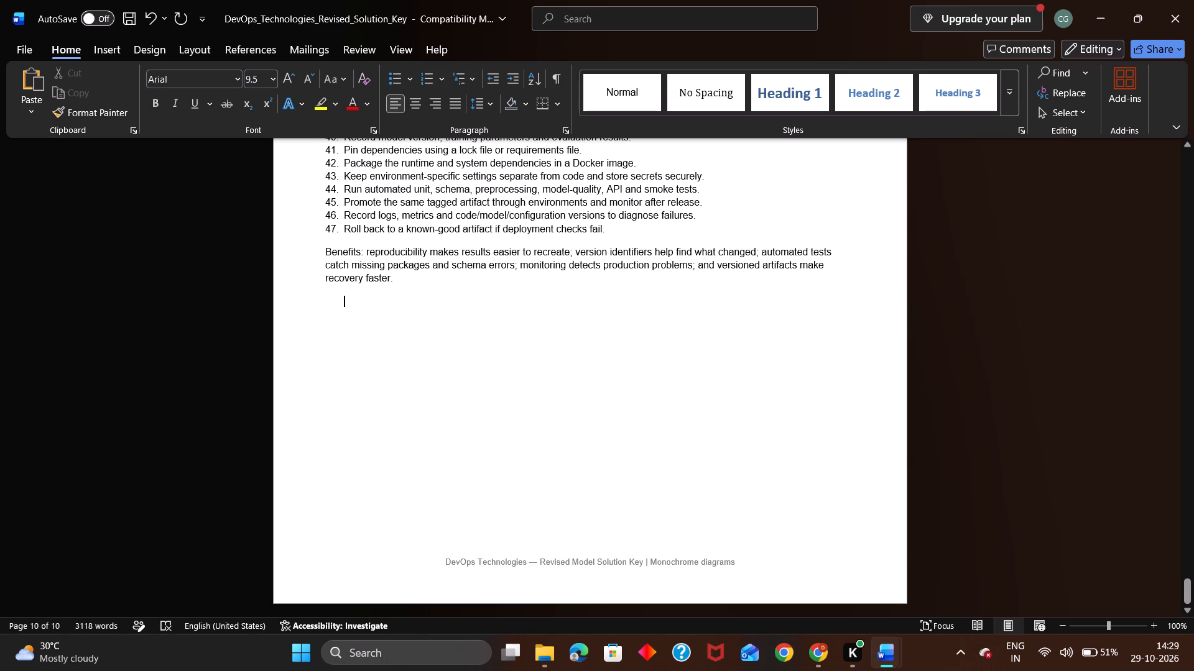
key(BackSpace)
key(BackSpace)
key(BackSpace)
Review the edited solution key from its last page back up to the Docker answer preceding Question 5(a).
scroll(448, 341, up, 1)
scroll(448, 341, down, 1)
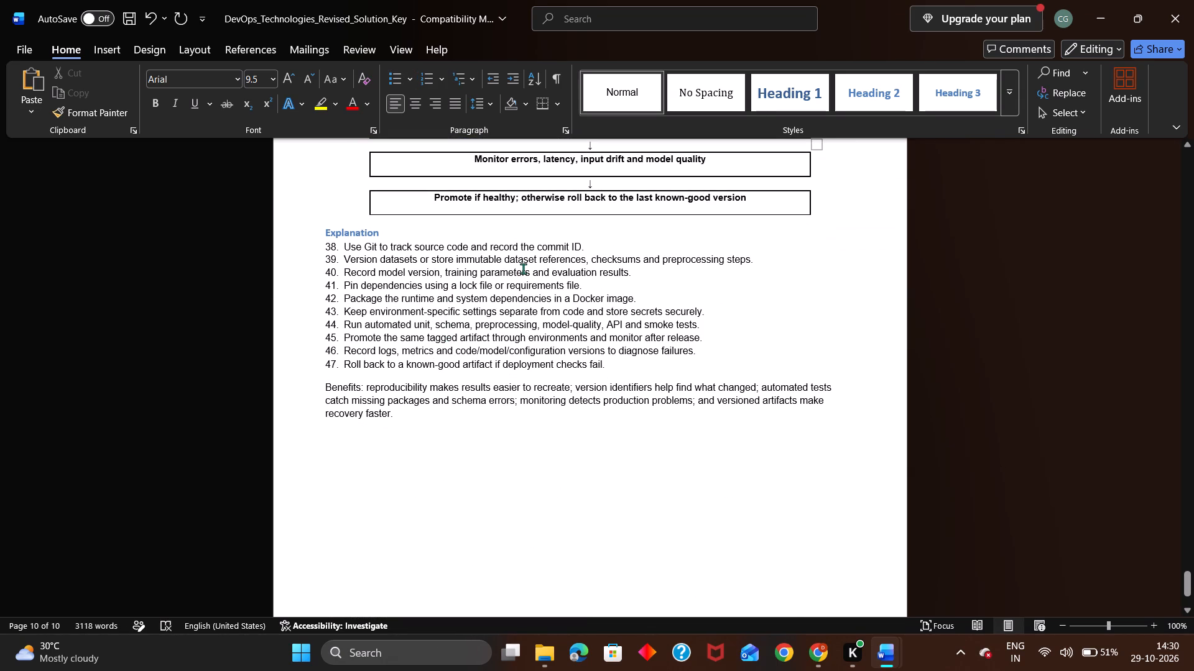
scroll(523, 269, up, 2)
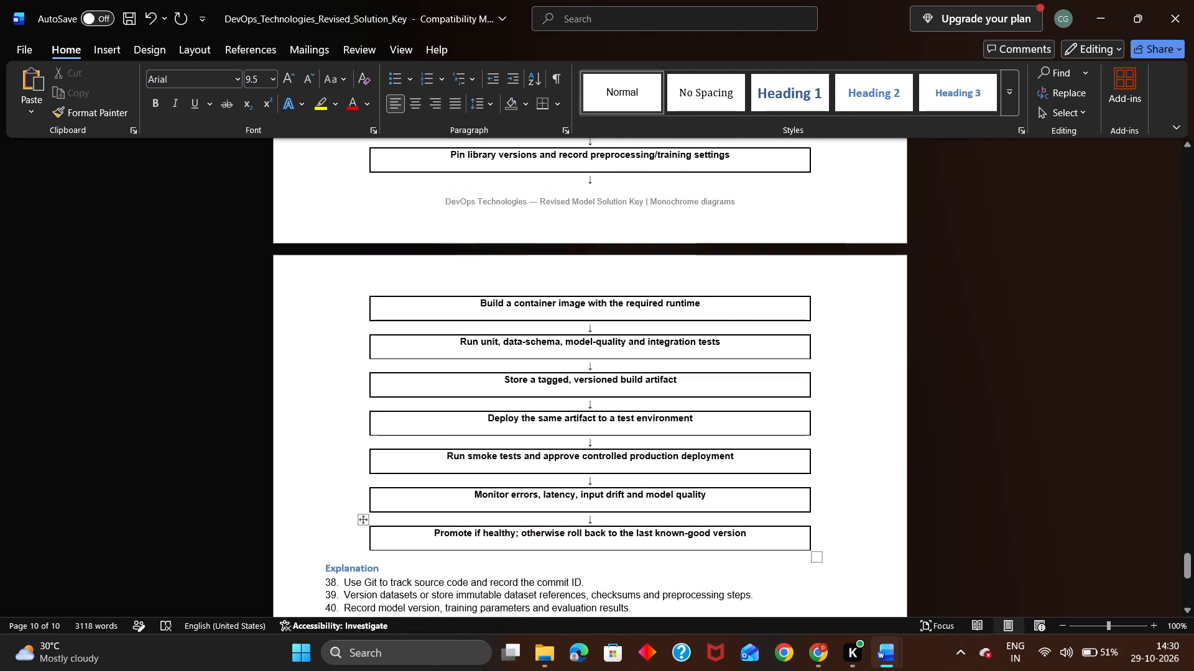
scroll(523, 269, up, 1)
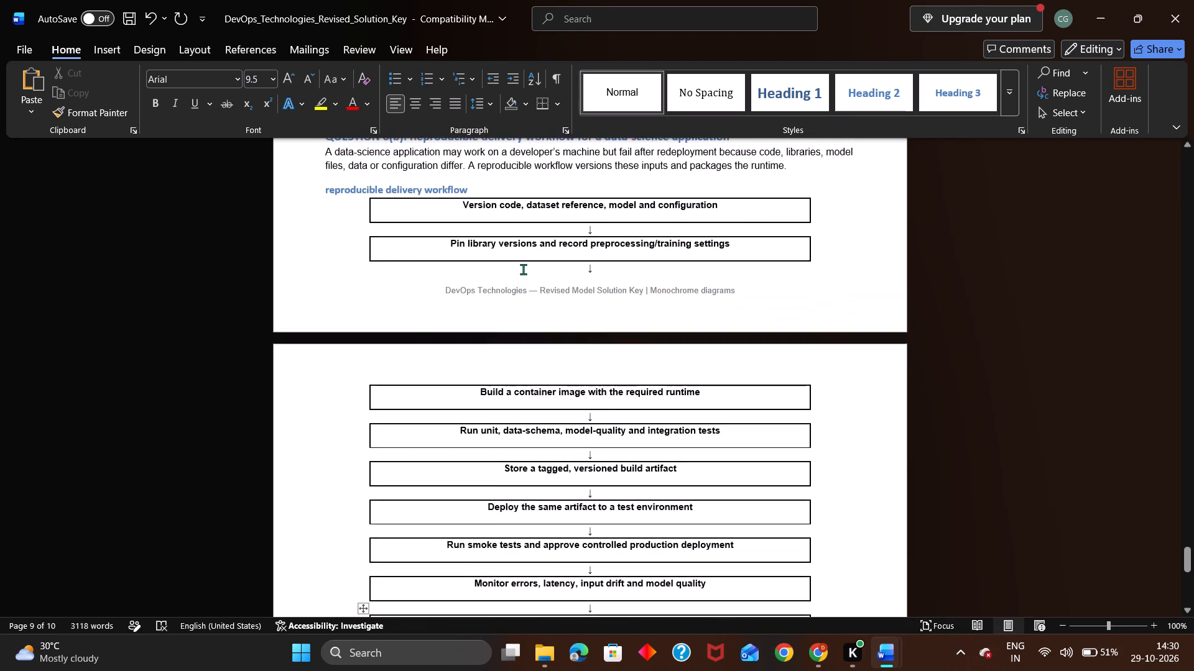
scroll(523, 269, up, 1)
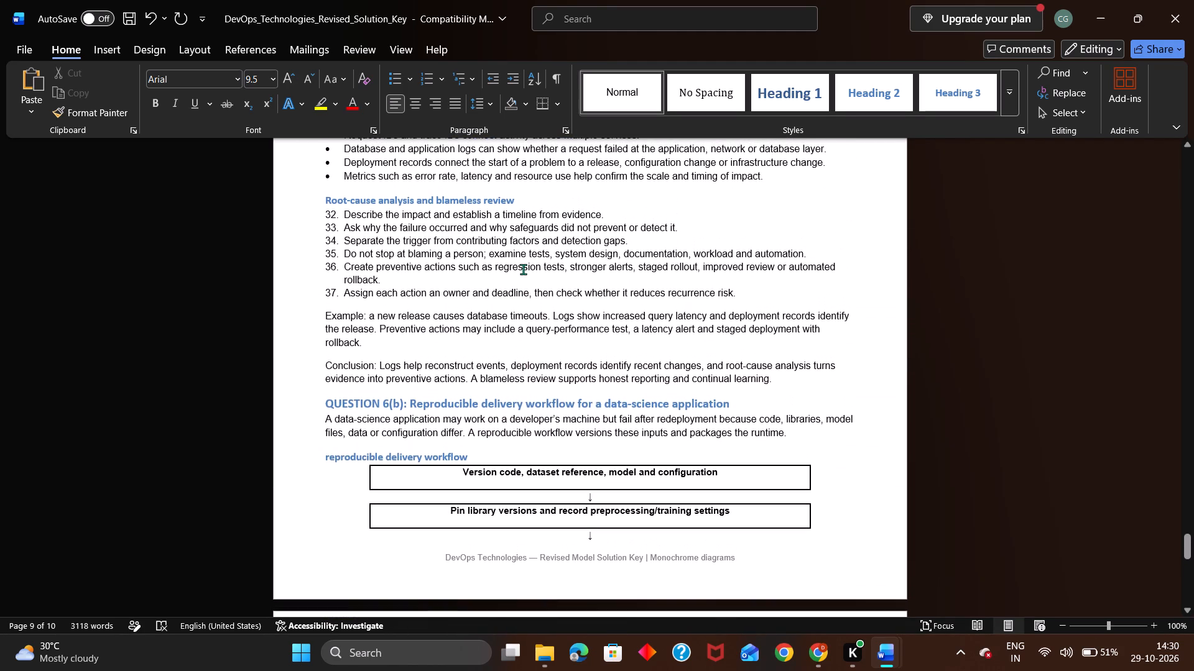
scroll(523, 269, up, 1)
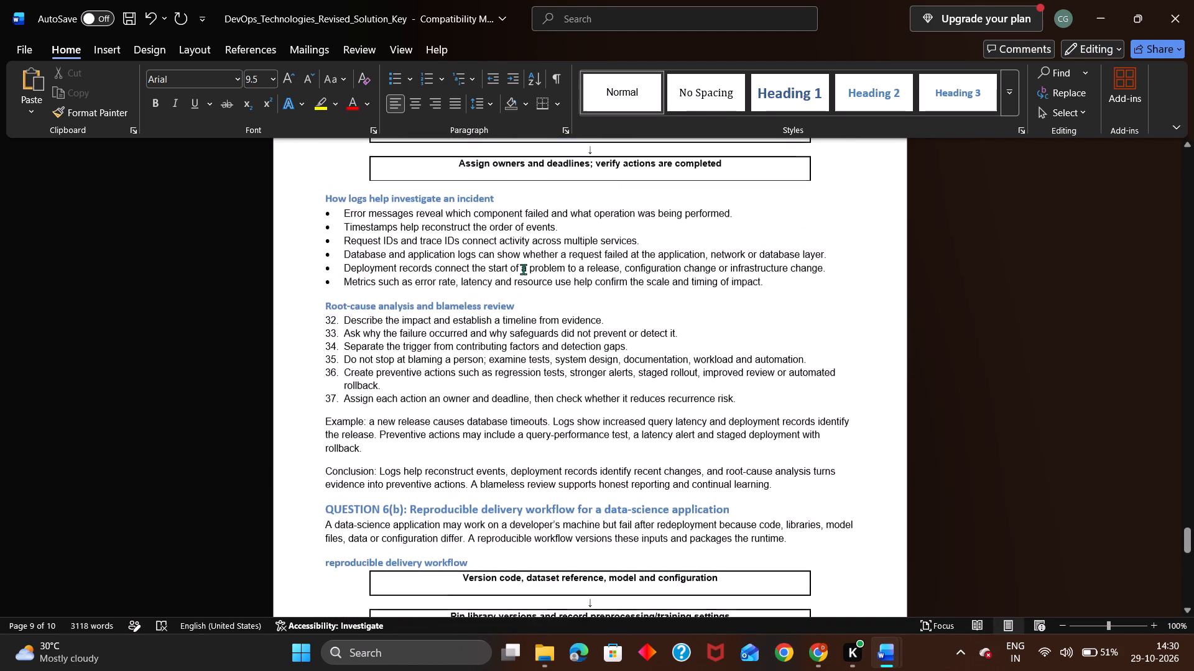
scroll(523, 269, up, 3)
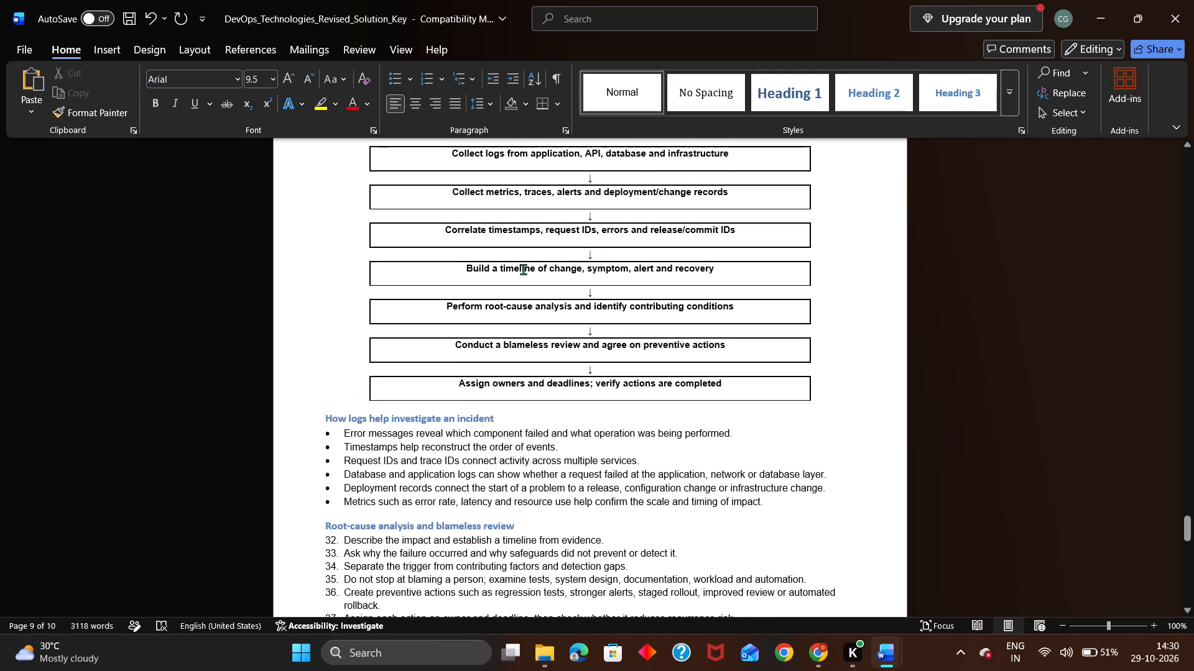
scroll(523, 269, up, 2)
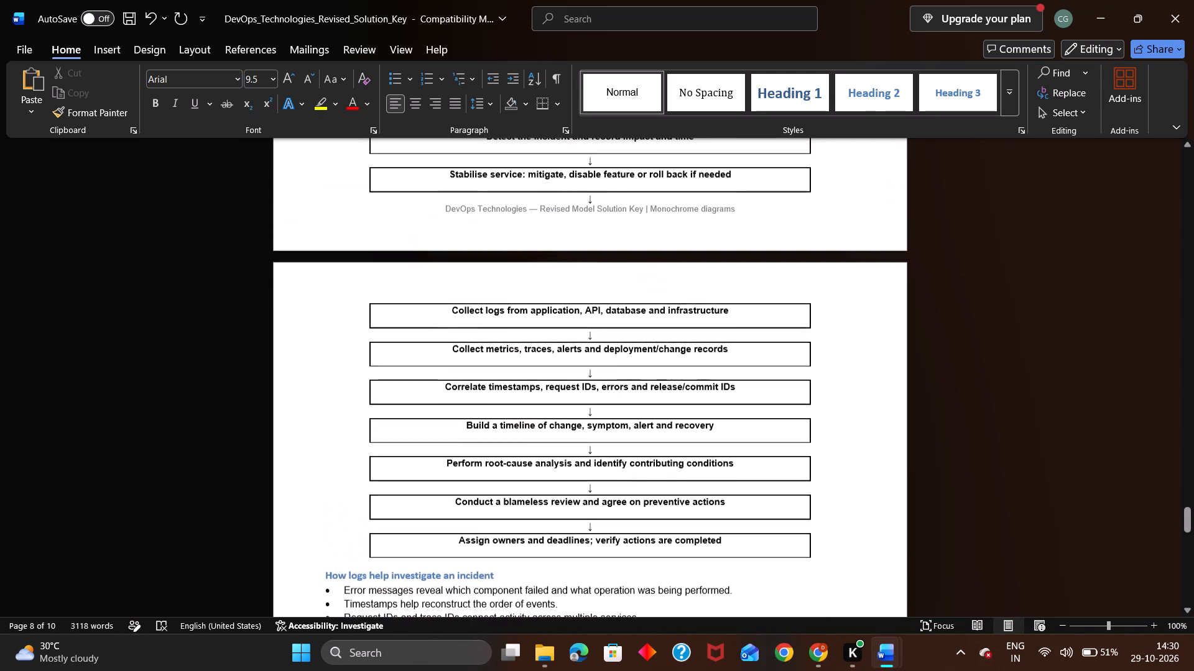
scroll(523, 269, up, 2)
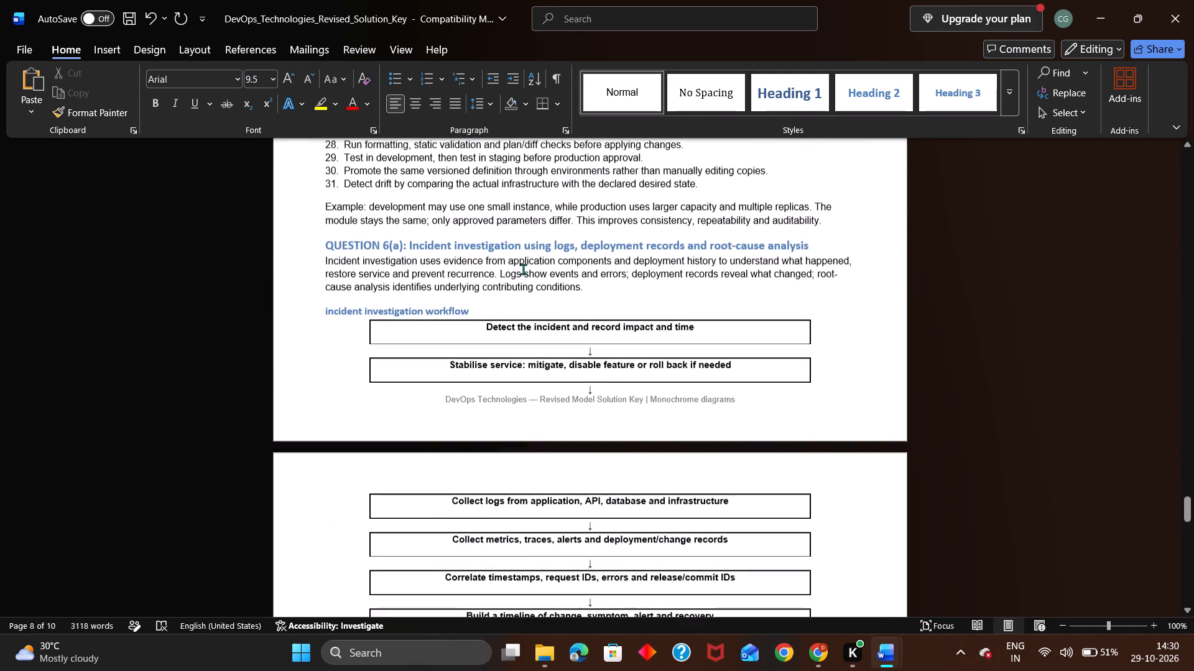
scroll(523, 269, up, 4)
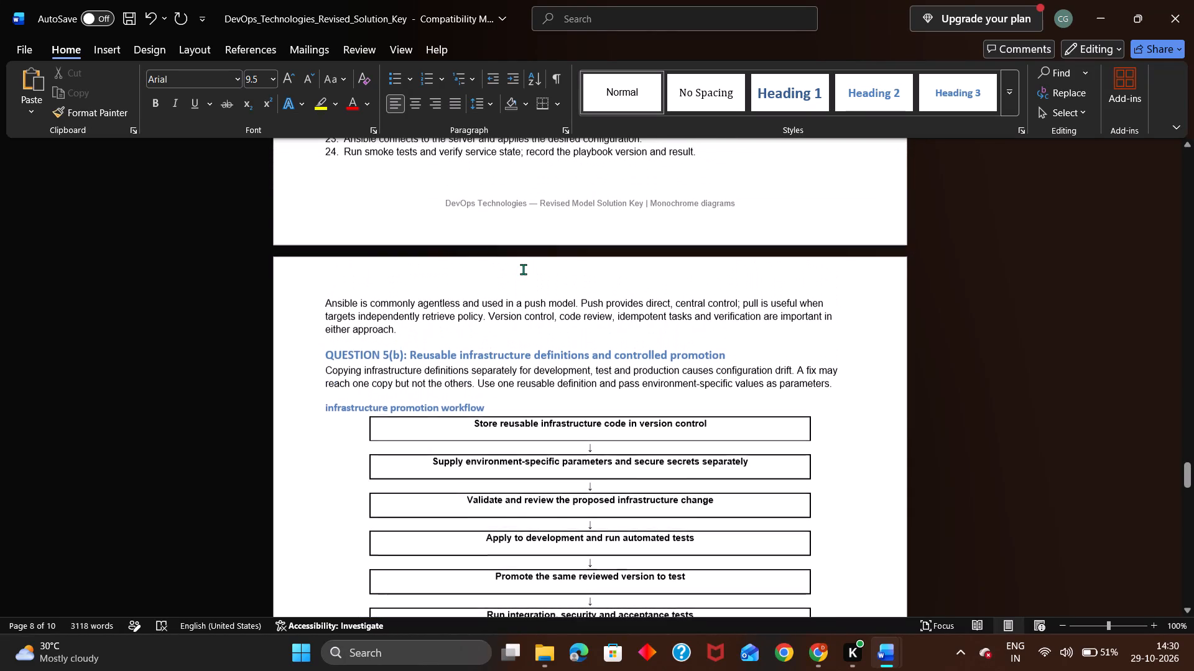
scroll(523, 269, up, 3)
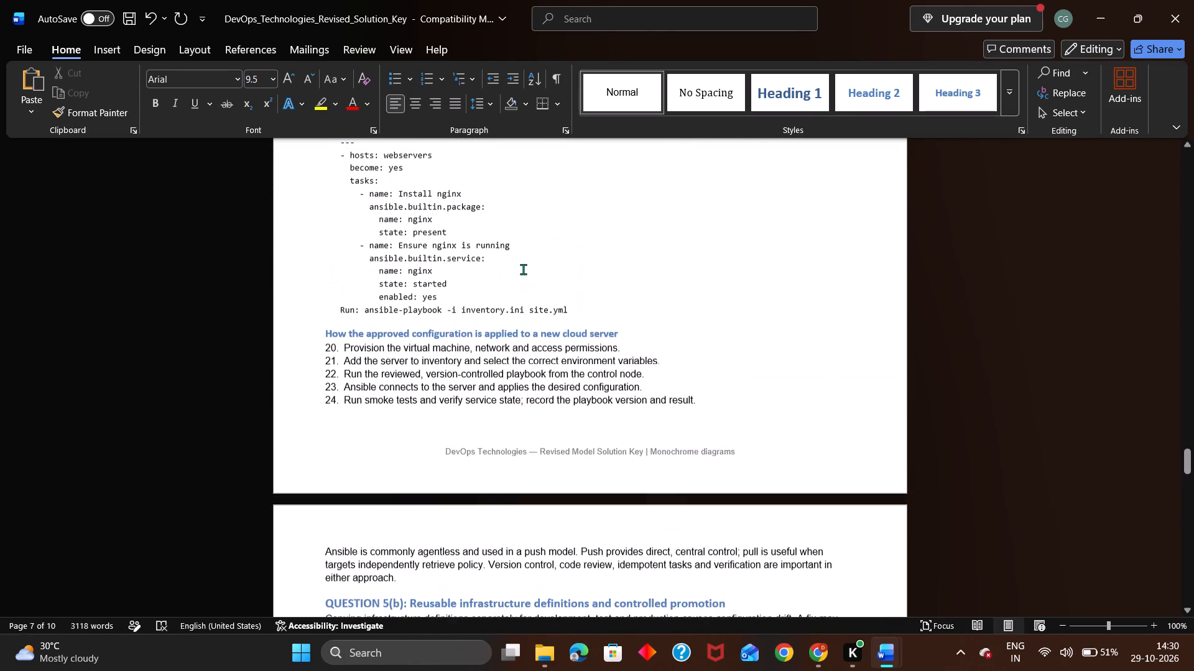
scroll(523, 269, up, 1)
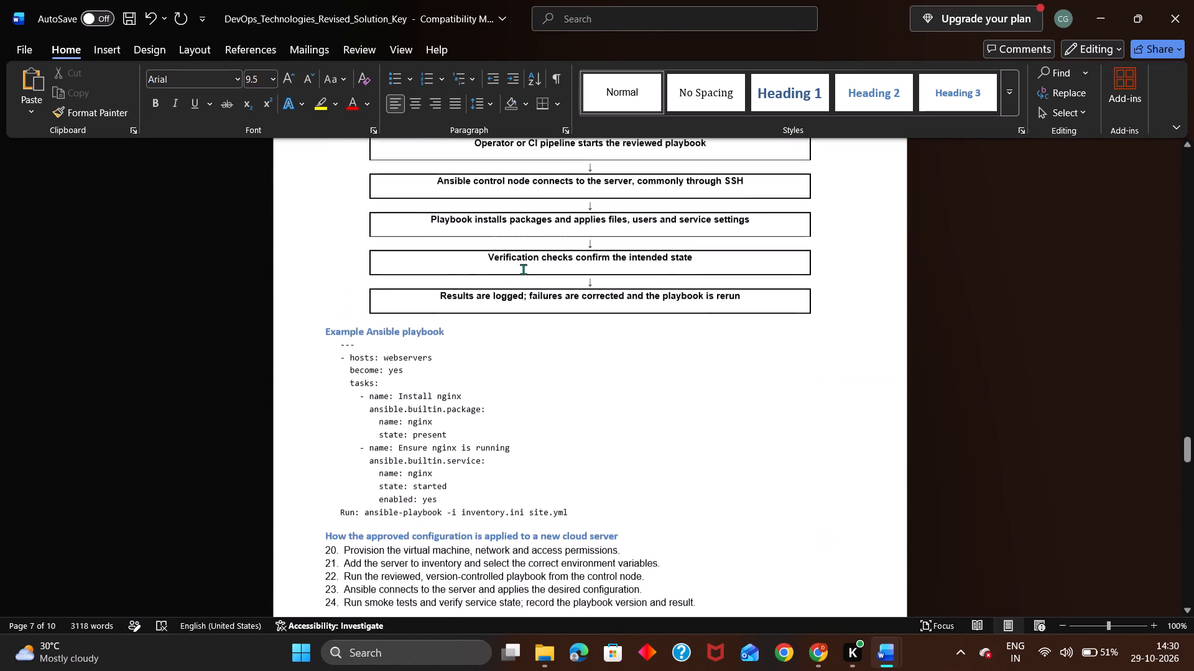
scroll(523, 269, up, 2)
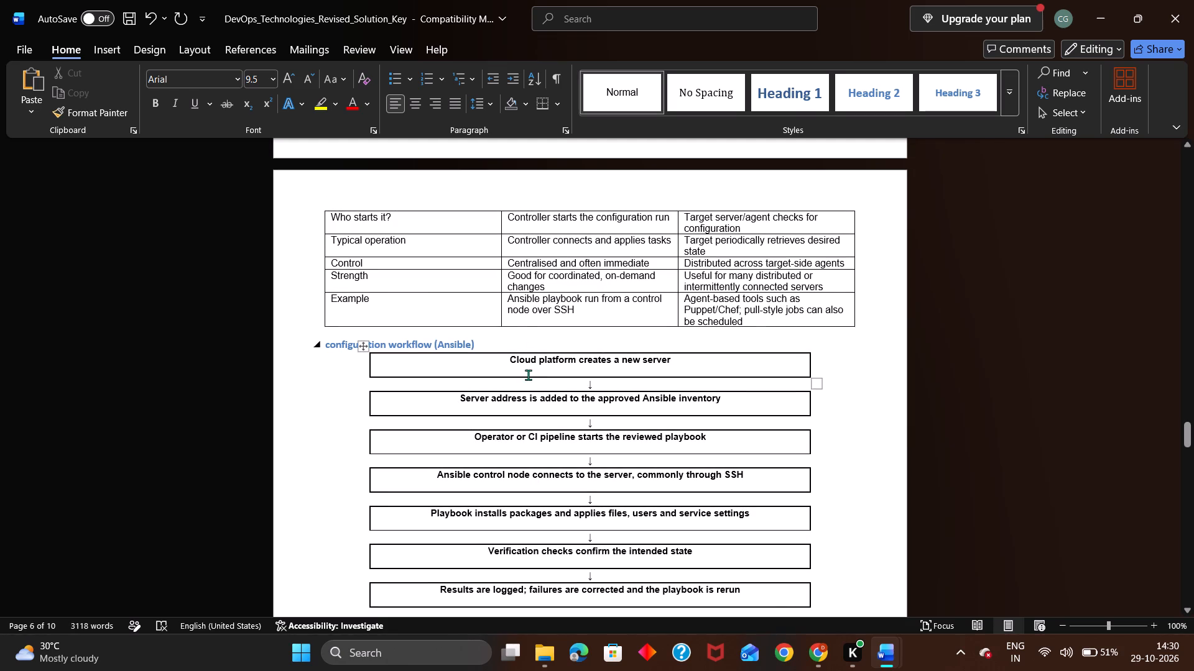
scroll(528, 375, up, 1)
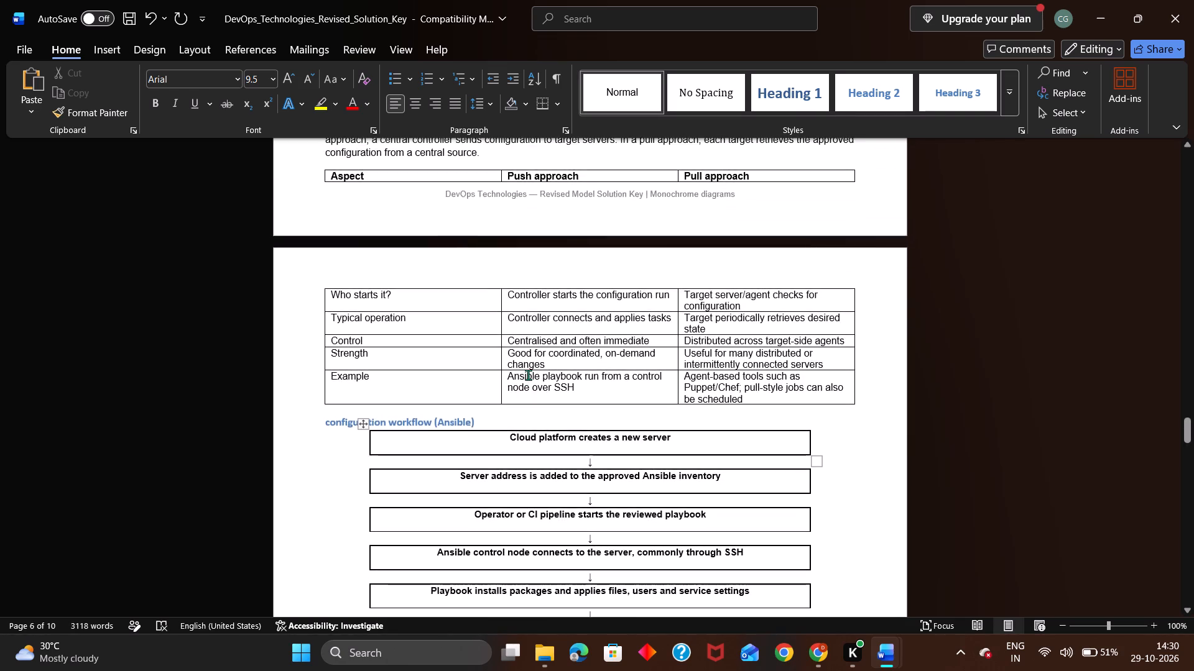
scroll(528, 375, up, 2)
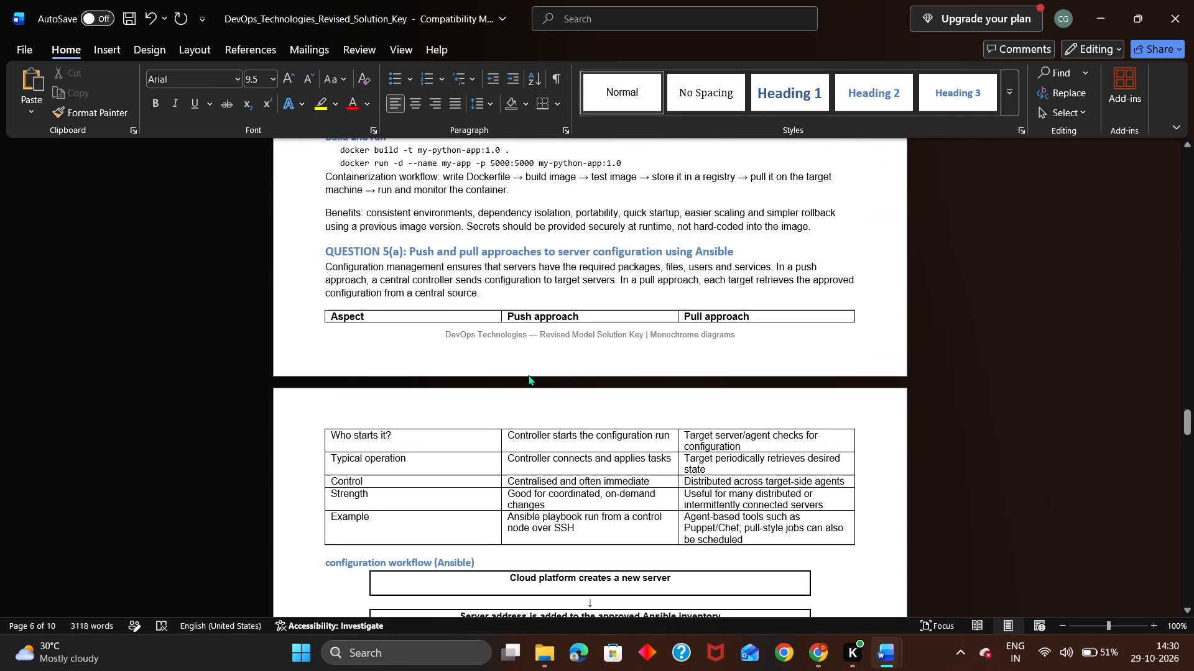
scroll(528, 375, up, 1)
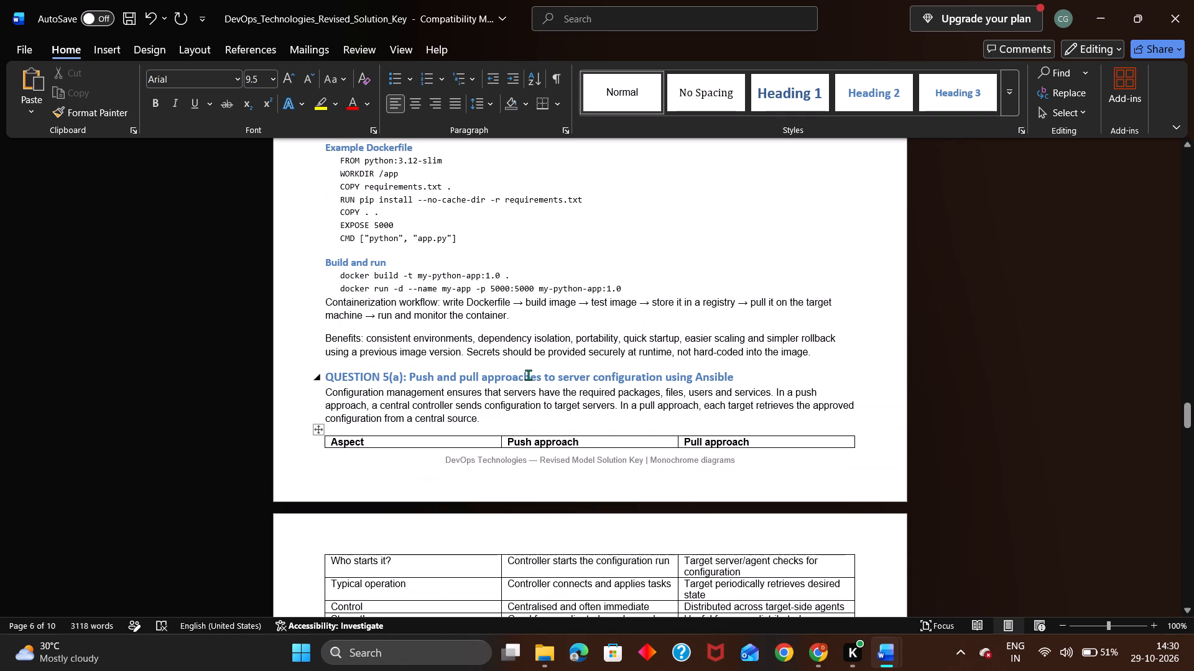
scroll(528, 375, up, 1)
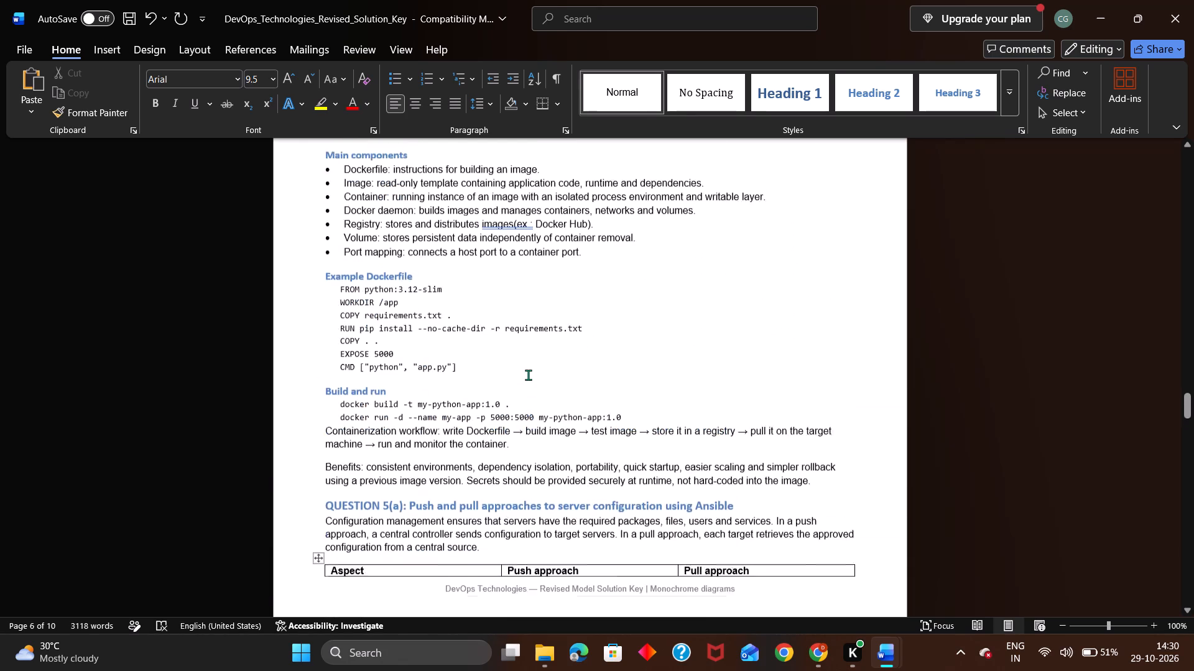
Delete the "Example Dockerfile" heading and all its code lines from the Docker answer.
scroll(528, 375, up, 1)
scroll(528, 375, down, 1)
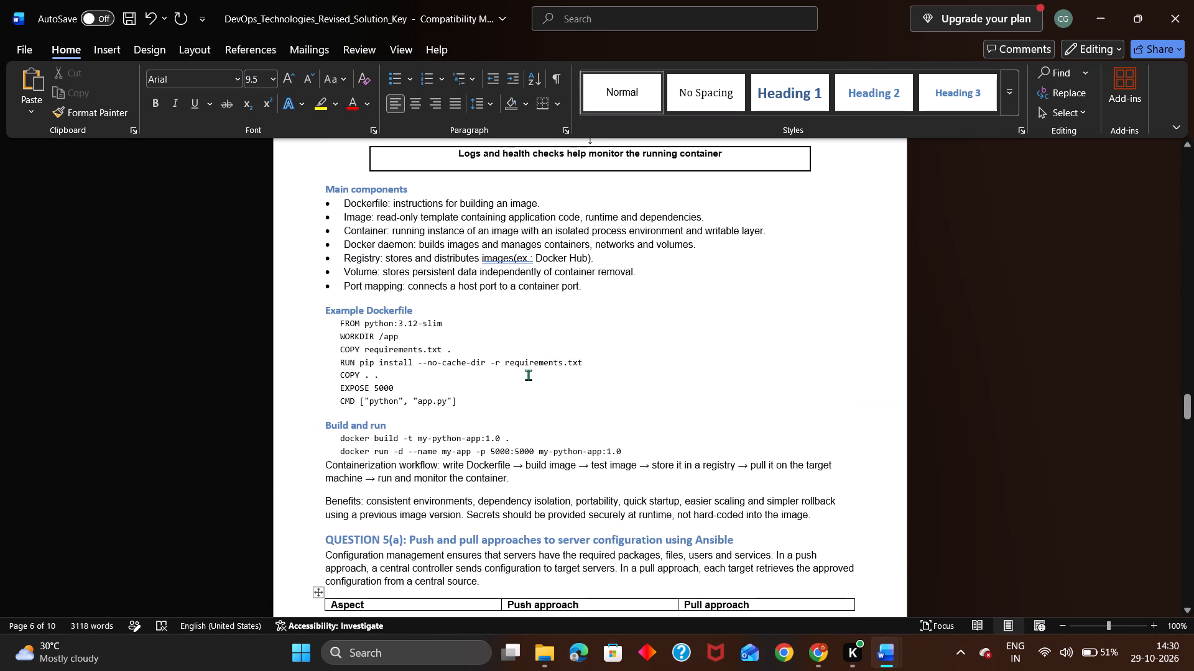
drag(485, 403, 410, 378)
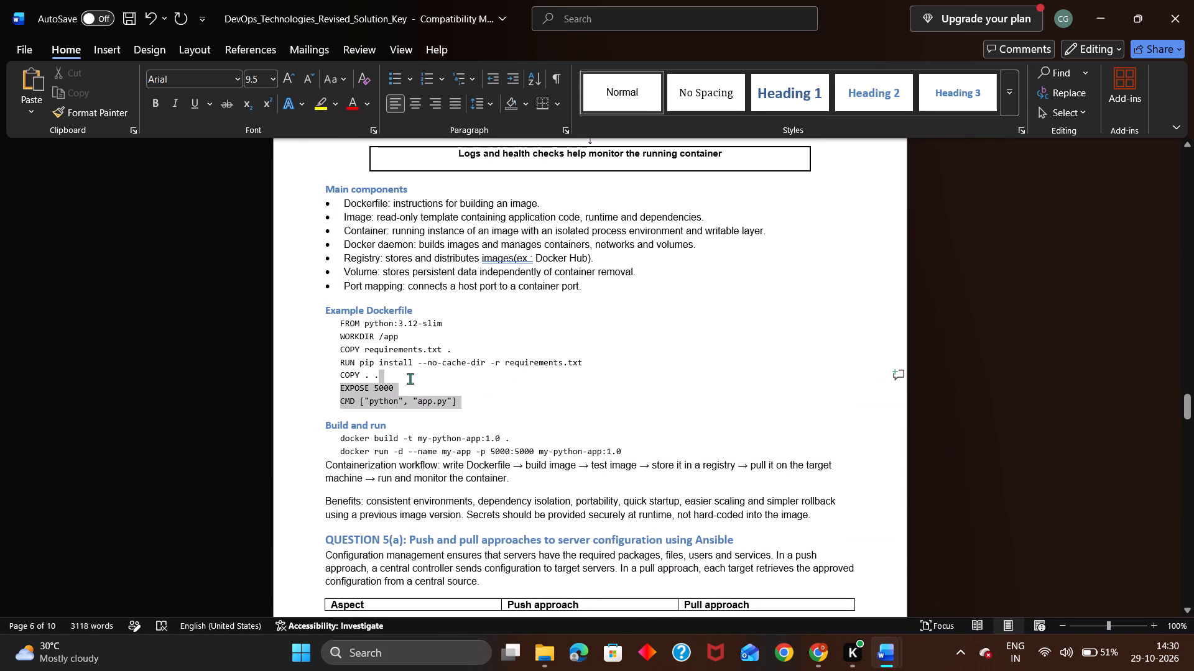
drag(410, 378, 318, 304)
key(BackSpace)
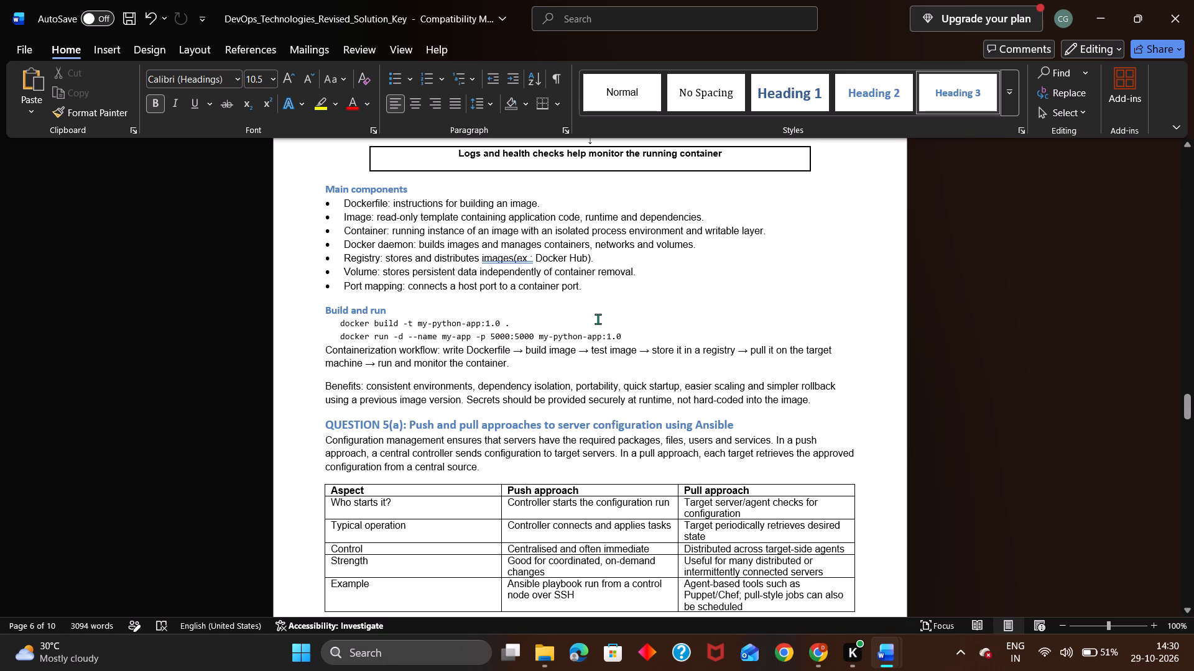
Delete the "Build and run" heading and its two docker commands above the containerization workflow paragraph.
drag(641, 335, 326, 307)
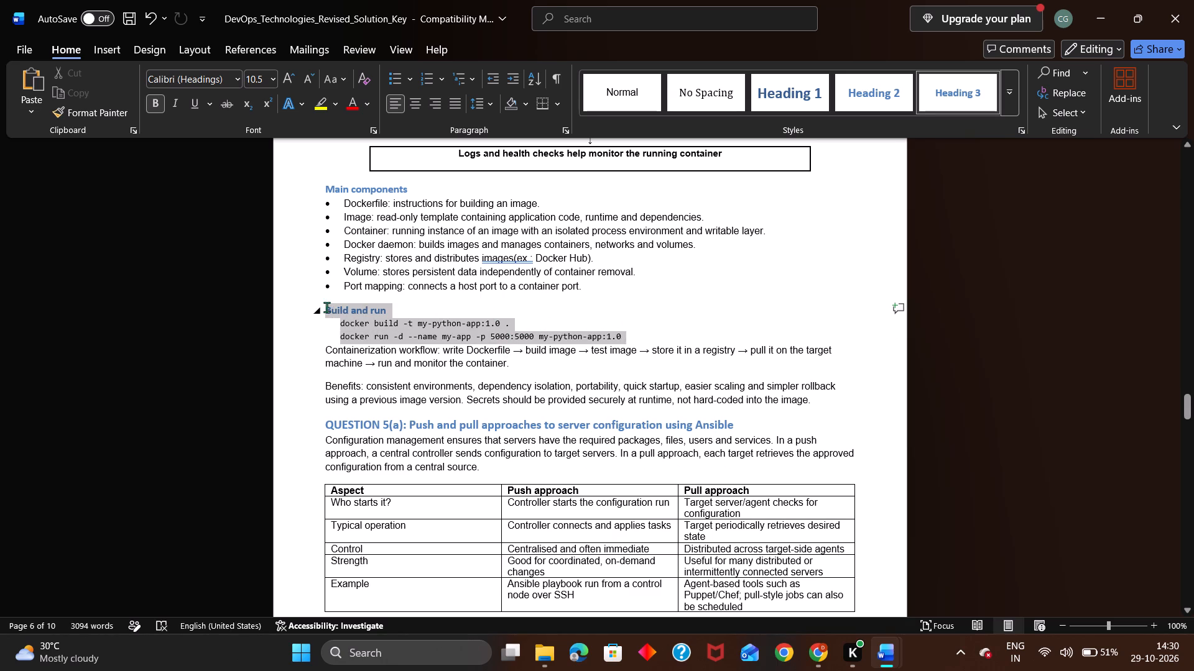
drag(326, 307, 320, 306)
key(BackSpace)
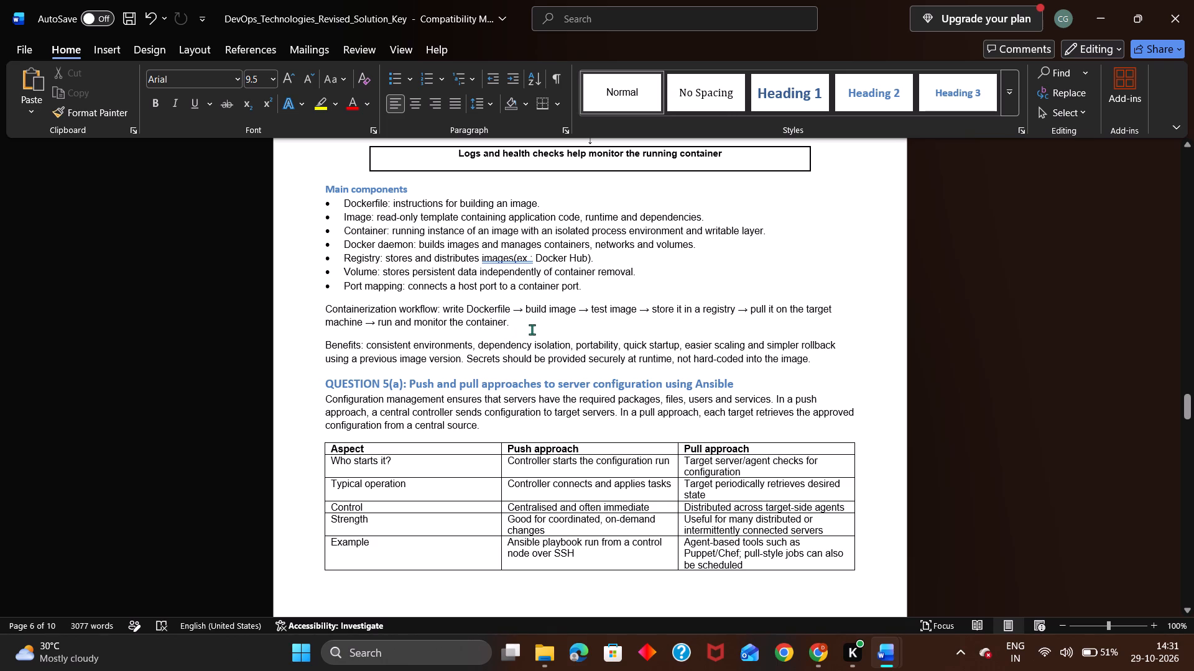
scroll(506, 406, up, 1)
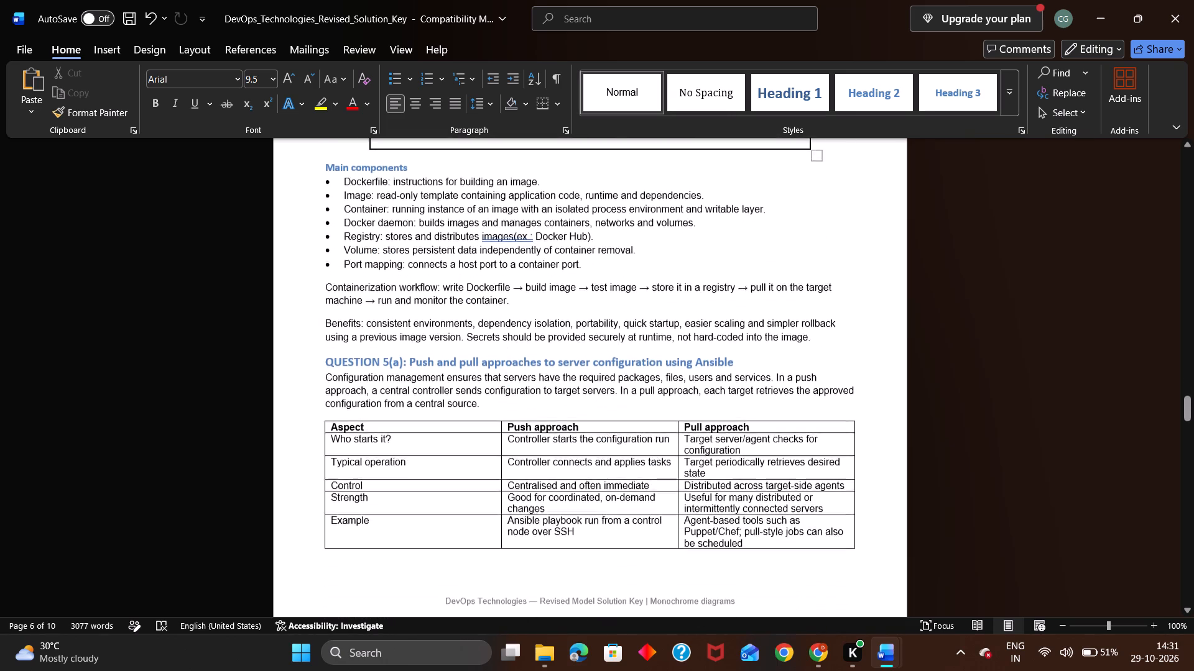
scroll(512, 452, down, 1)
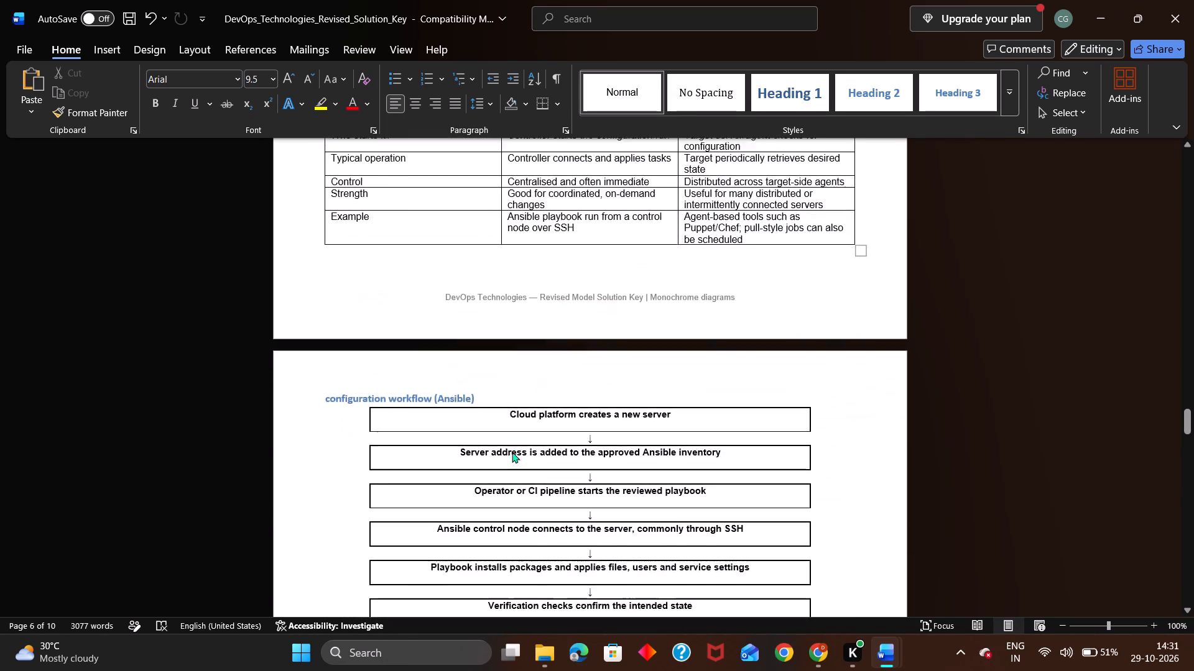
scroll(512, 452, down, 2)
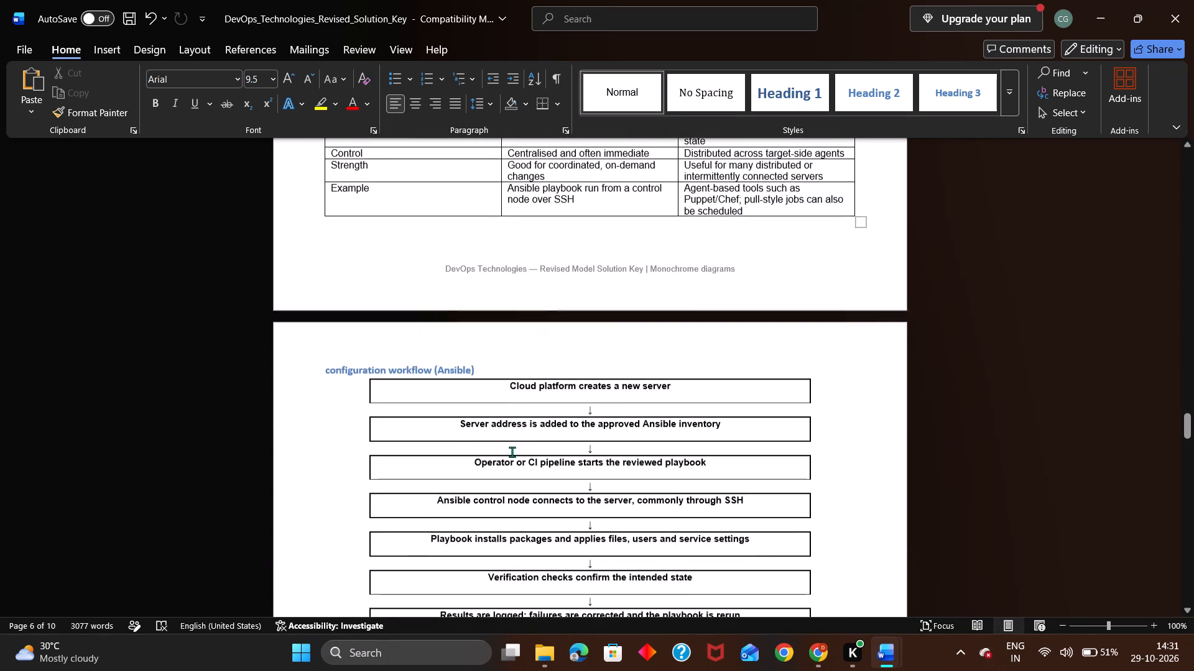
scroll(512, 452, down, 1)
key(alt+Tab)
key(alt+Tab)
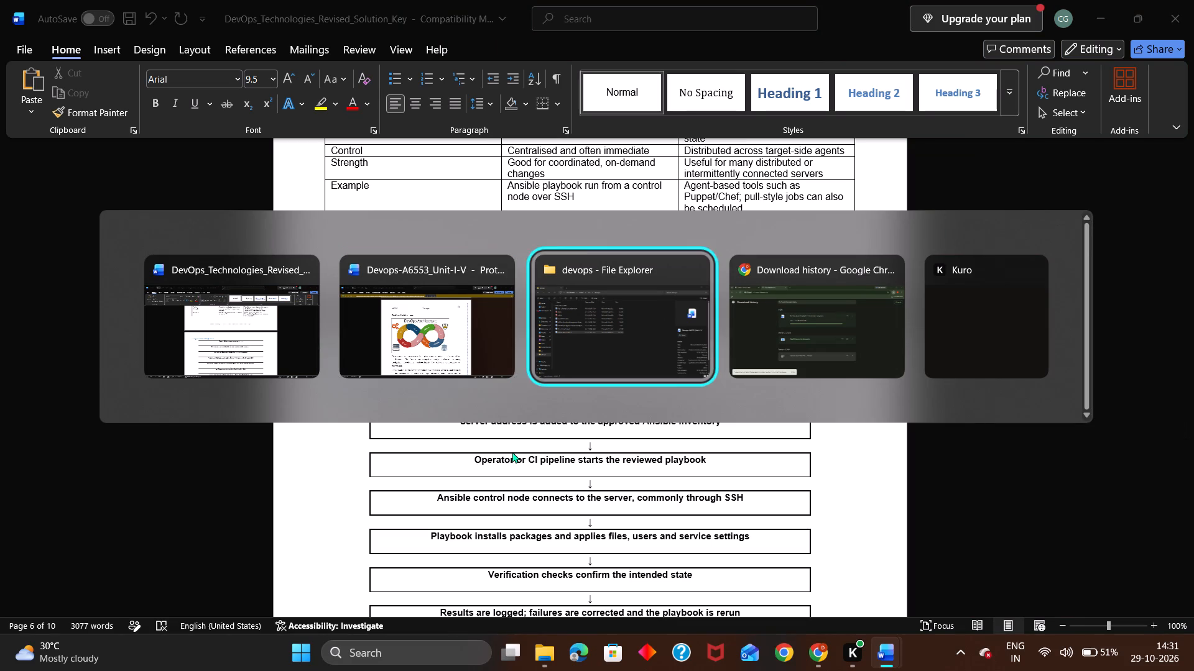
key(alt+Tab)
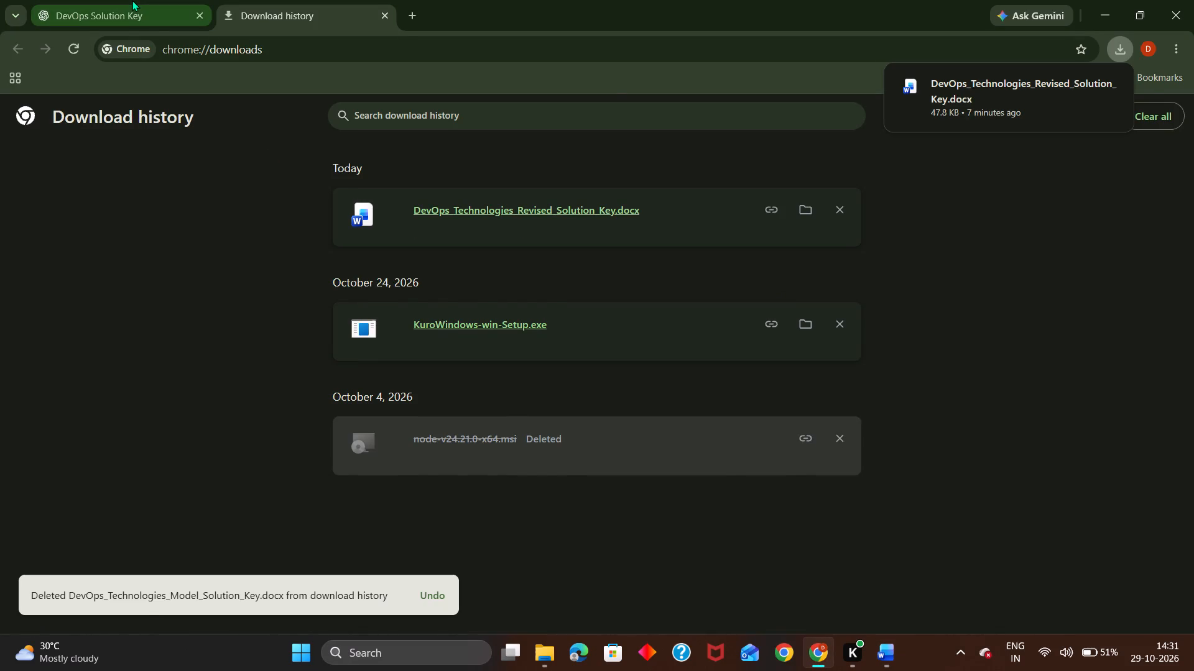
click(132, 0)
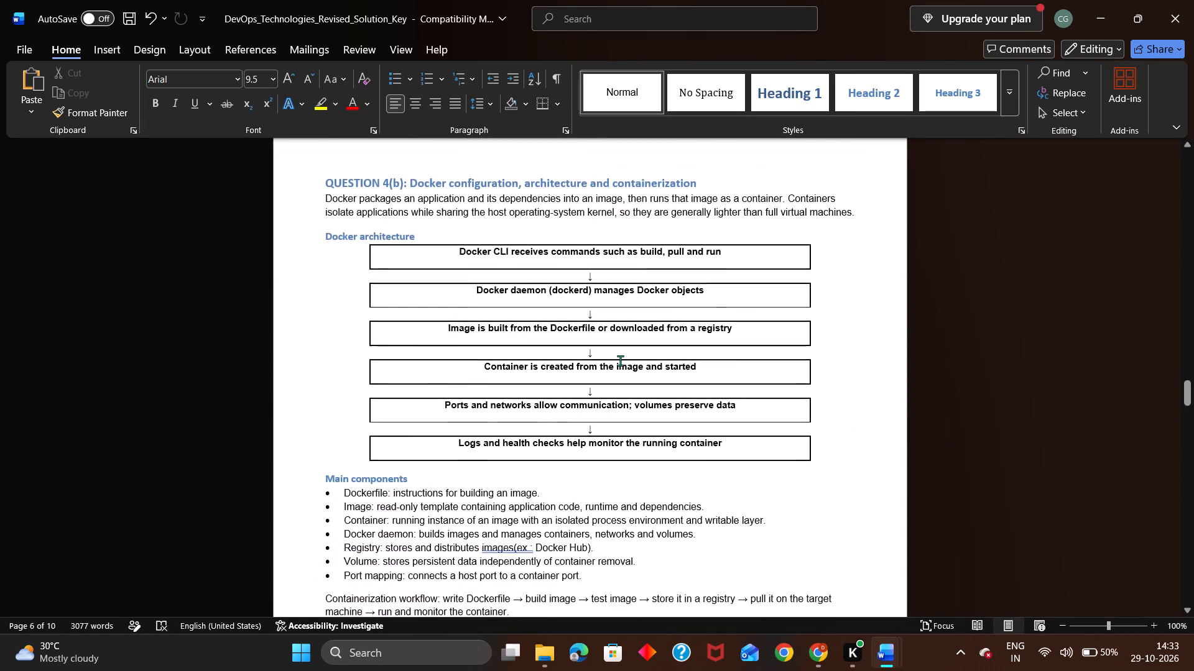
scroll(620, 360, right, 1)
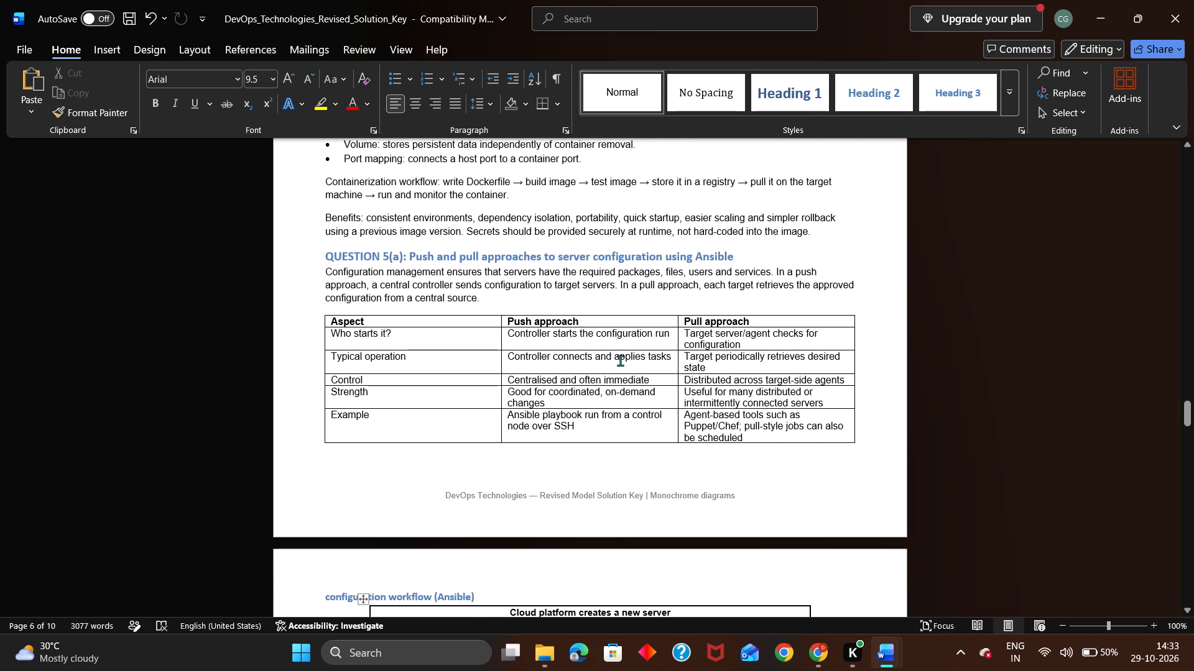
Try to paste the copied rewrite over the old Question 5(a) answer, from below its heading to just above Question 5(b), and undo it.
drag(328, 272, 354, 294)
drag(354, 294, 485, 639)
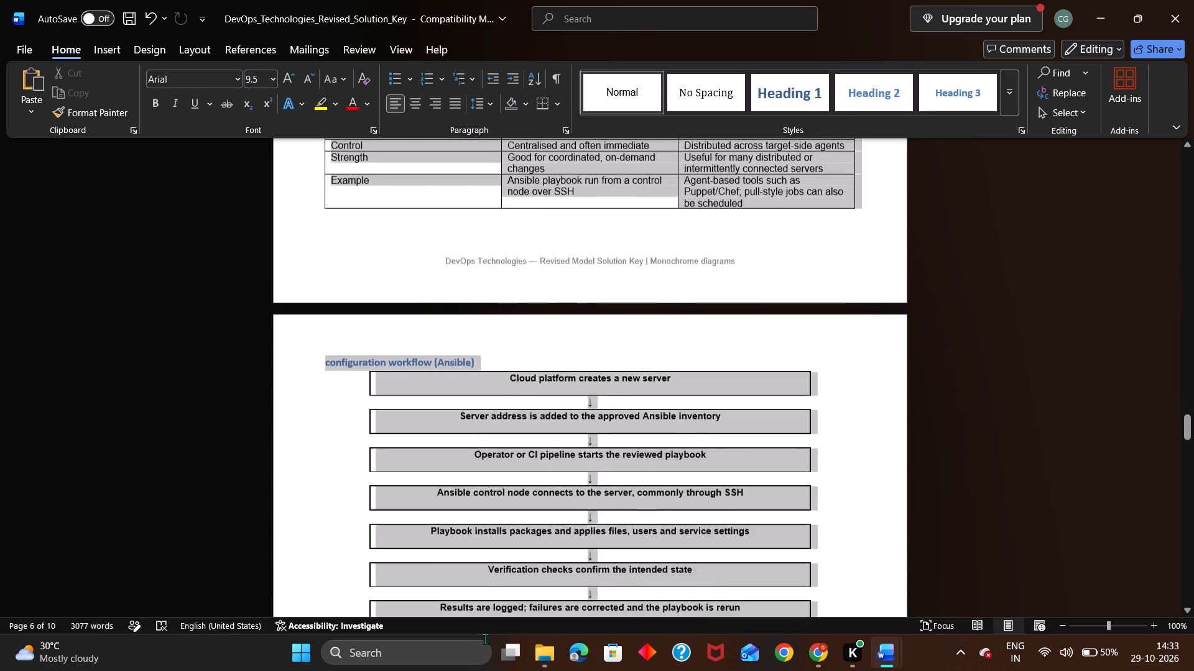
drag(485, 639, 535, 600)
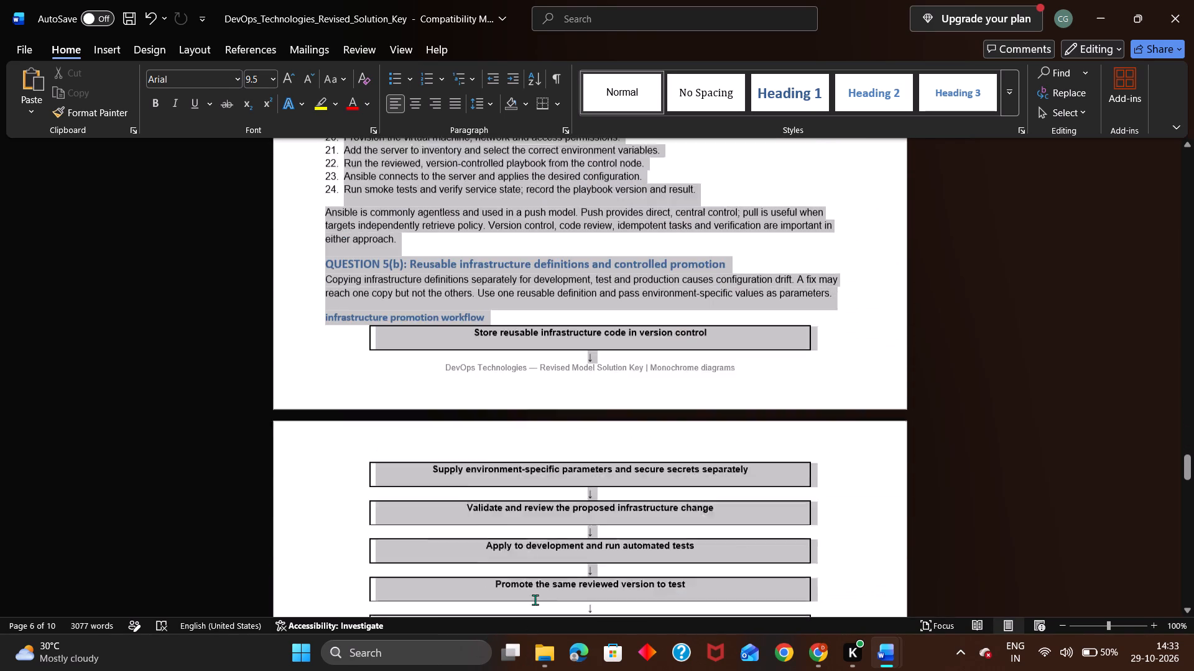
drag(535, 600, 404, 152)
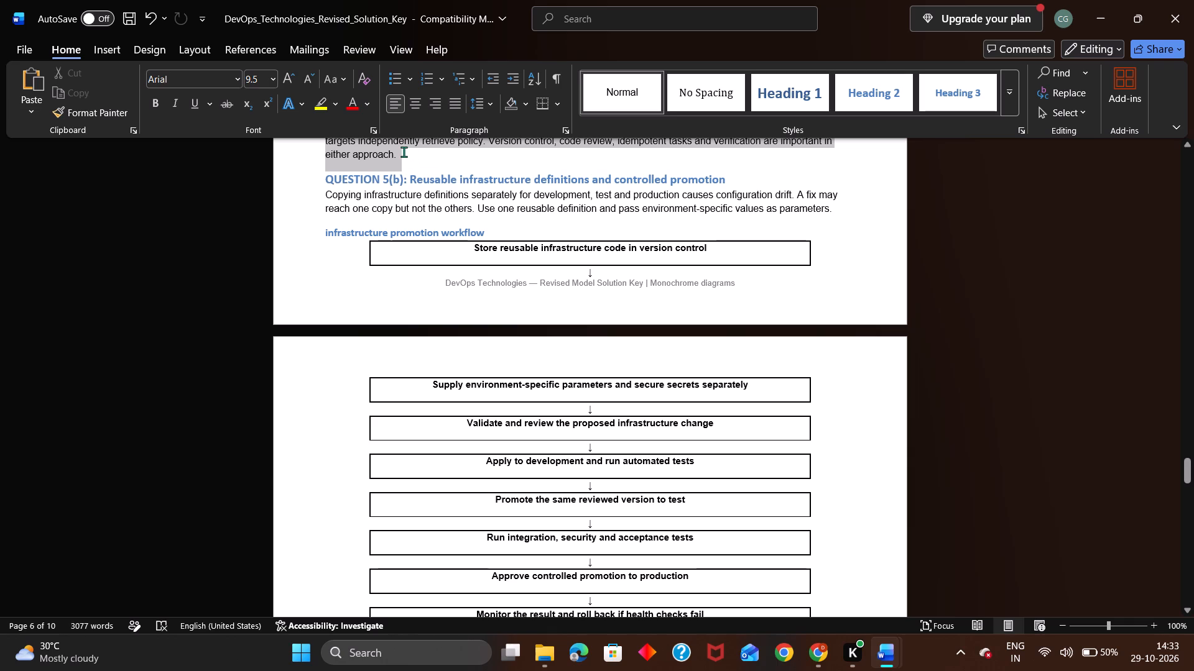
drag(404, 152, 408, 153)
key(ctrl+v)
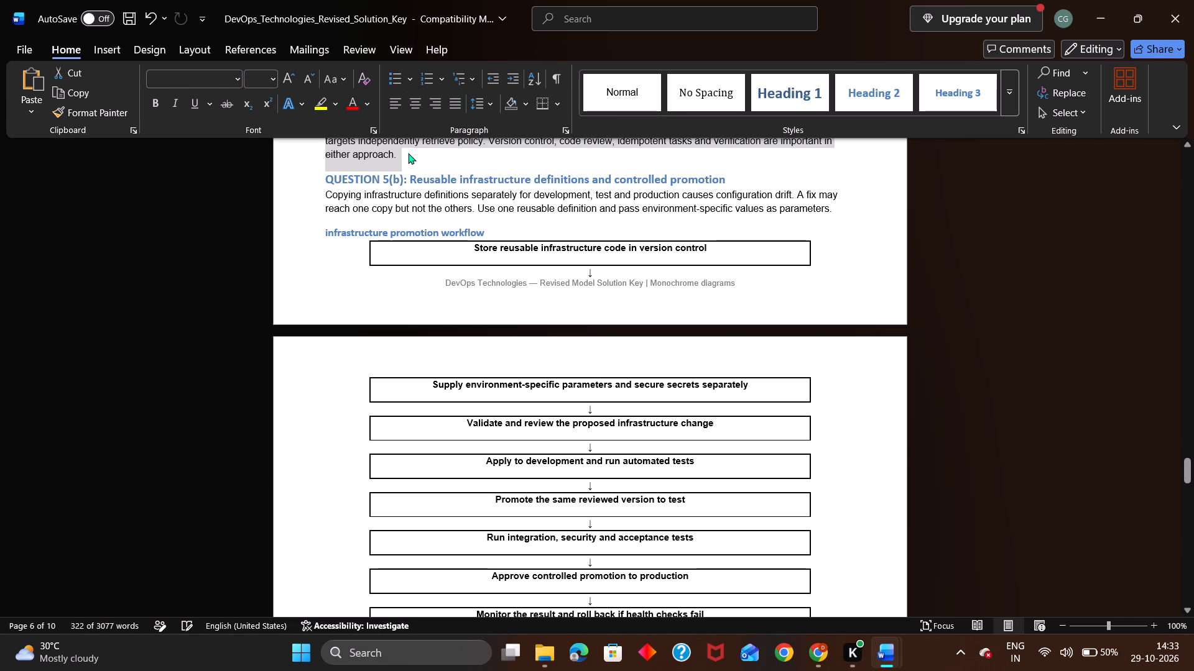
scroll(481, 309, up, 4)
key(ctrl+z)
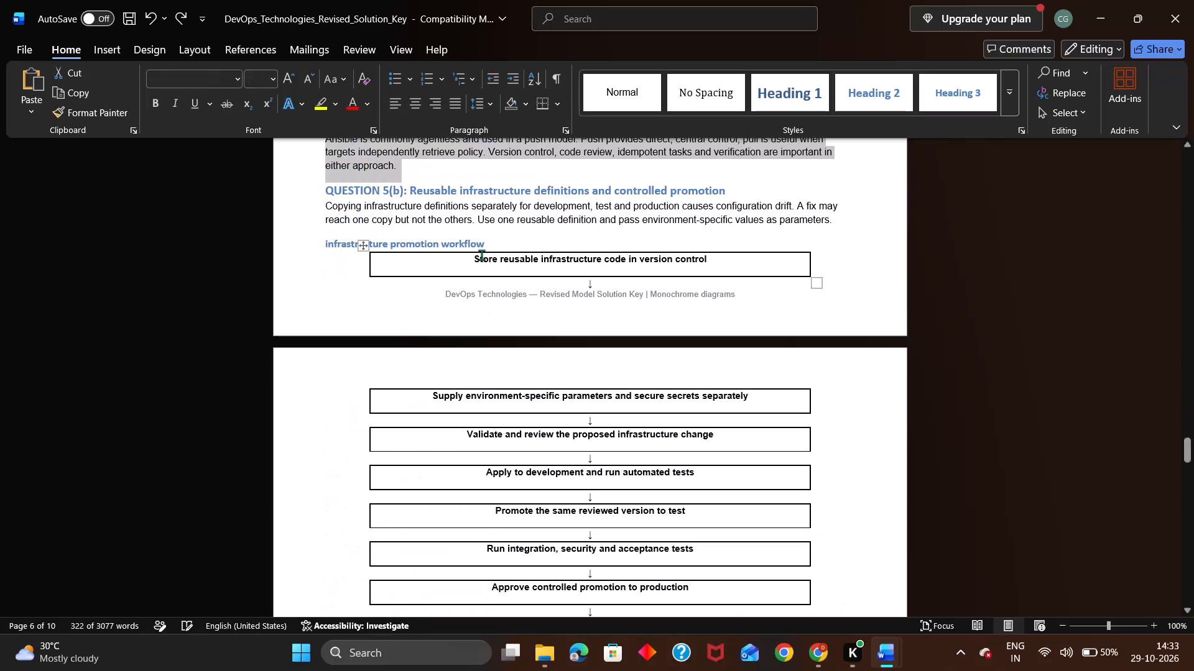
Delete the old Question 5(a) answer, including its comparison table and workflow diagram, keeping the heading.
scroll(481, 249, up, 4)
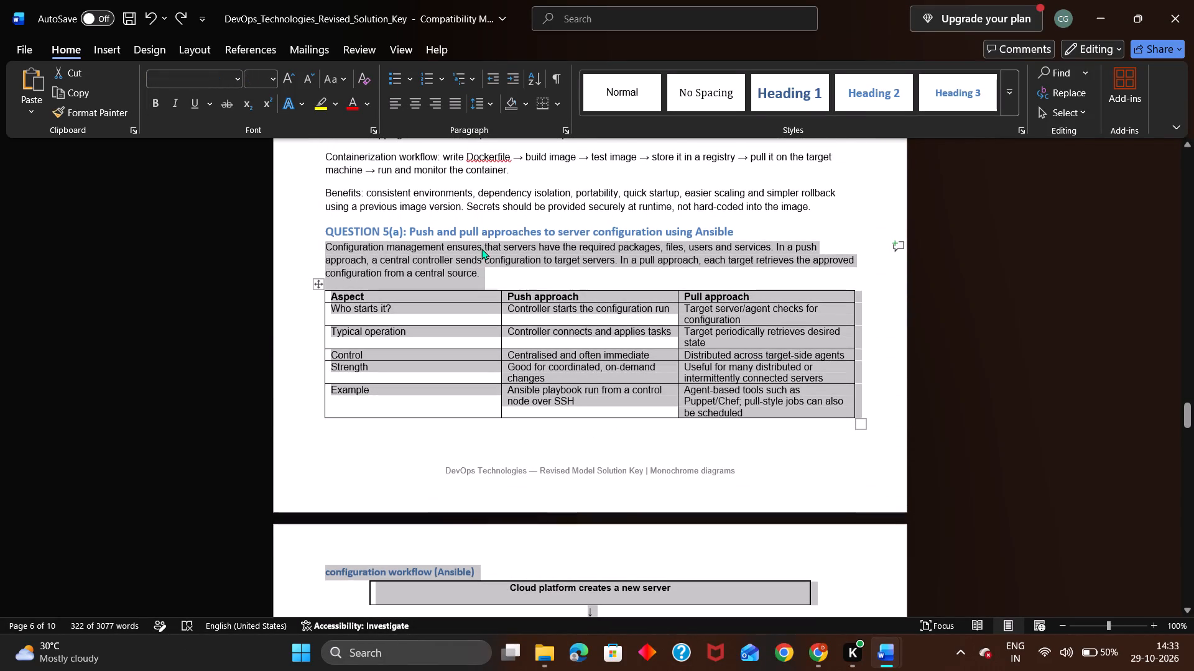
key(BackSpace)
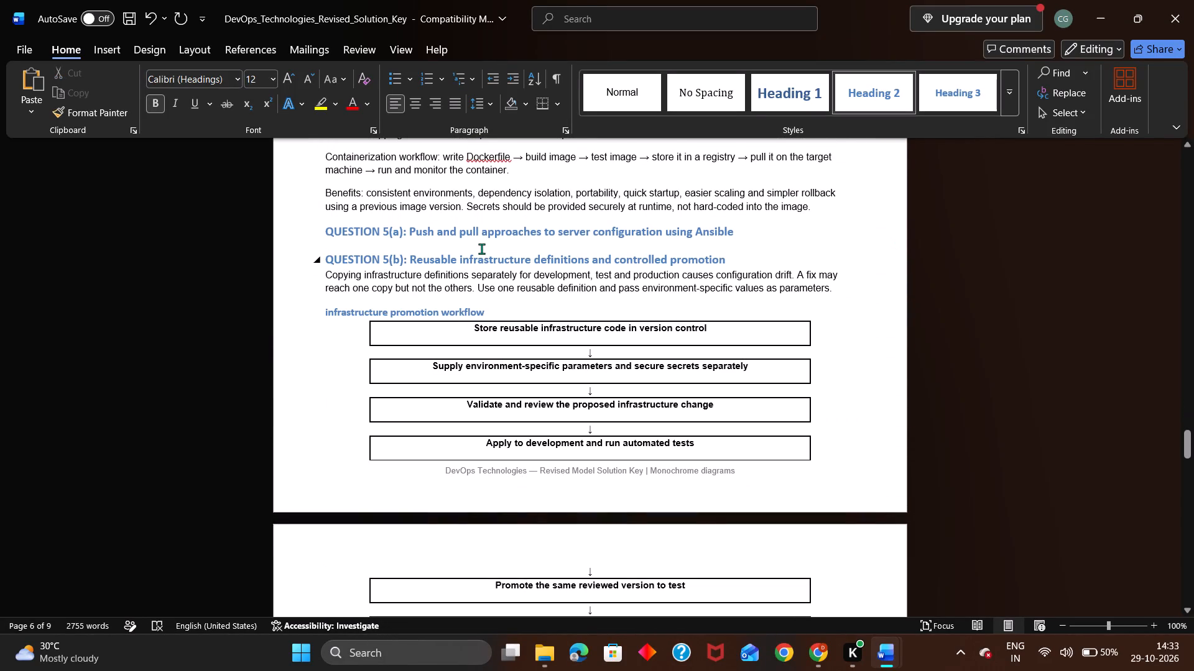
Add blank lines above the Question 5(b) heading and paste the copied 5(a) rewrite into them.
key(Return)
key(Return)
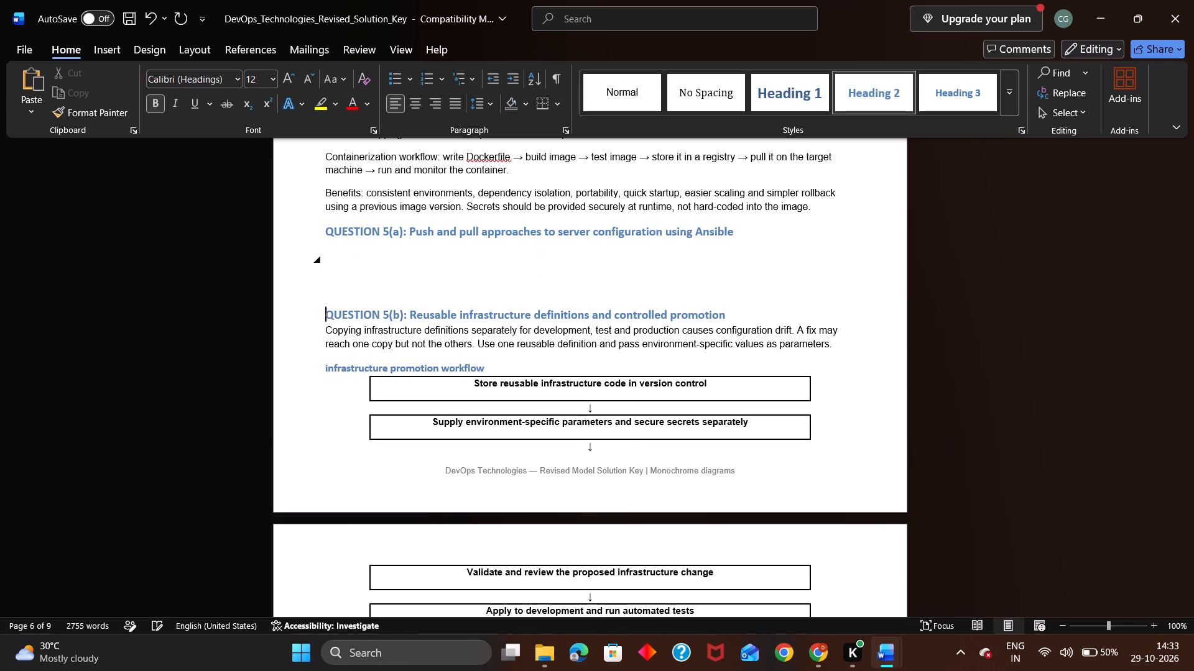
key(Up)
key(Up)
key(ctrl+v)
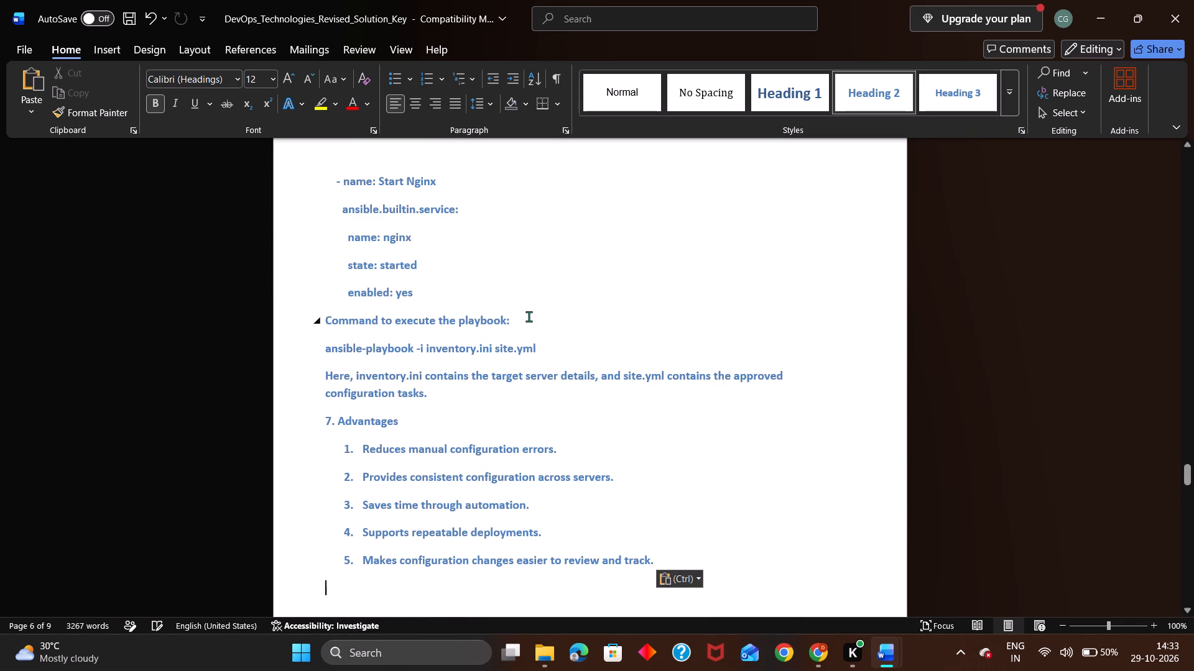
Look over the pasted 5(a) answer from its Advantages list back to the Question 5(a) heading.
scroll(529, 316, up, 4)
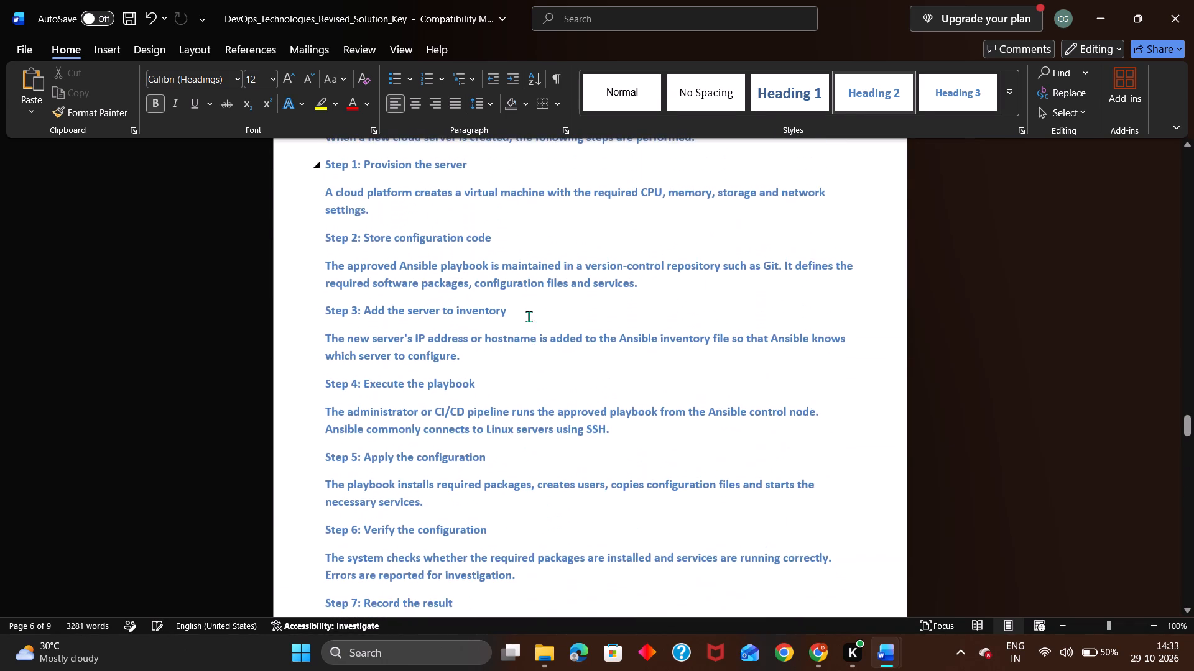
scroll(529, 316, up, 3)
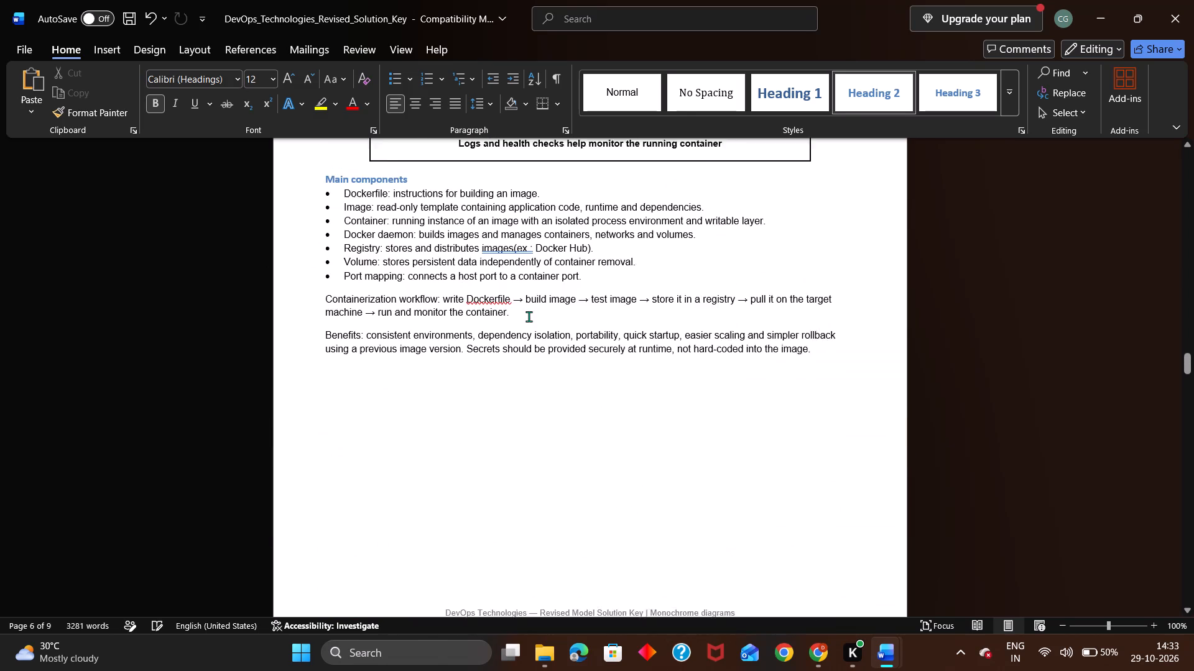
scroll(529, 316, down, 1)
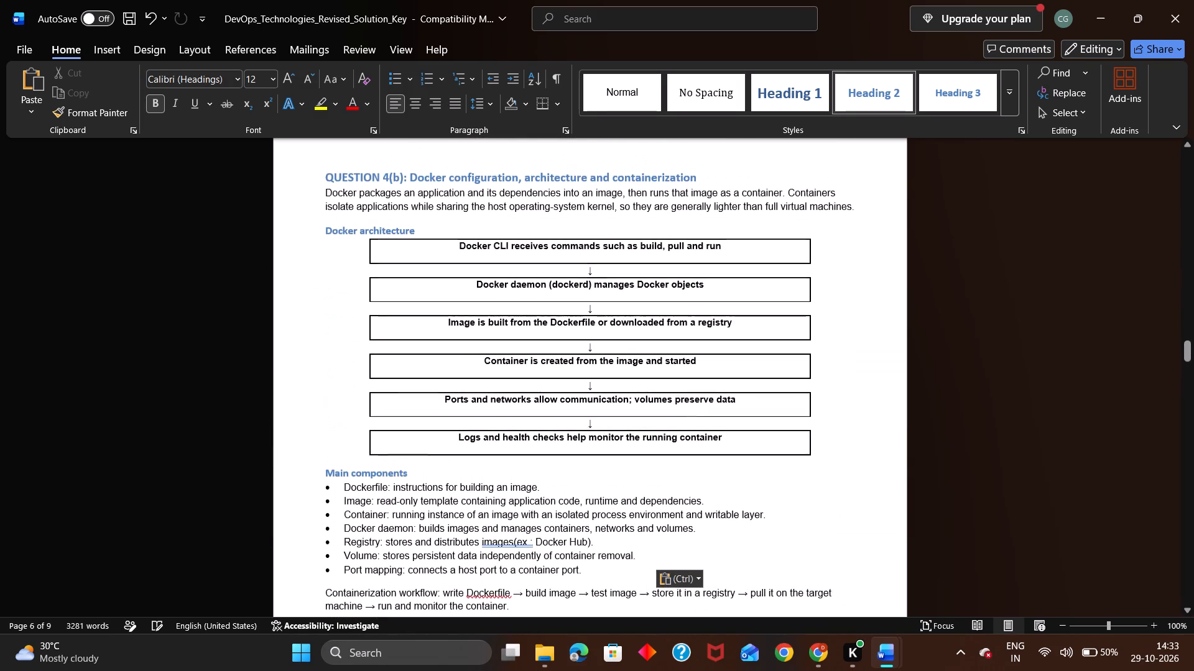
scroll(529, 316, down, 1)
scroll(529, 316, up, 1)
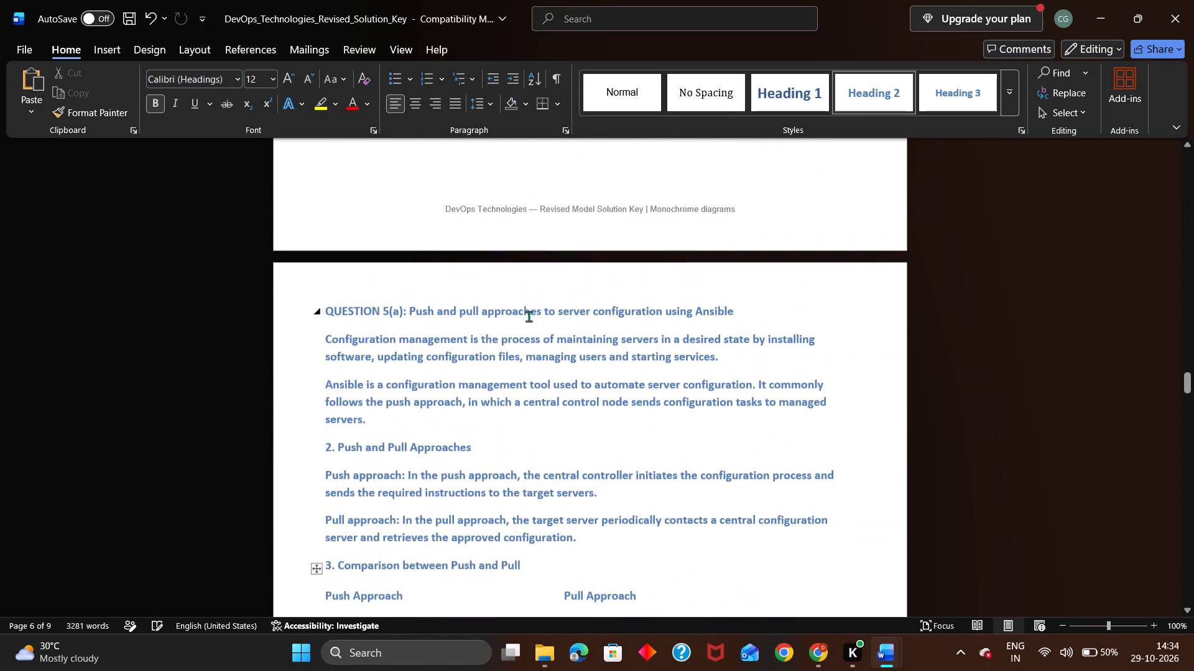
scroll(529, 316, up, 1)
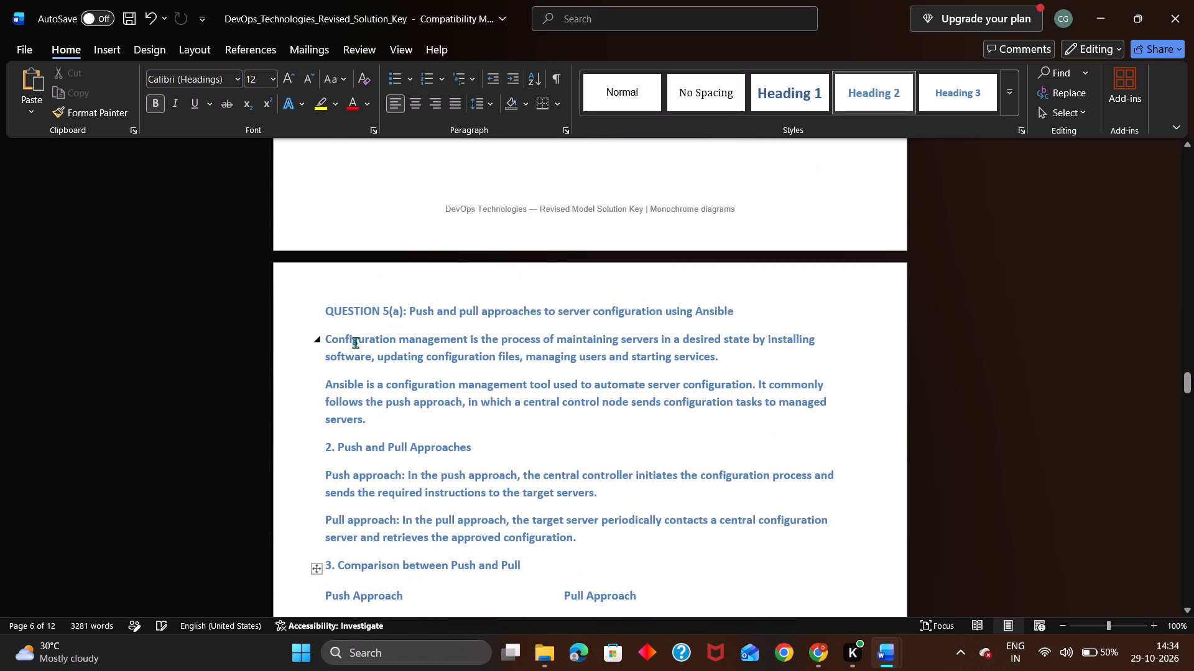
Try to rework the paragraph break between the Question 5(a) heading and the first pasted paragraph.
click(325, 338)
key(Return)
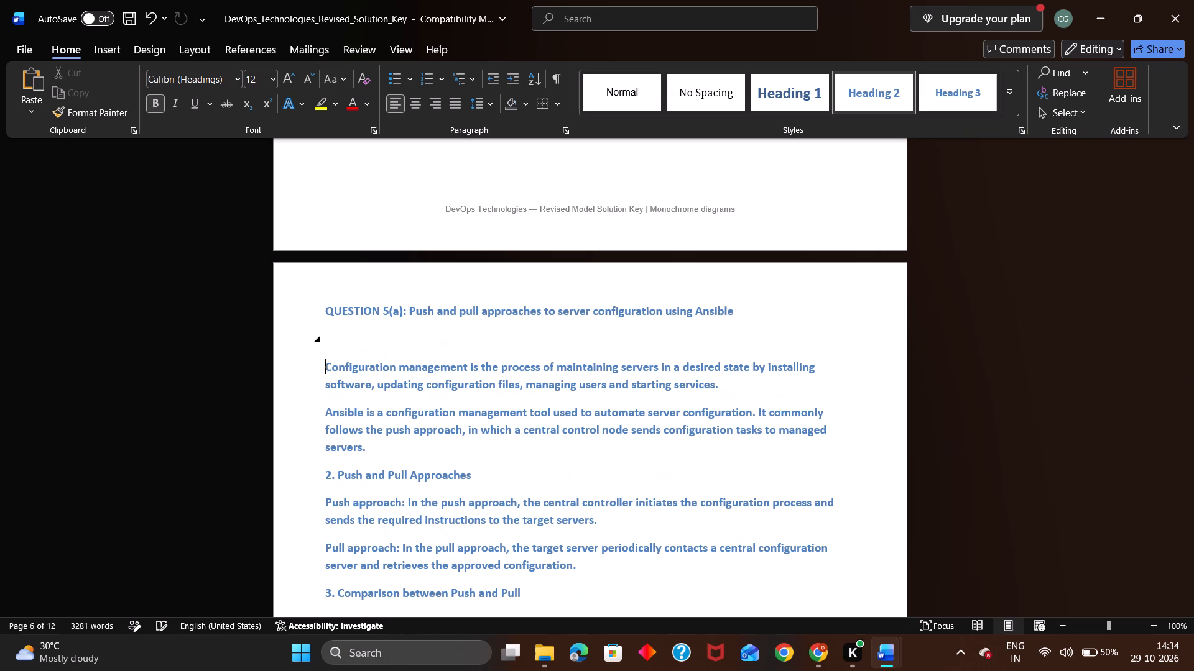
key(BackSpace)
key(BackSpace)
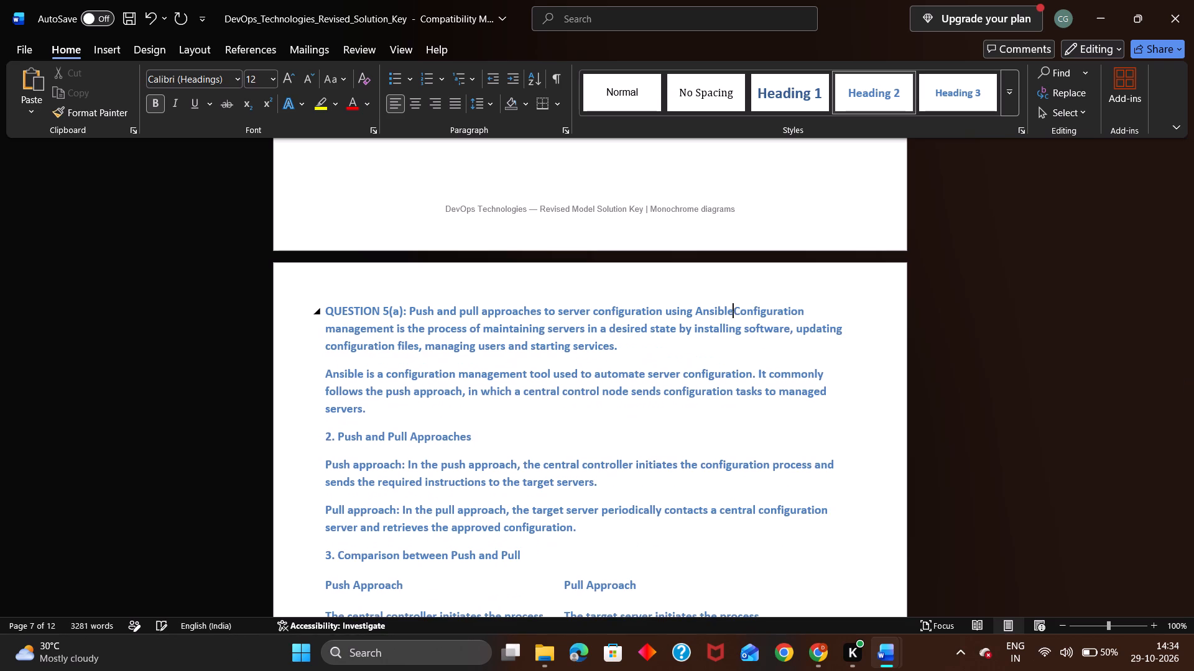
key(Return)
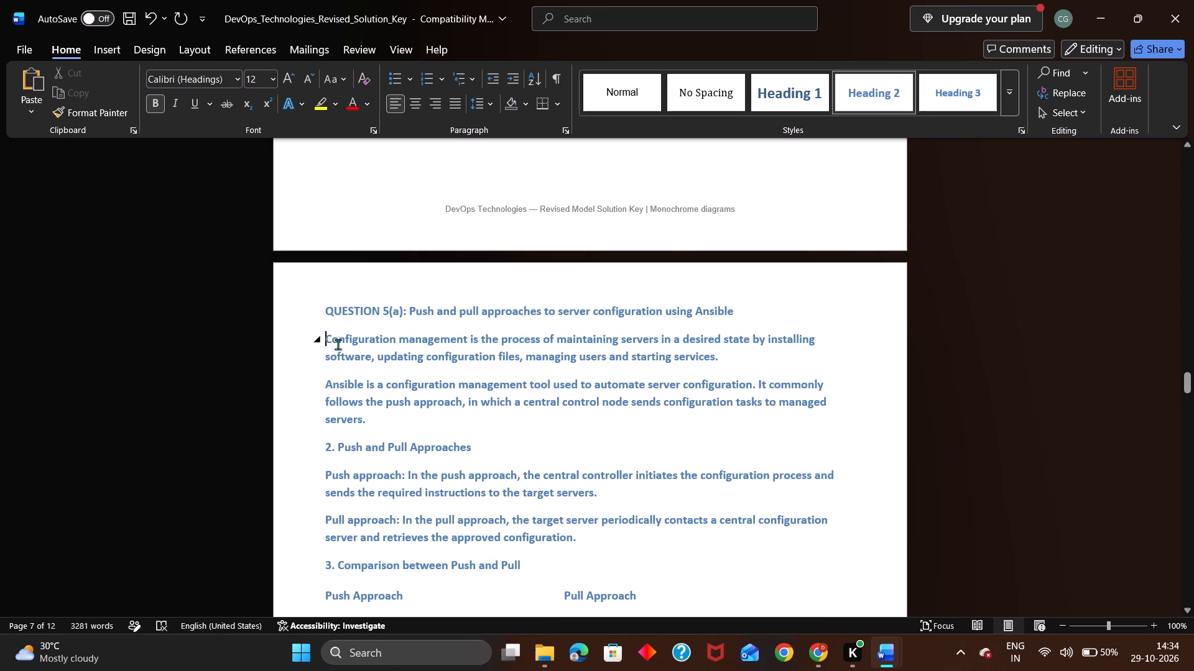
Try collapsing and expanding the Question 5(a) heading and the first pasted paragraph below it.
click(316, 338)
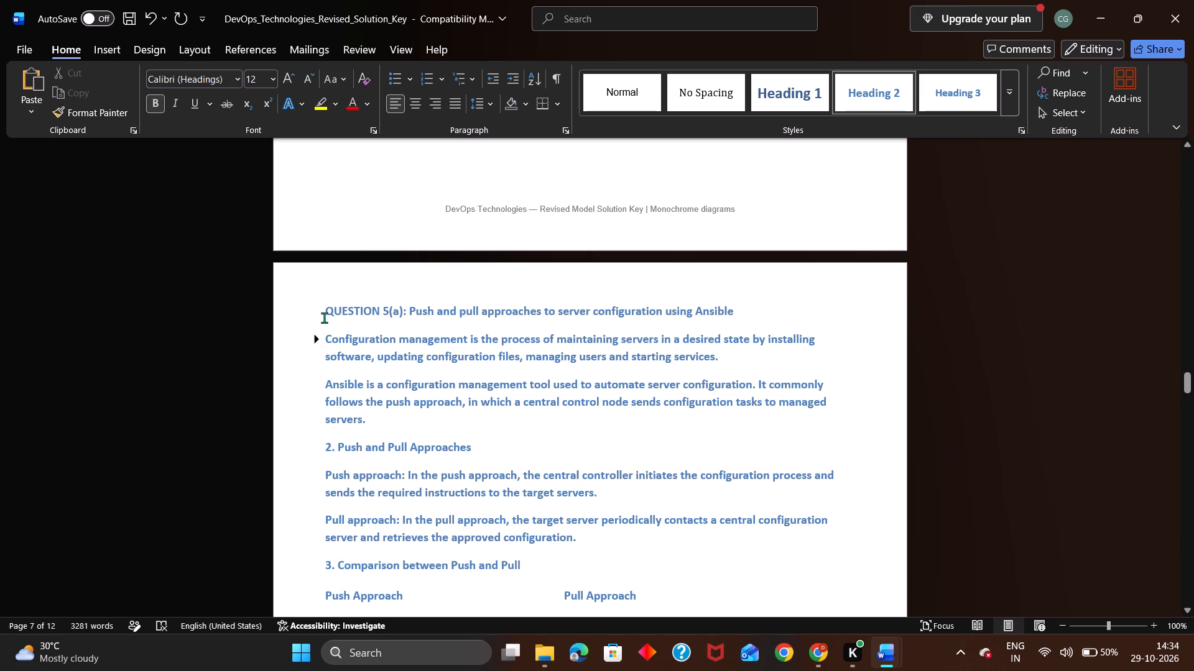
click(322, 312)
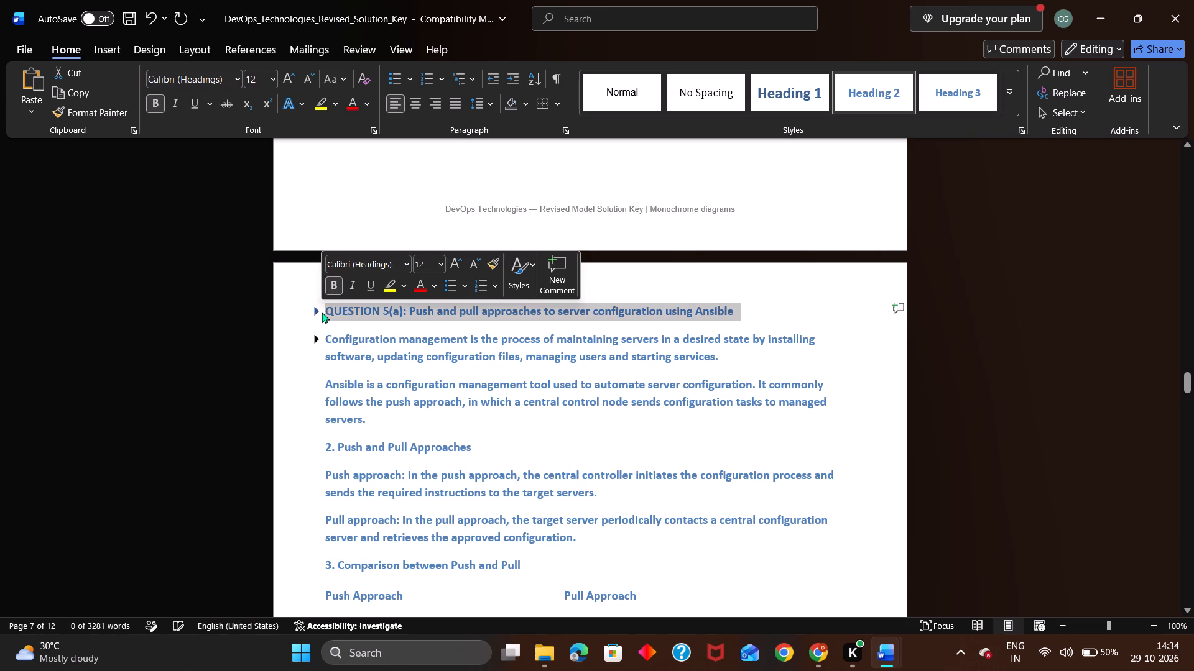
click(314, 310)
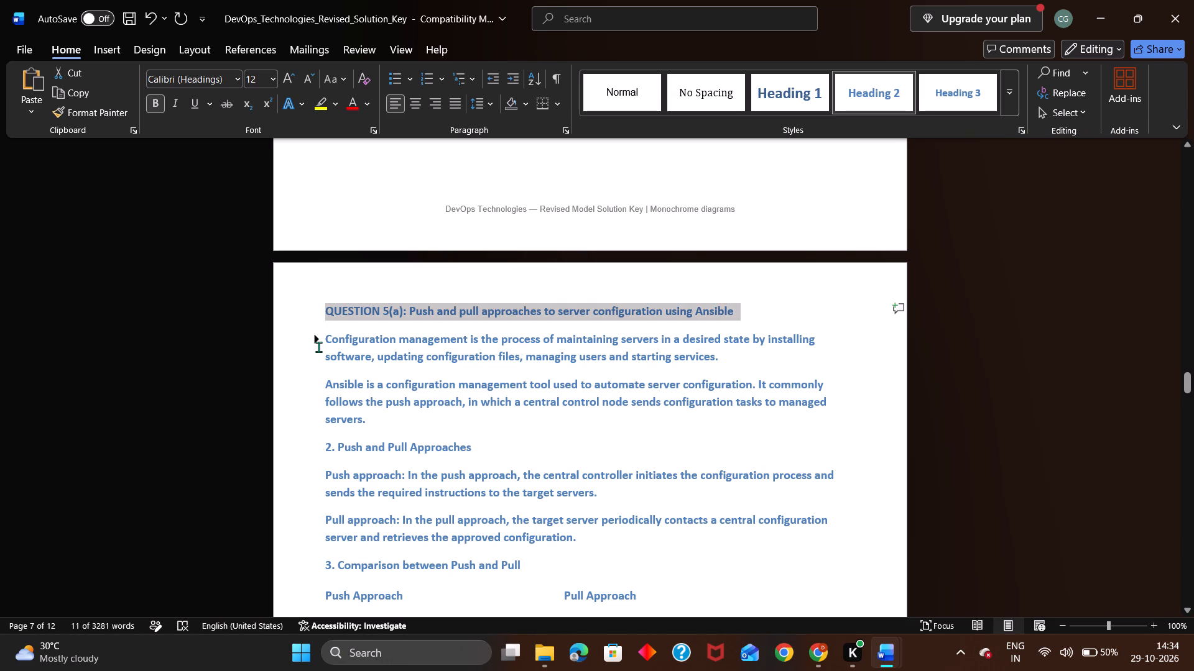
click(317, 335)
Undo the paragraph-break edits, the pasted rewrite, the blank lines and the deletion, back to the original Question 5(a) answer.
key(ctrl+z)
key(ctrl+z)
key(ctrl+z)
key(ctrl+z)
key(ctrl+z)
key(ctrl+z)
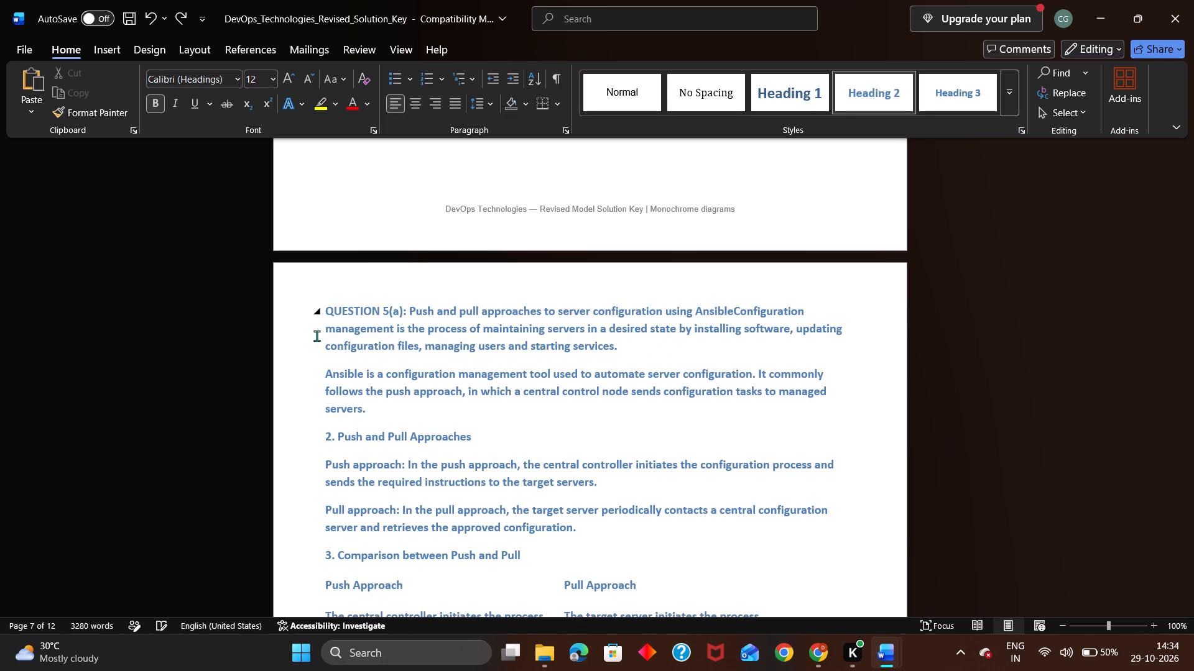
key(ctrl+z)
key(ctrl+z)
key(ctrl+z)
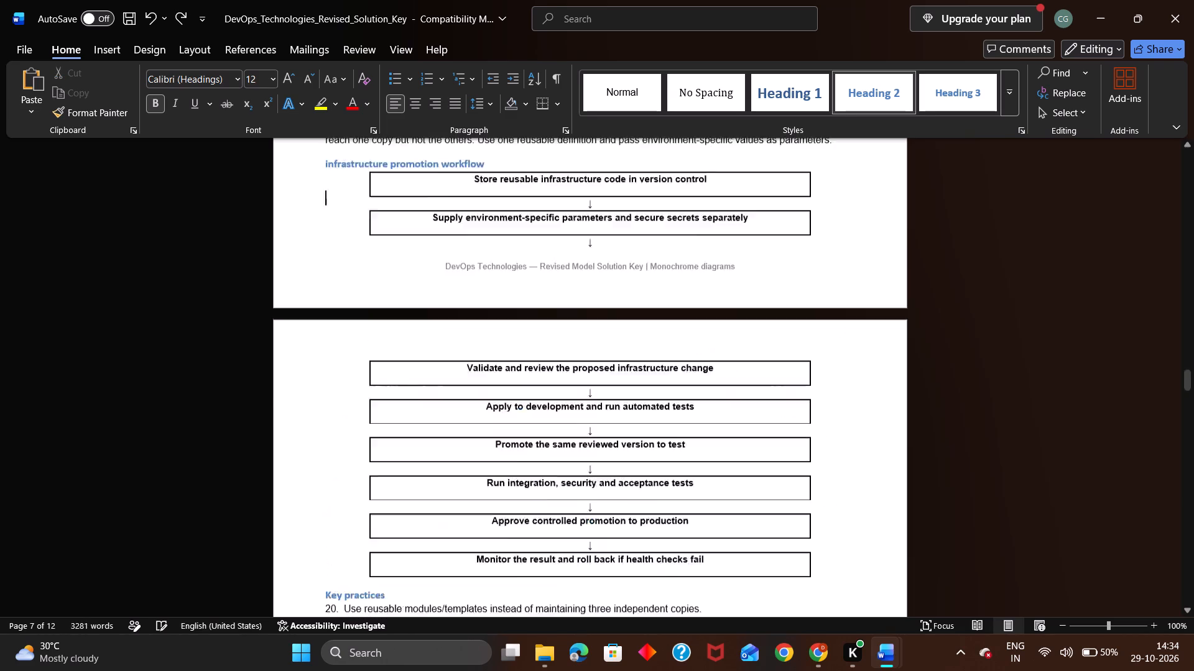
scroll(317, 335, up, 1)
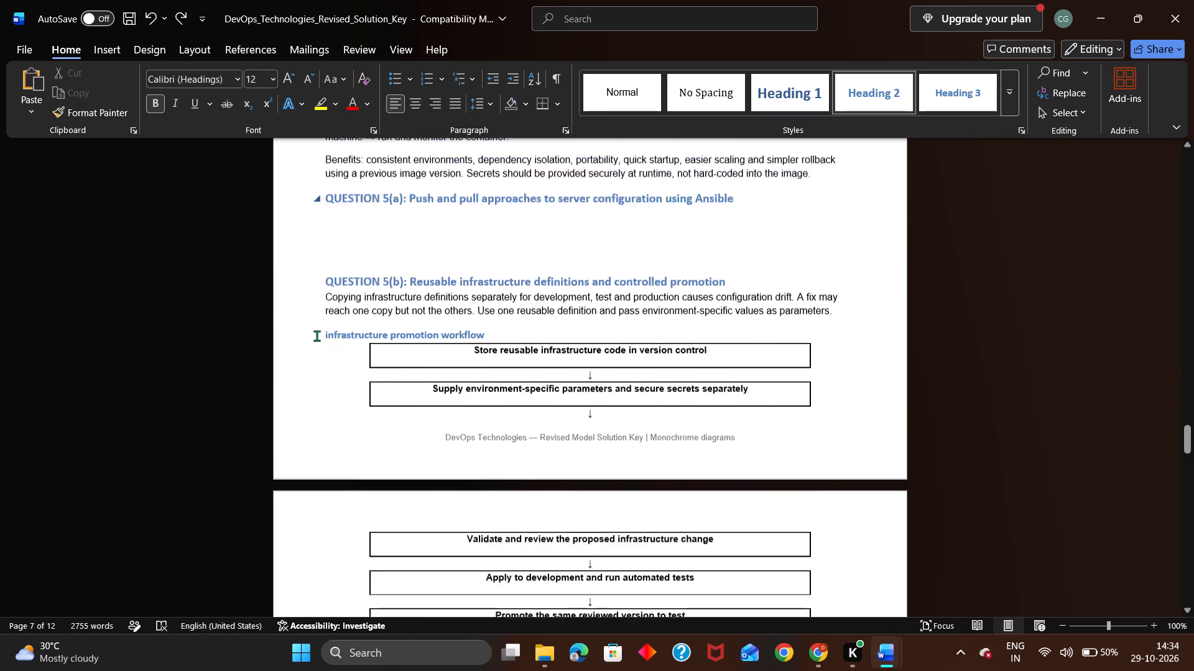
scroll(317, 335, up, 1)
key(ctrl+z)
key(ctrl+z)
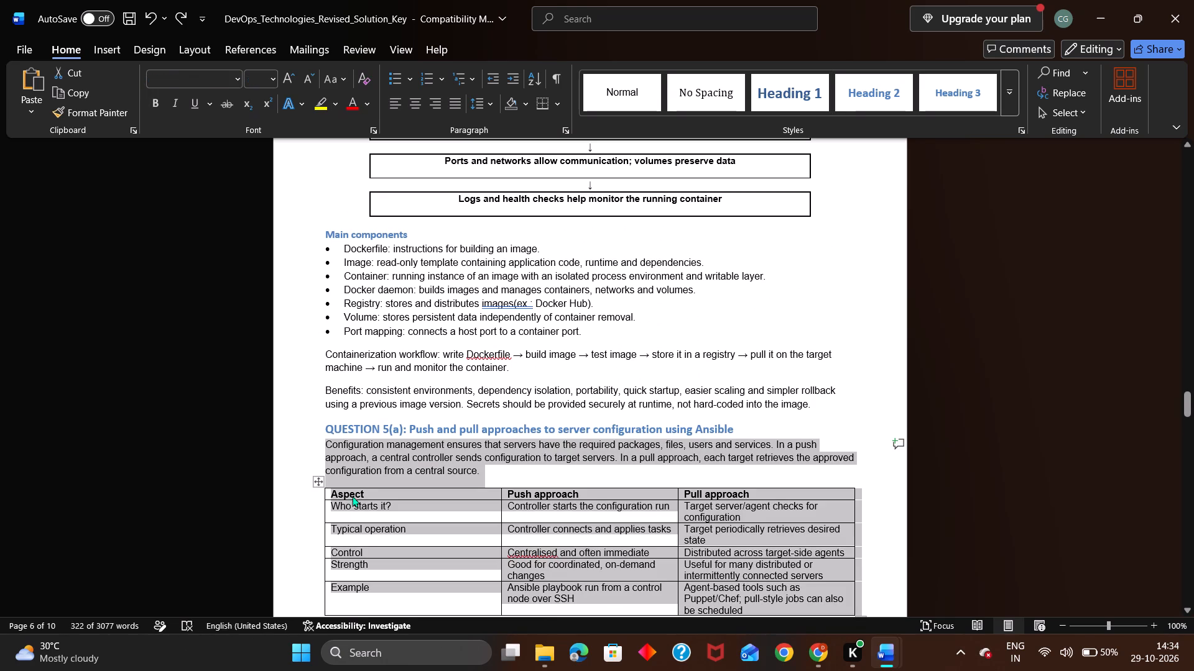
Delete the old 5(a) content from the introduction's last line through the comparison table and flow diagram to the "Example Ansible playbook" heading.
click(334, 441)
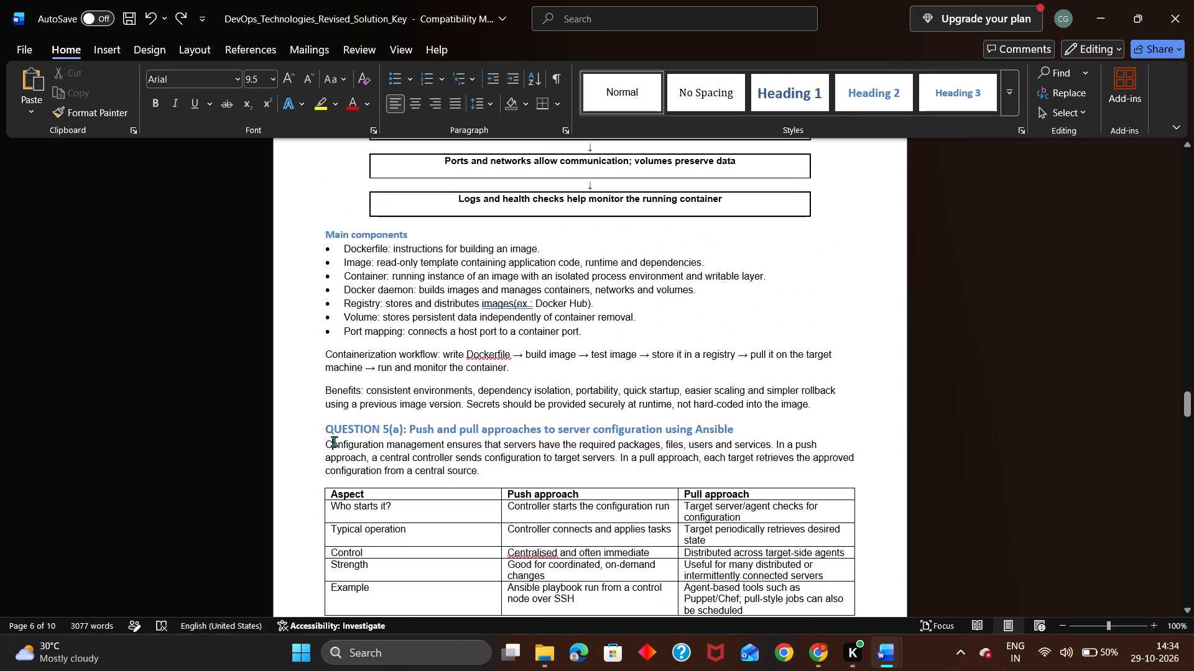
drag(334, 441, 408, 596)
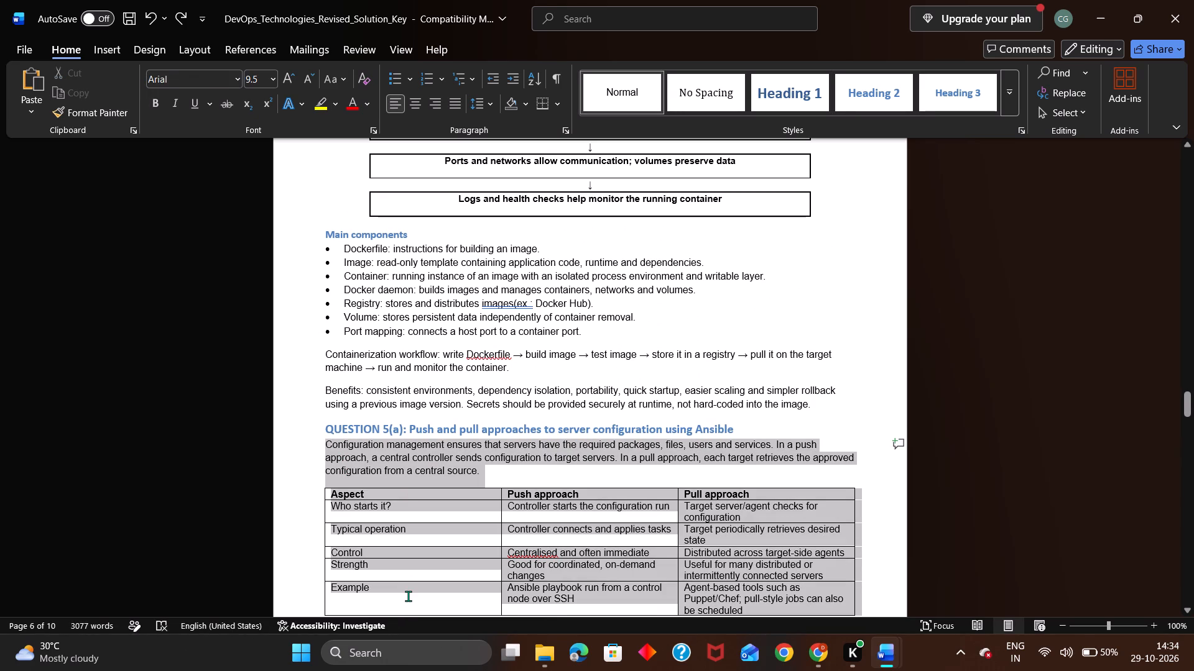
drag(408, 596, 397, 475)
click(397, 475)
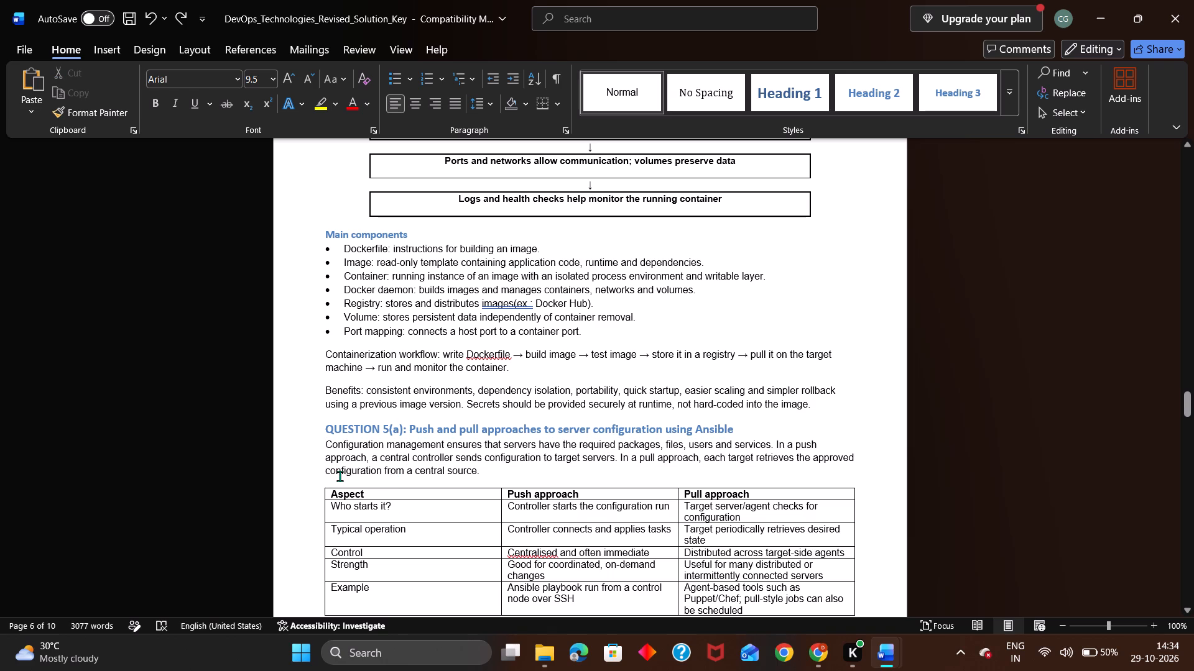
drag(325, 485, 384, 549)
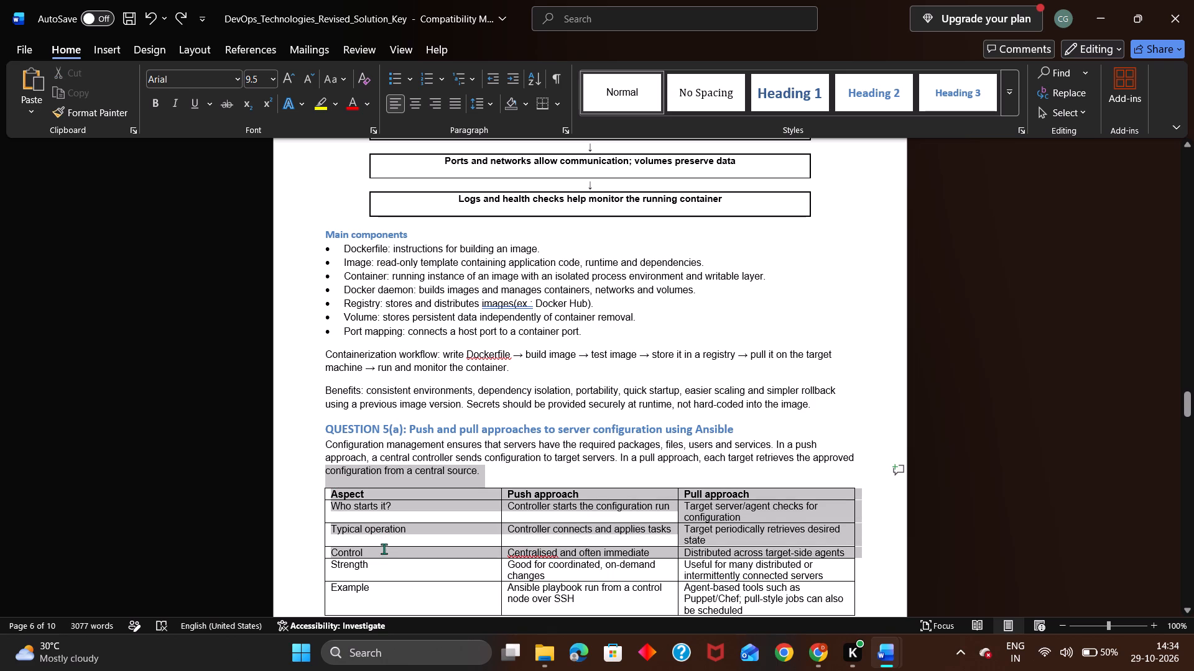
drag(384, 549, 497, 358)
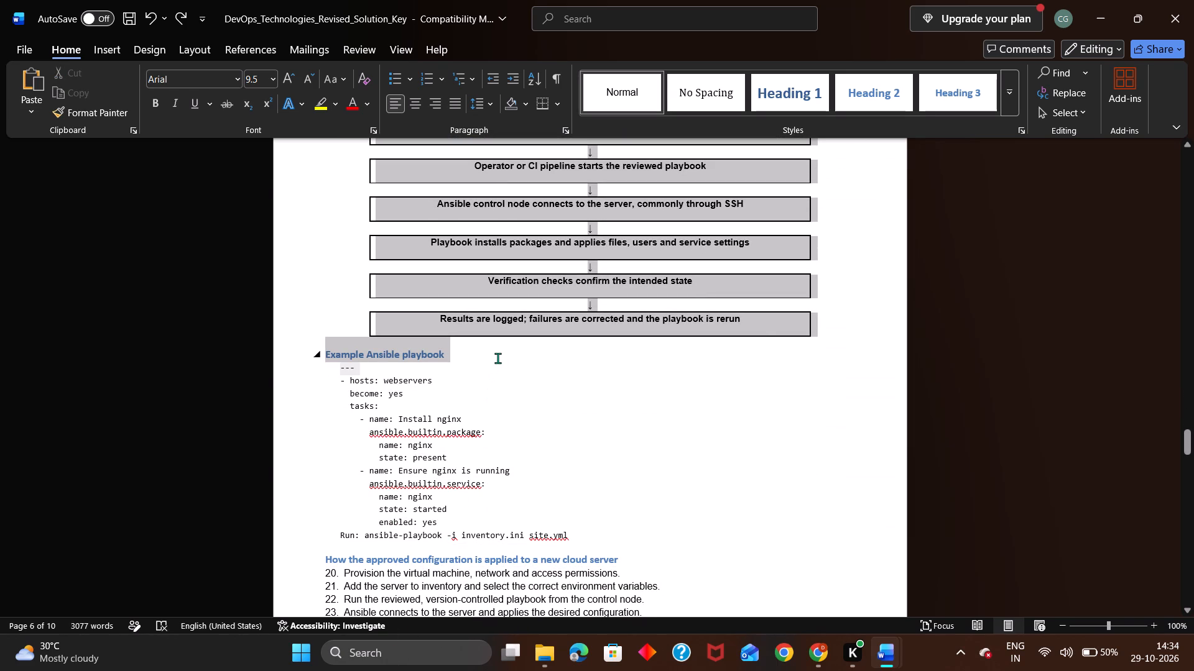
drag(497, 358, 509, 349)
key(BackSpace)
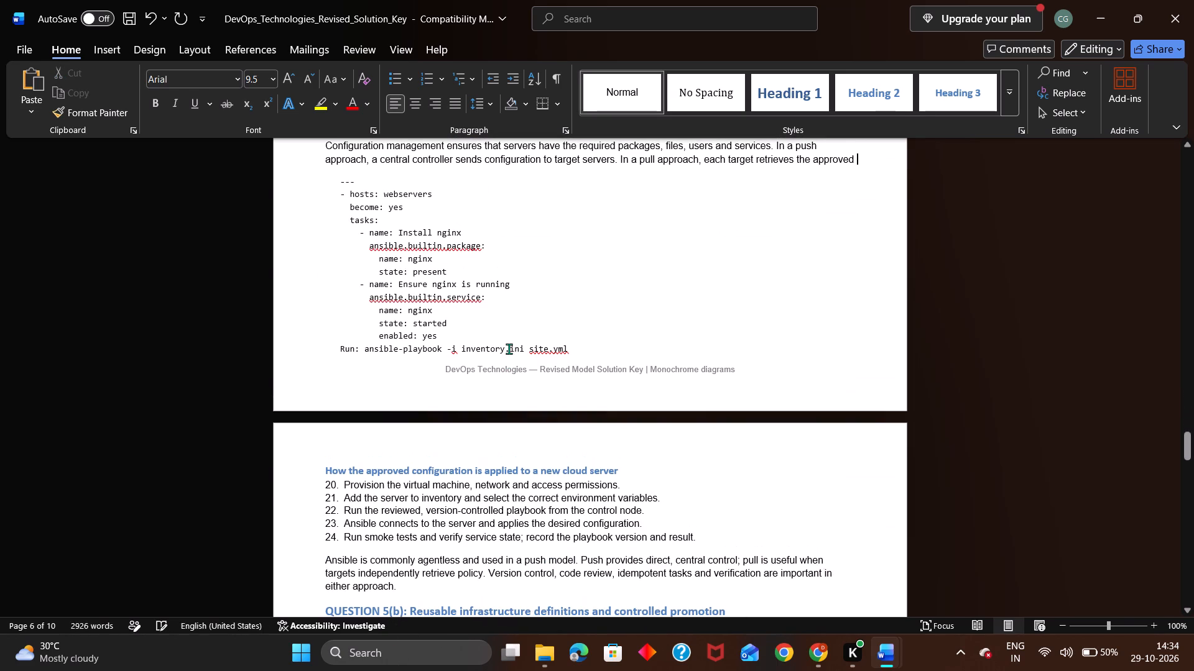
Delete the "How the approved configuration is applied to a new cloud server" section, including its numbered steps, closing paragraph and heading.
scroll(548, 339, down, 1)
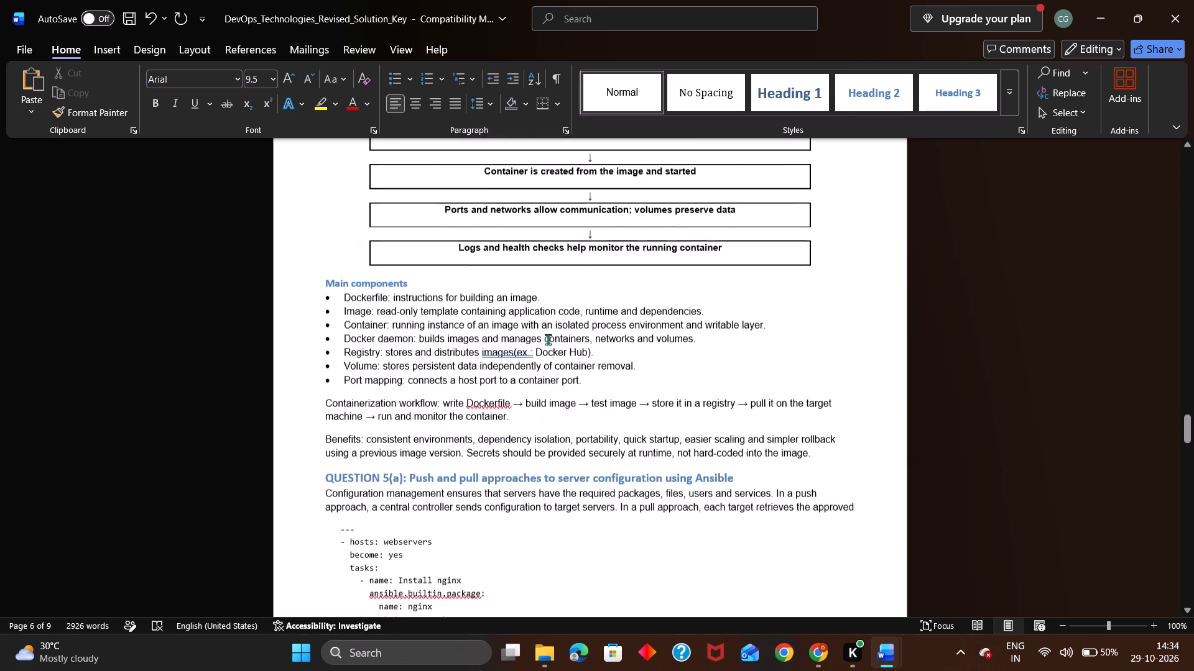
scroll(548, 339, down, 1)
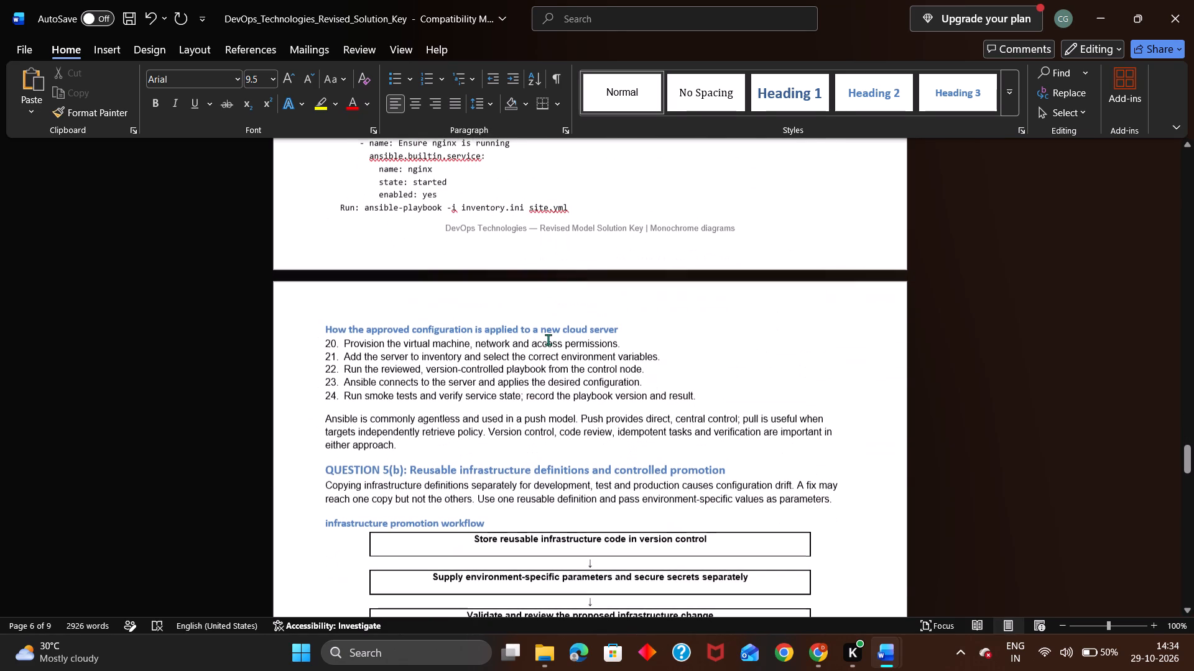
scroll(548, 339, down, 1)
drag(412, 443, 386, 439)
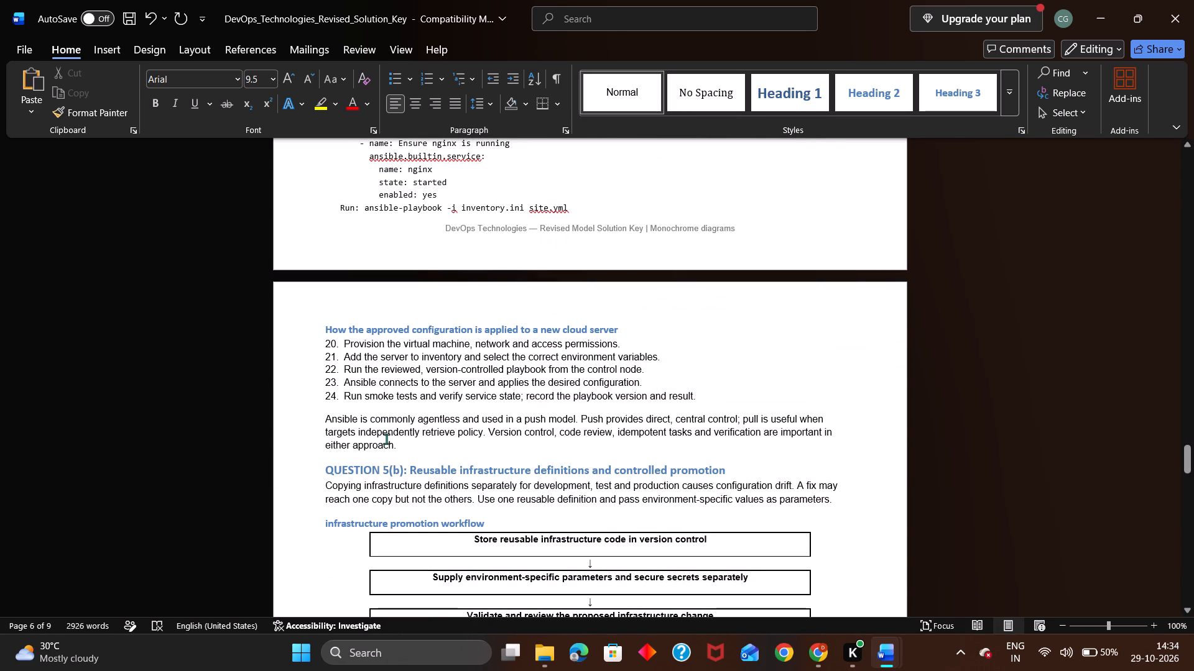
drag(386, 439, 313, 340)
key(BackSpace)
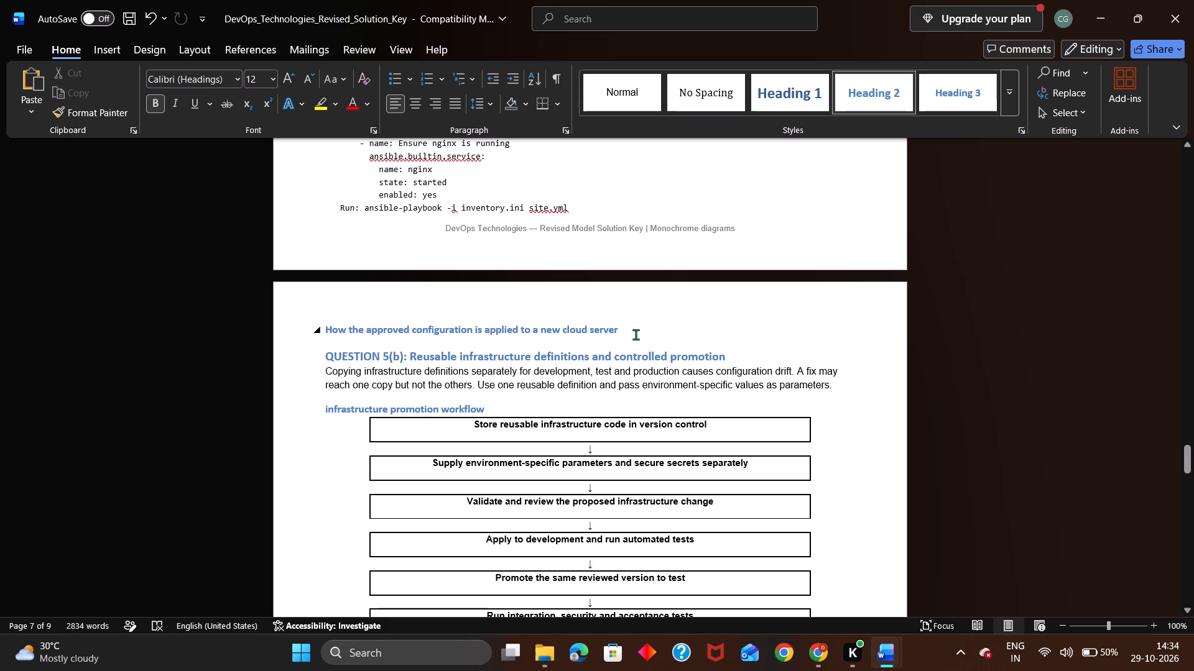
drag(631, 326, 297, 330)
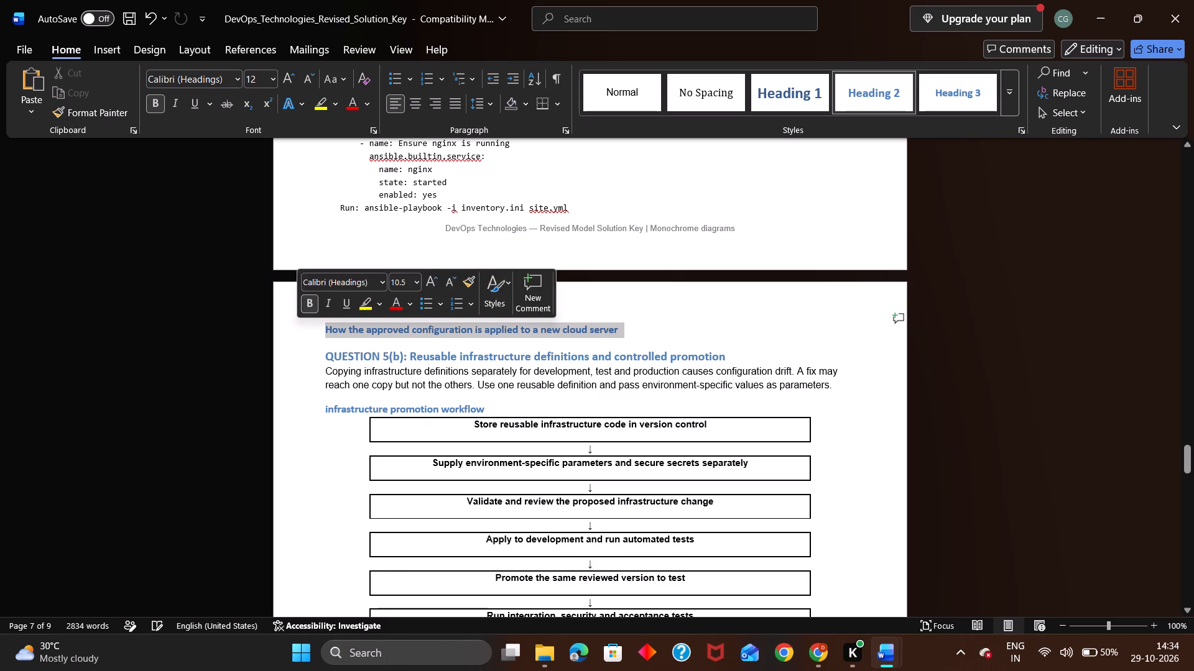
key(BackSpace)
Delete the old Ansible playbook code below the "---" line, through the ansible-playbook run command.
scroll(470, 290, up, 1)
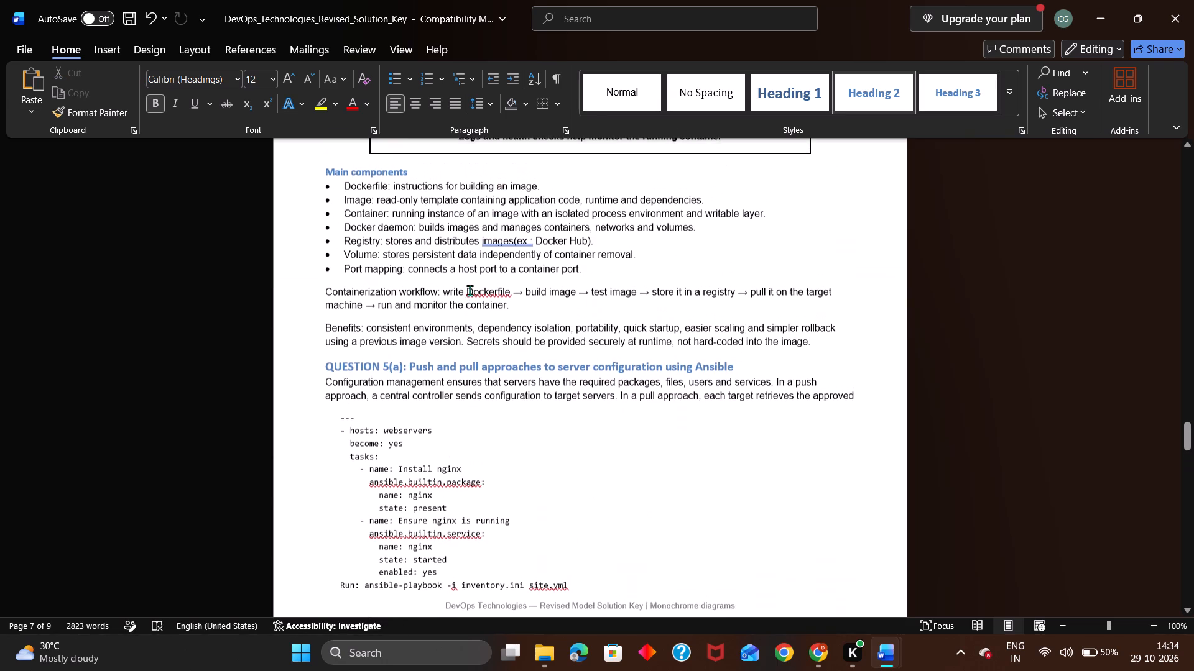
scroll(470, 290, up, 1)
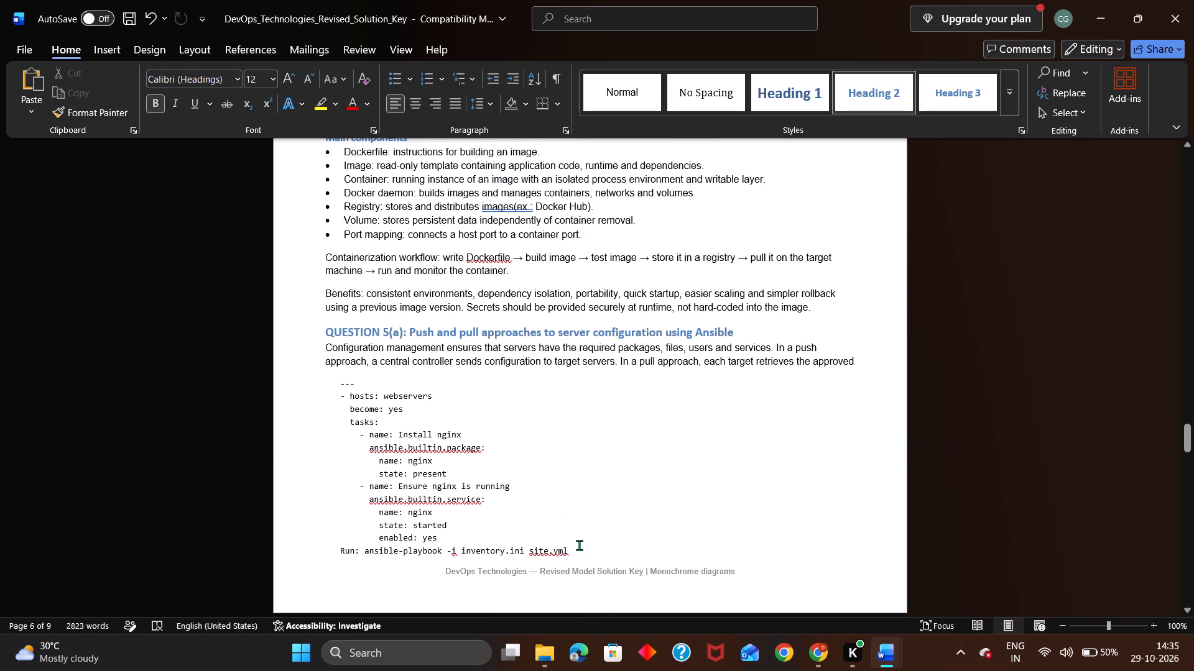
drag(580, 549, 362, 377)
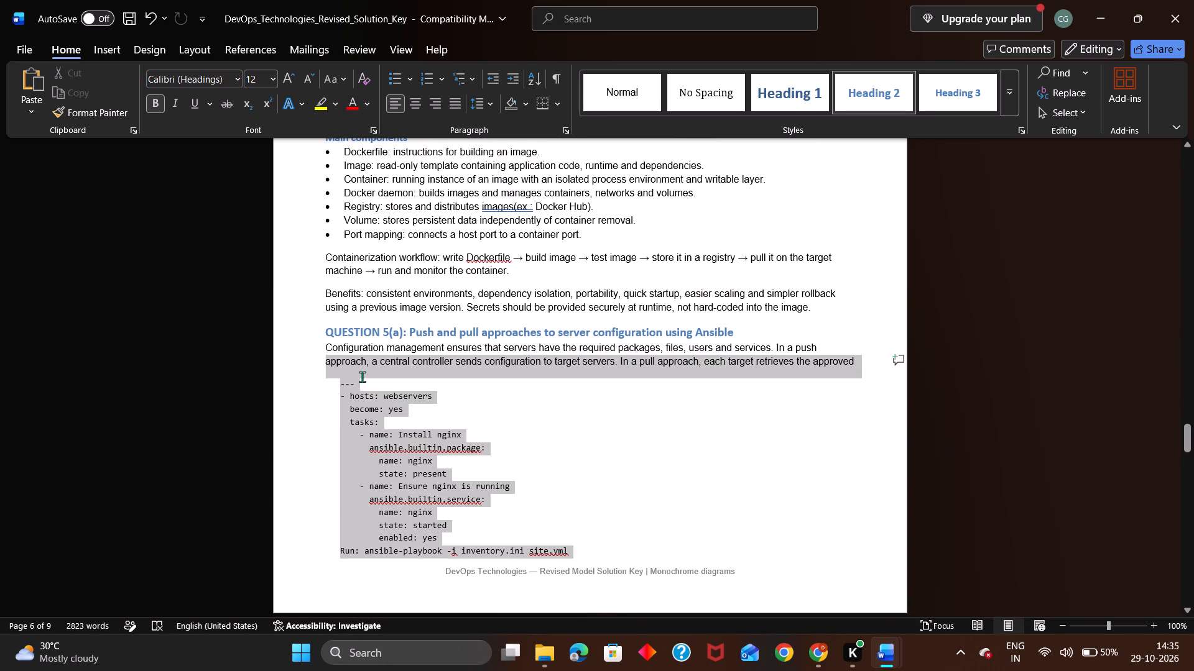
drag(362, 377, 346, 381)
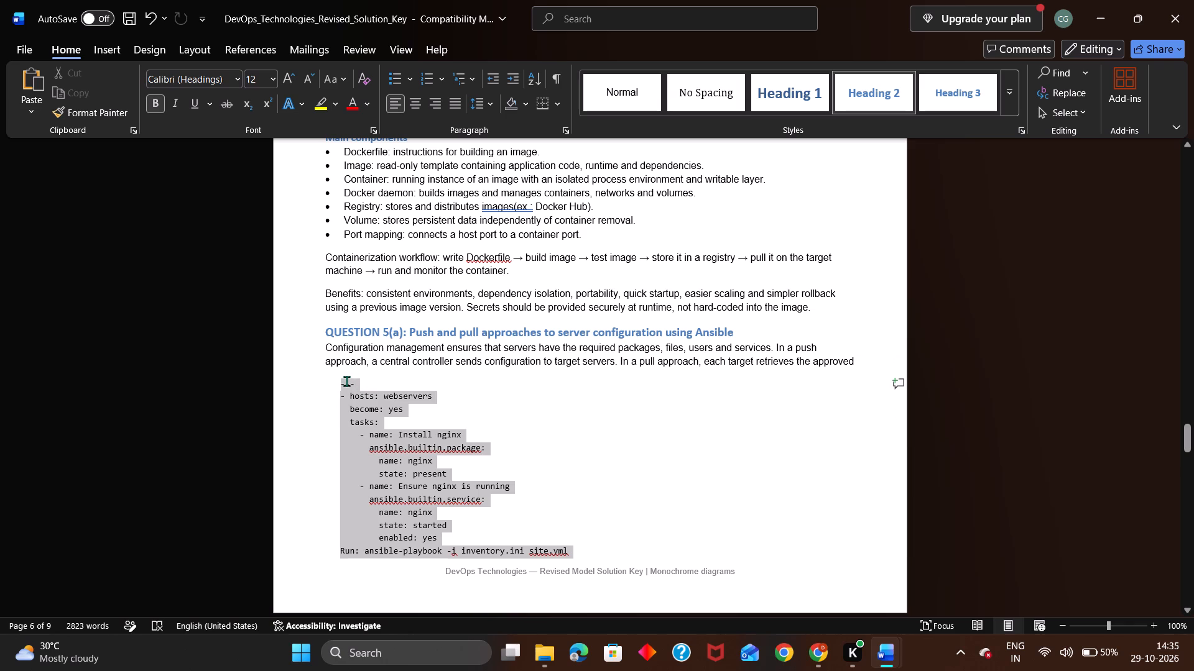
drag(346, 381, 346, 381)
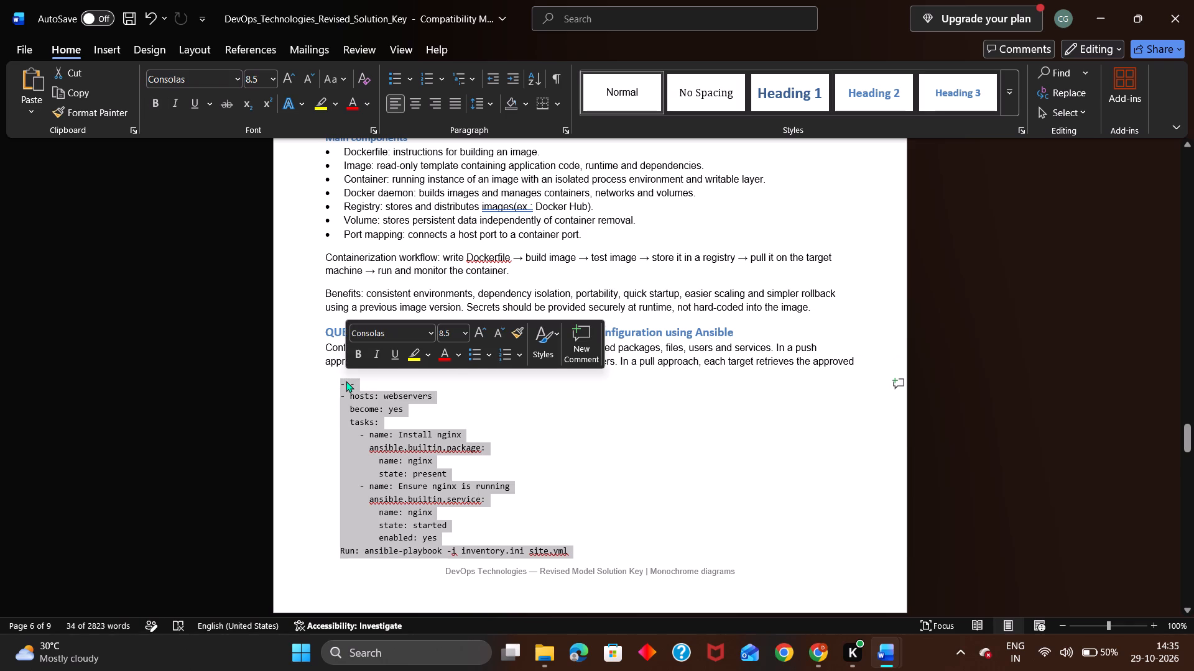
key(shift+Down)
key(BackSpace)
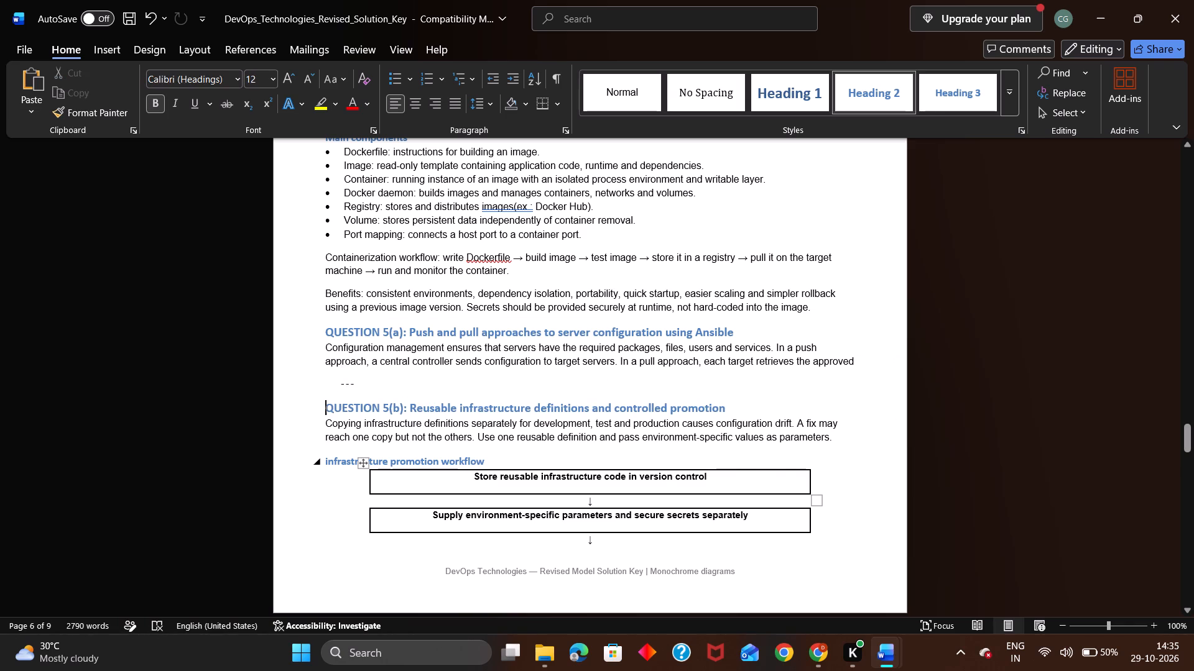
Insert a blank line above the Question 5(b) heading and place the cursor on it.
key(Return)
key(Up)
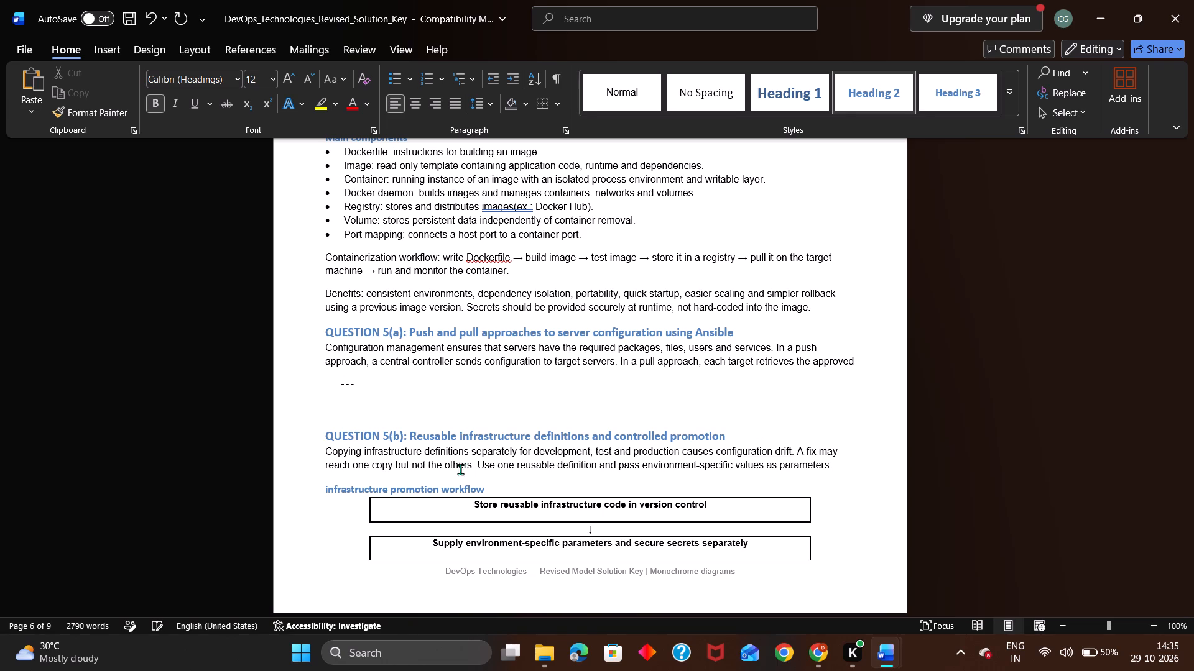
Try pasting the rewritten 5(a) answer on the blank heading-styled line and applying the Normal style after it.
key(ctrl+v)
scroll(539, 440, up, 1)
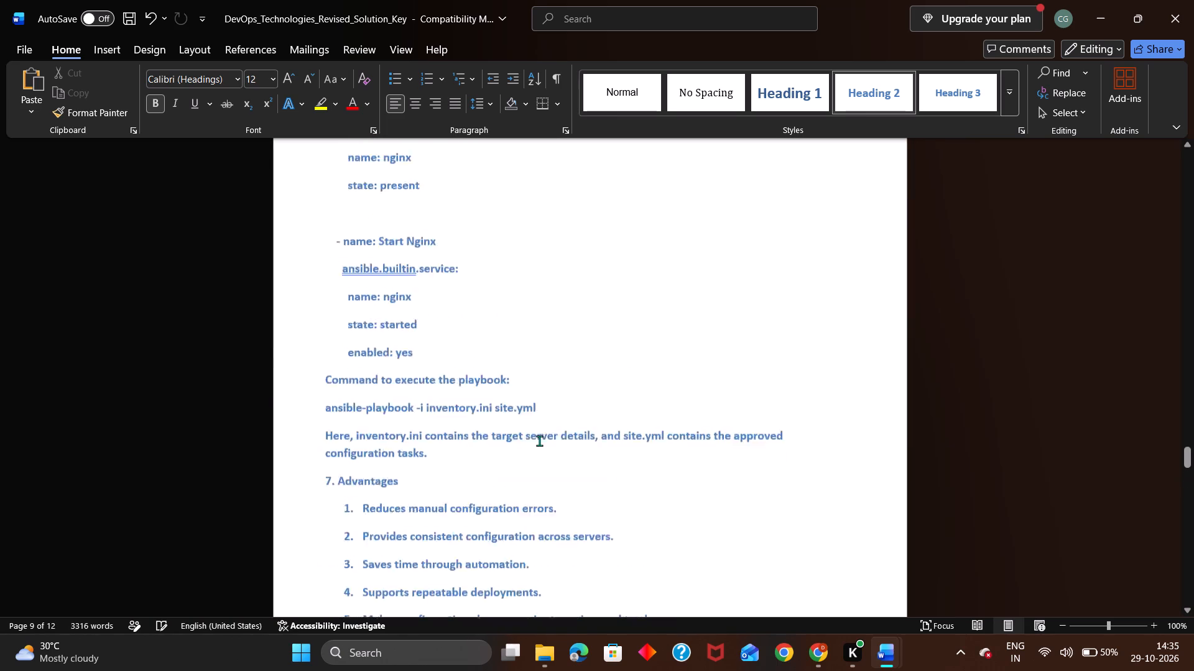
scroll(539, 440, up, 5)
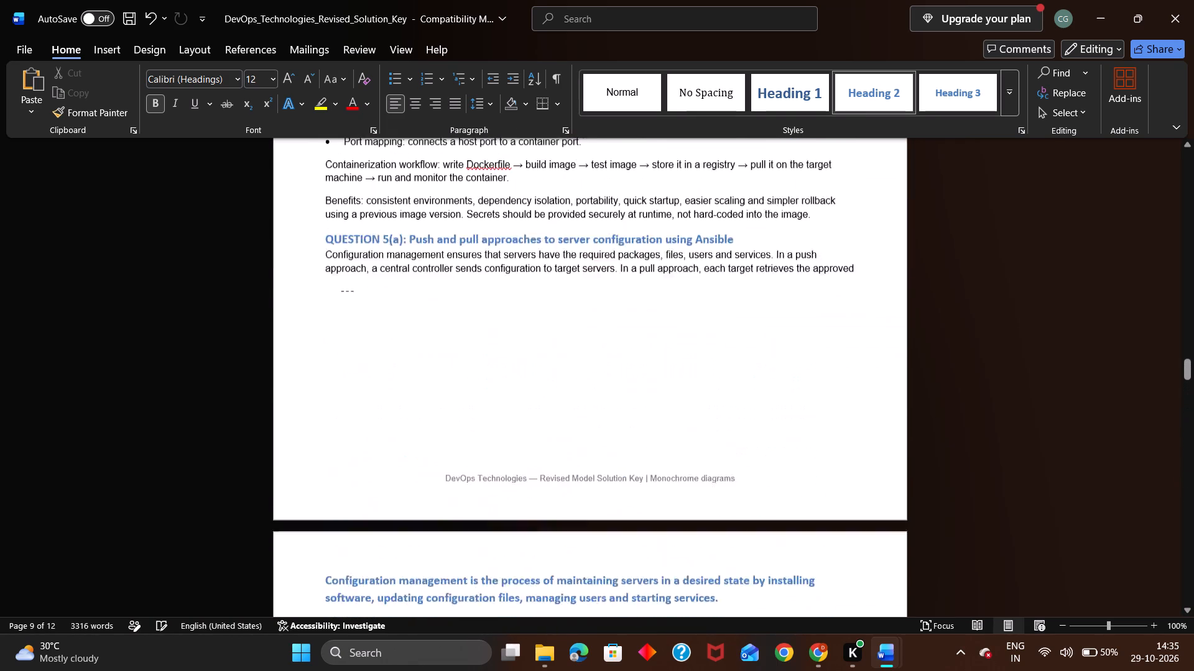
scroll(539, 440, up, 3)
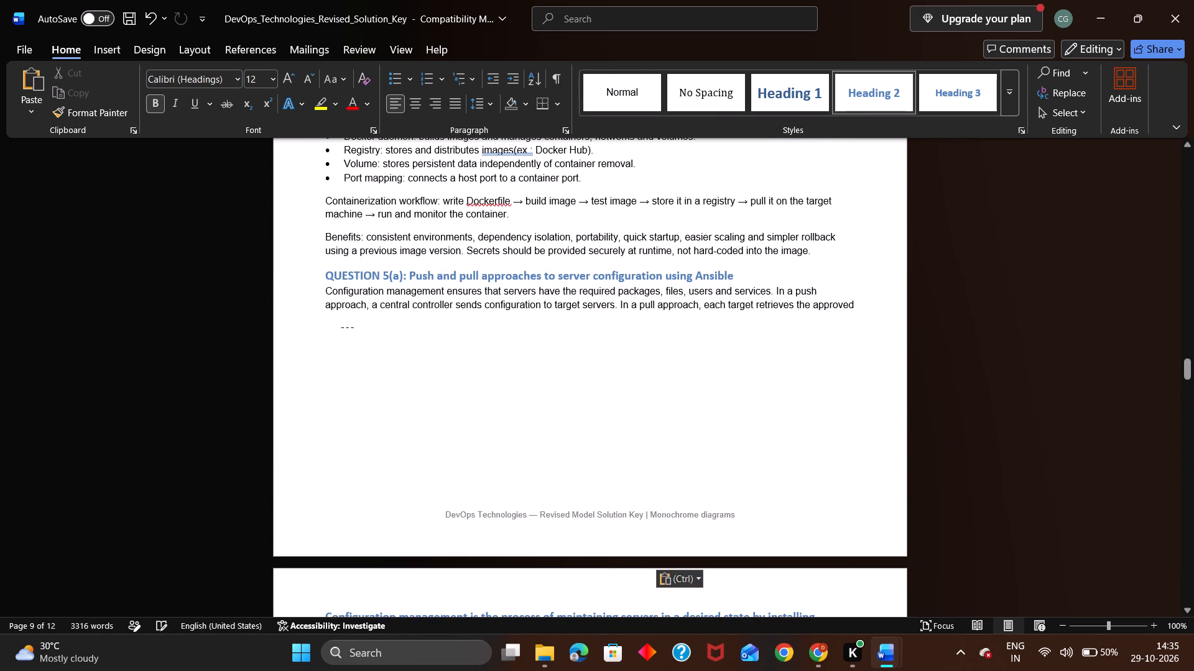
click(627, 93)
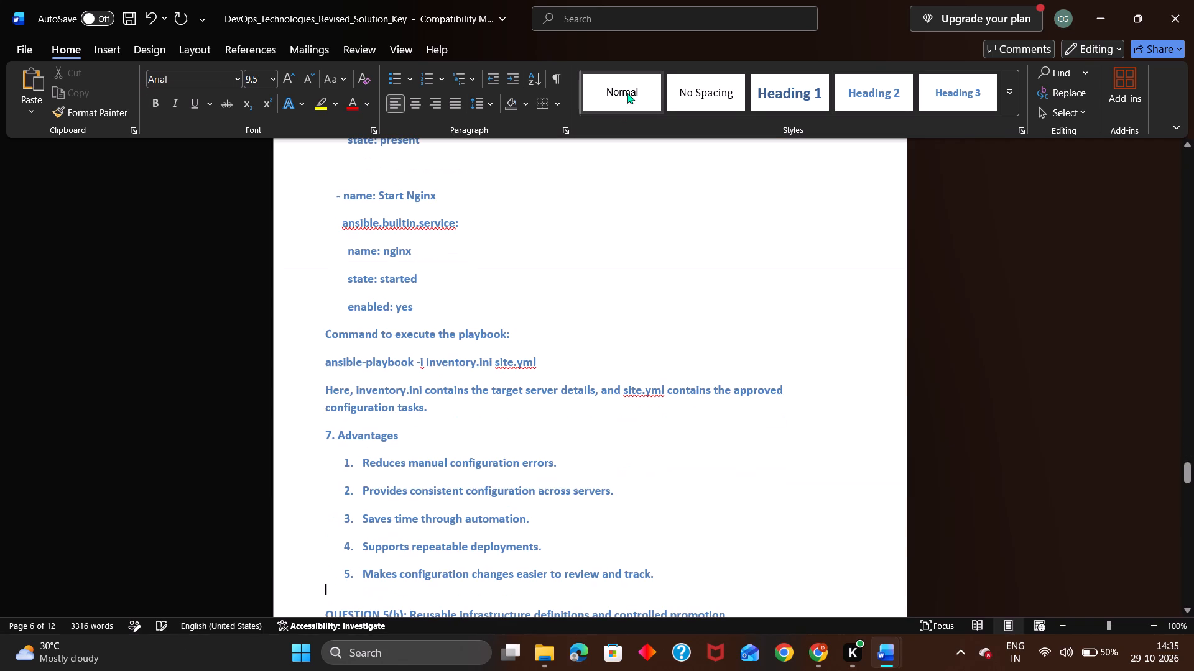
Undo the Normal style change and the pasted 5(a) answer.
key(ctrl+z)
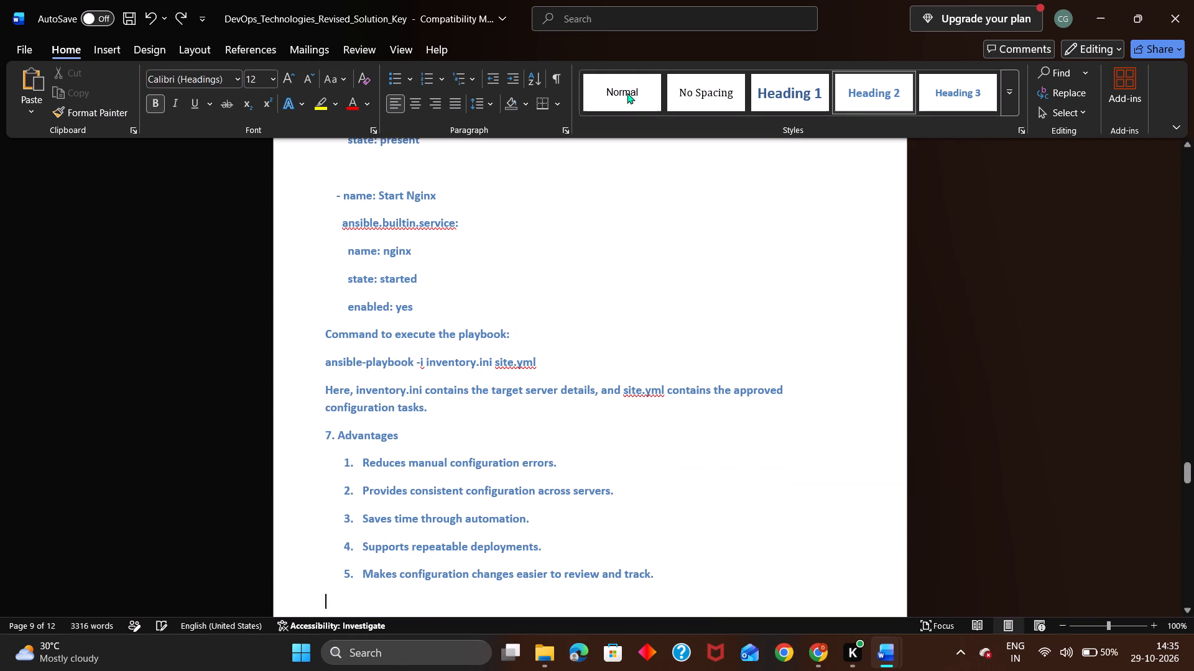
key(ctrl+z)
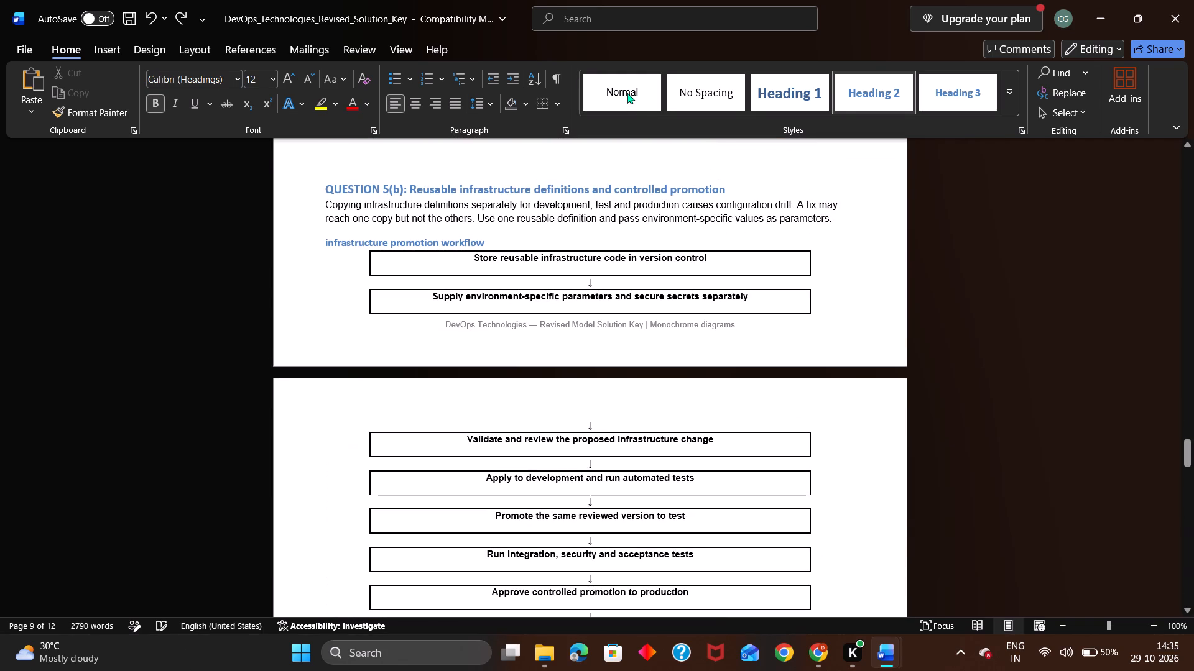
Apply the Normal style to the blank line above Question 5(b) and paste the rewritten 5(a) answer there.
double_click(627, 93)
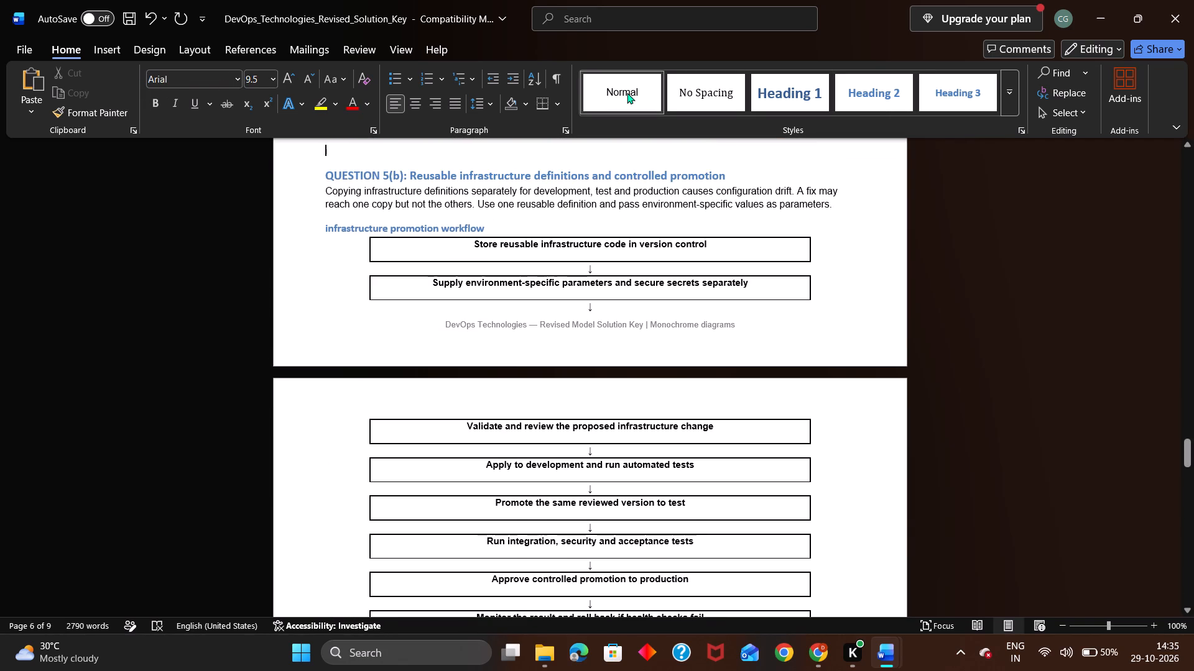
double_click(627, 93)
scroll(614, 223, up, 1)
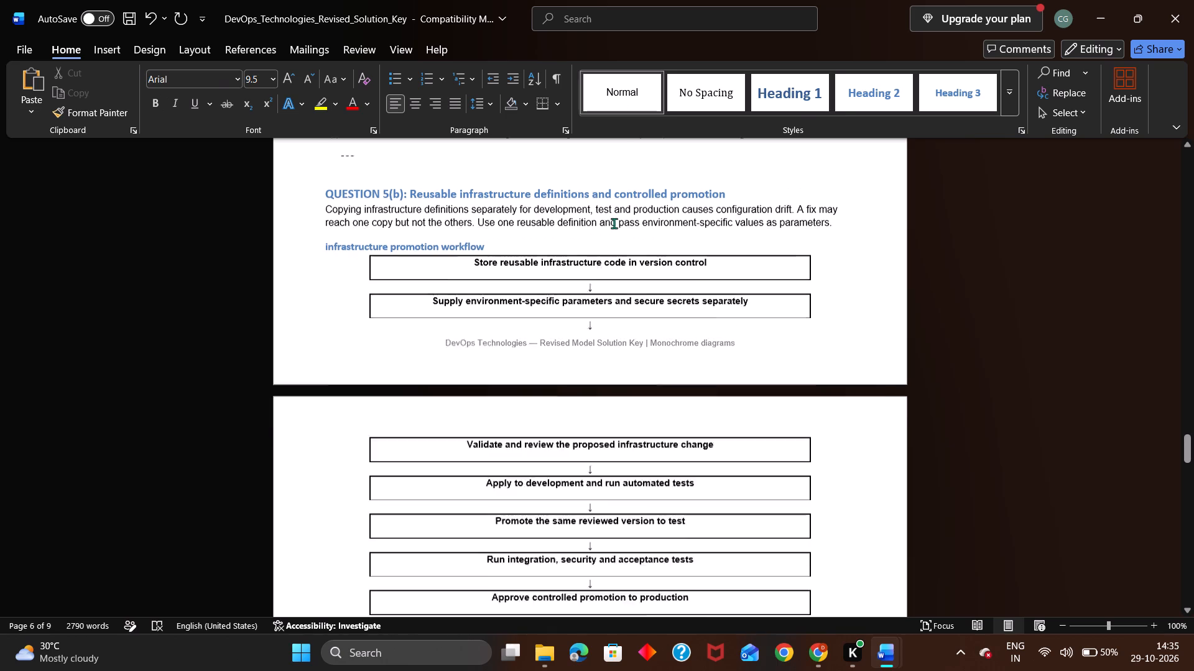
scroll(614, 223, up, 1)
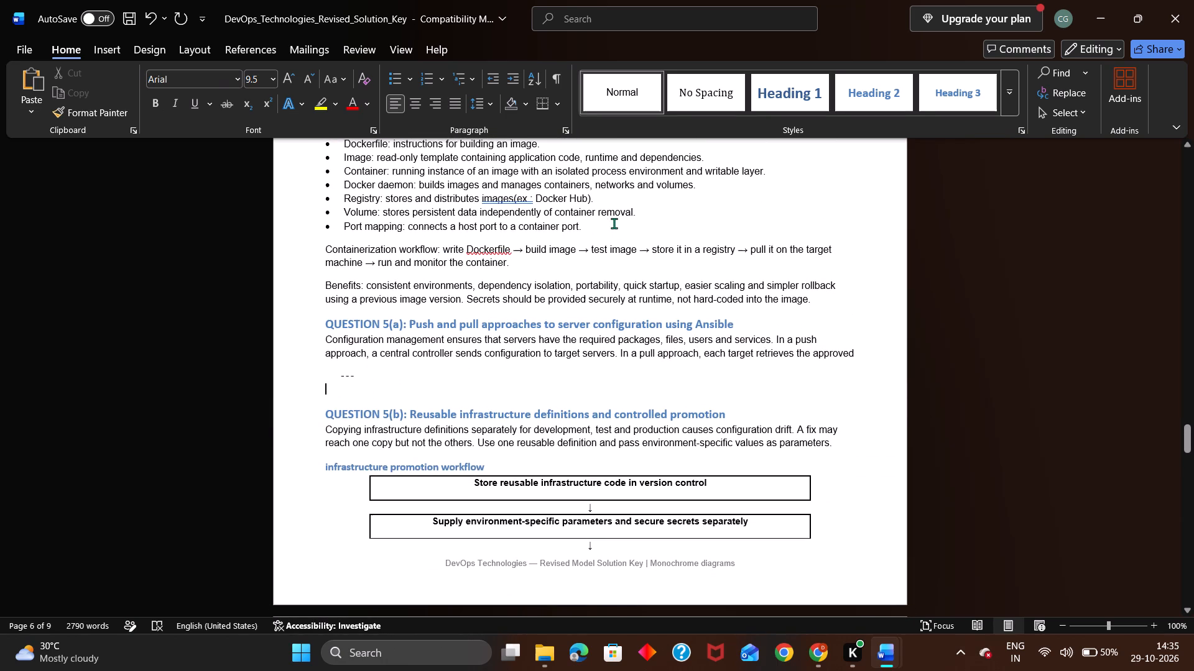
key(ctrl+v)
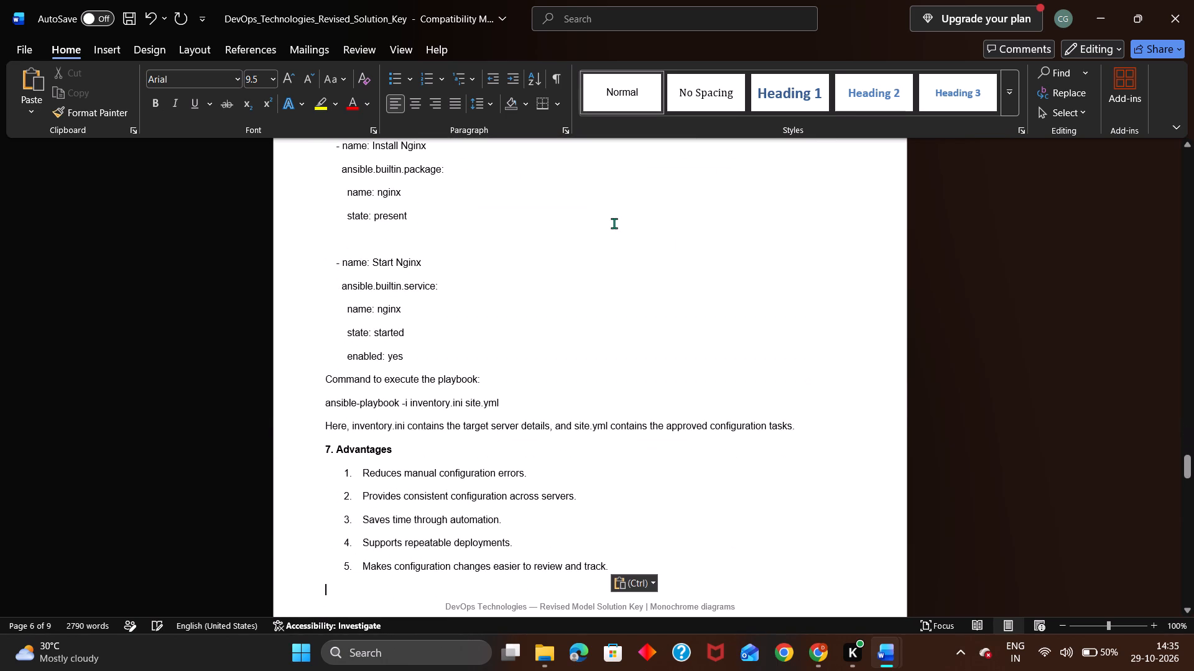
Delete the leftover old introduction and the "---" line between the Question 5(a) heading and the pasted answer.
scroll(560, 337, up, 3)
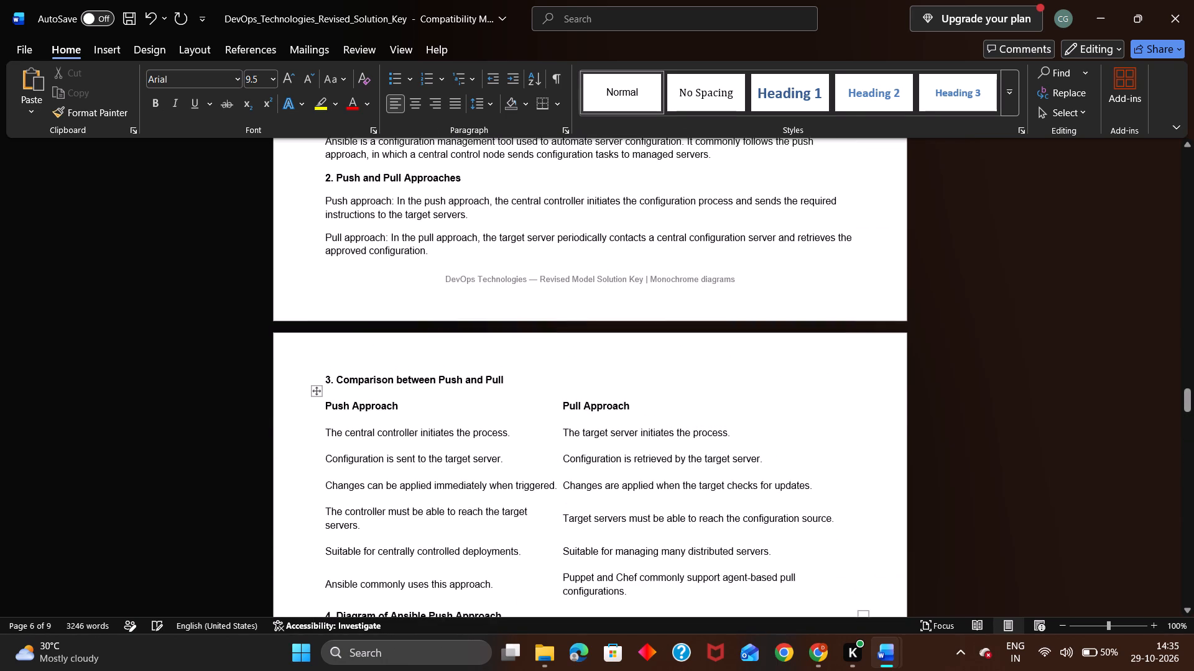
scroll(560, 337, up, 1)
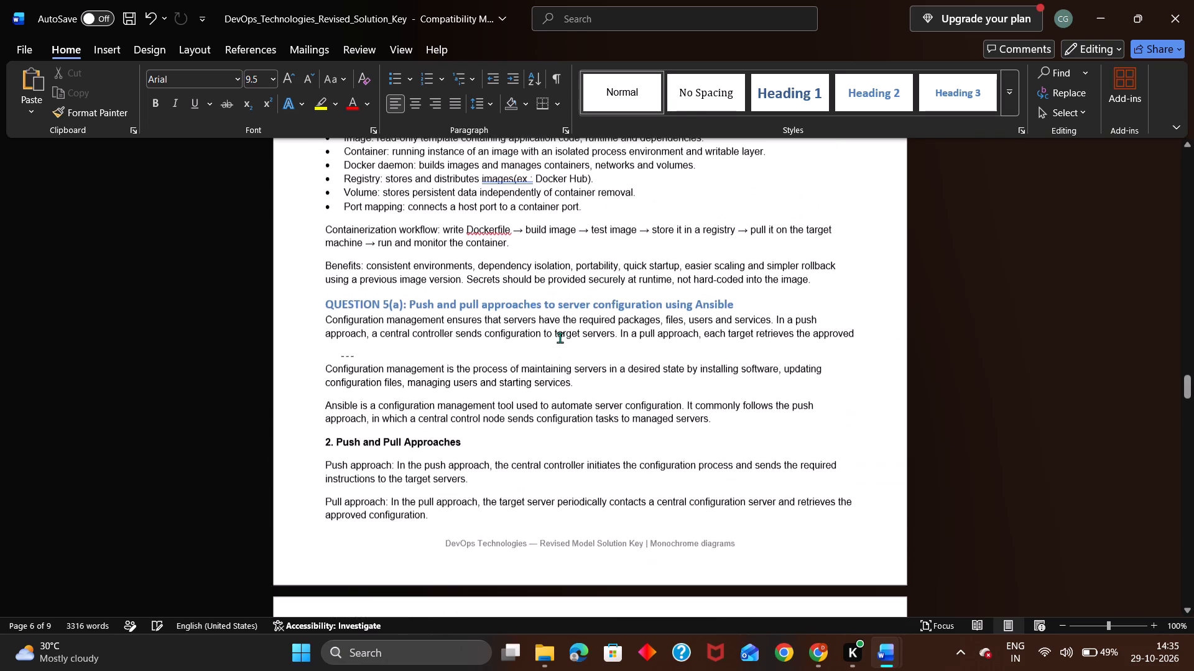
scroll(560, 337, up, 1)
drag(376, 372, 326, 343)
key(BackSpace)
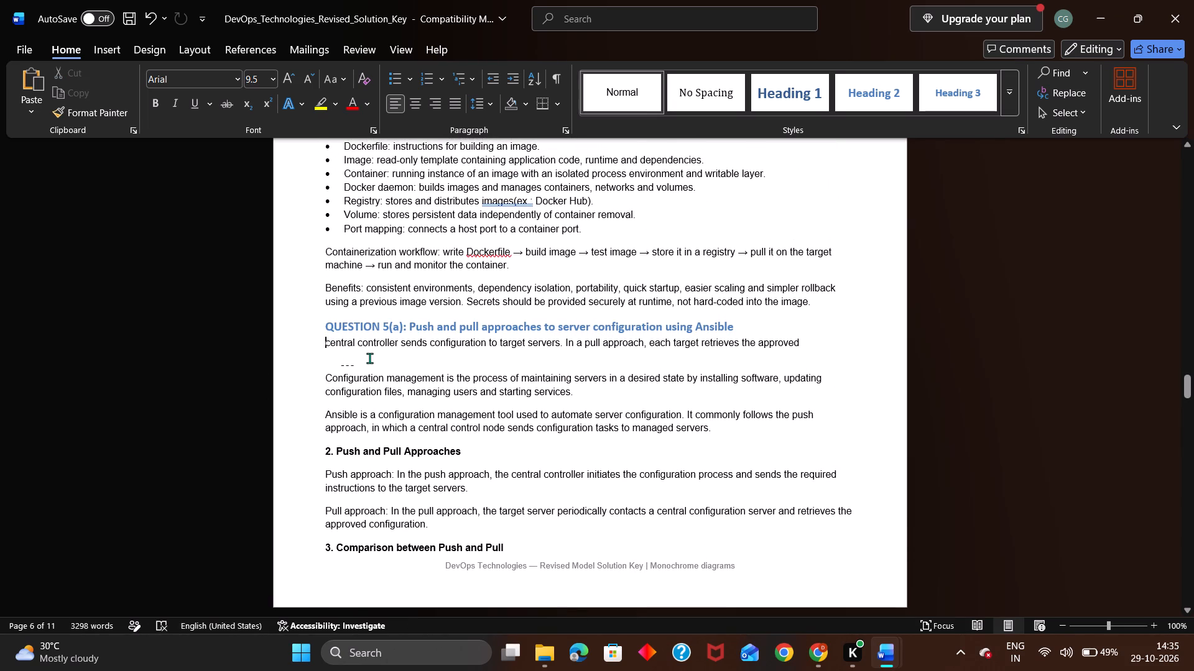
drag(368, 366, 307, 340)
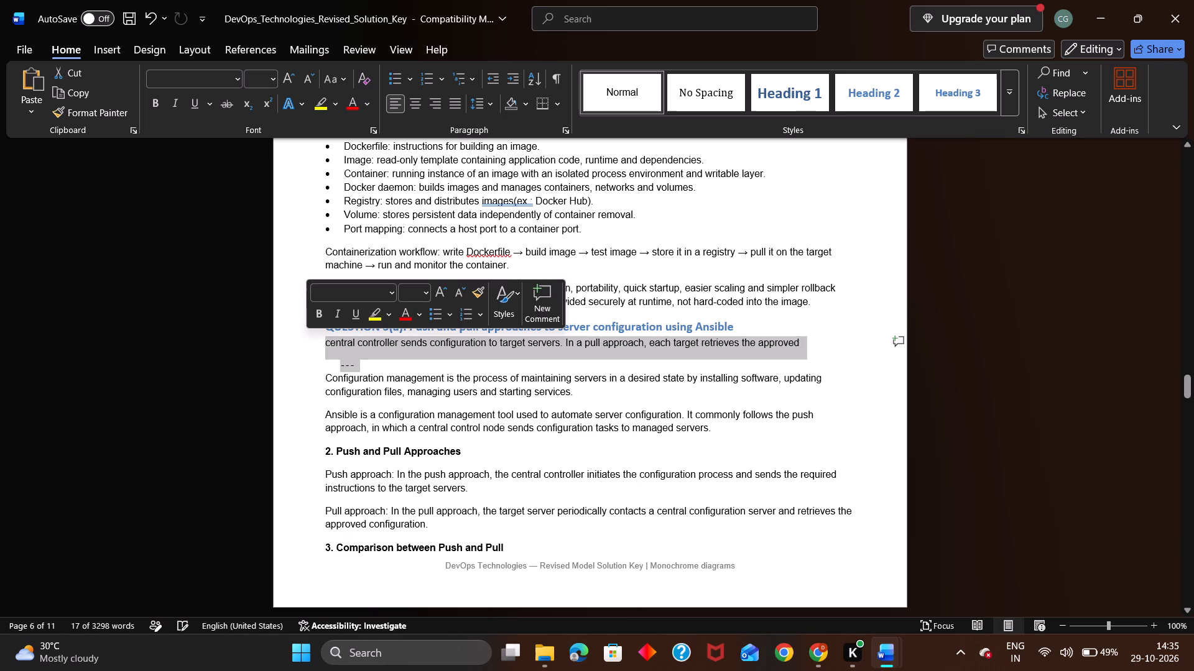
key(BackSpace)
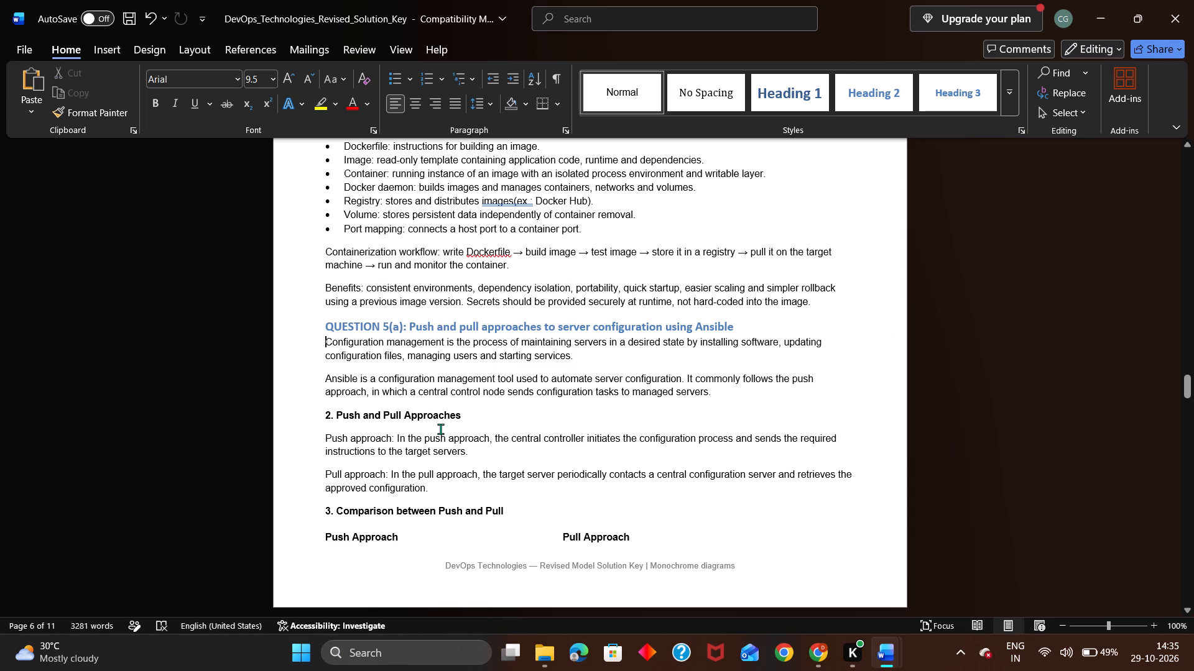
Delete the line "Draw this diagram vertically in the examination." under the "4. Diagram of Ansible Push Approach" heading.
scroll(440, 429, down, 1)
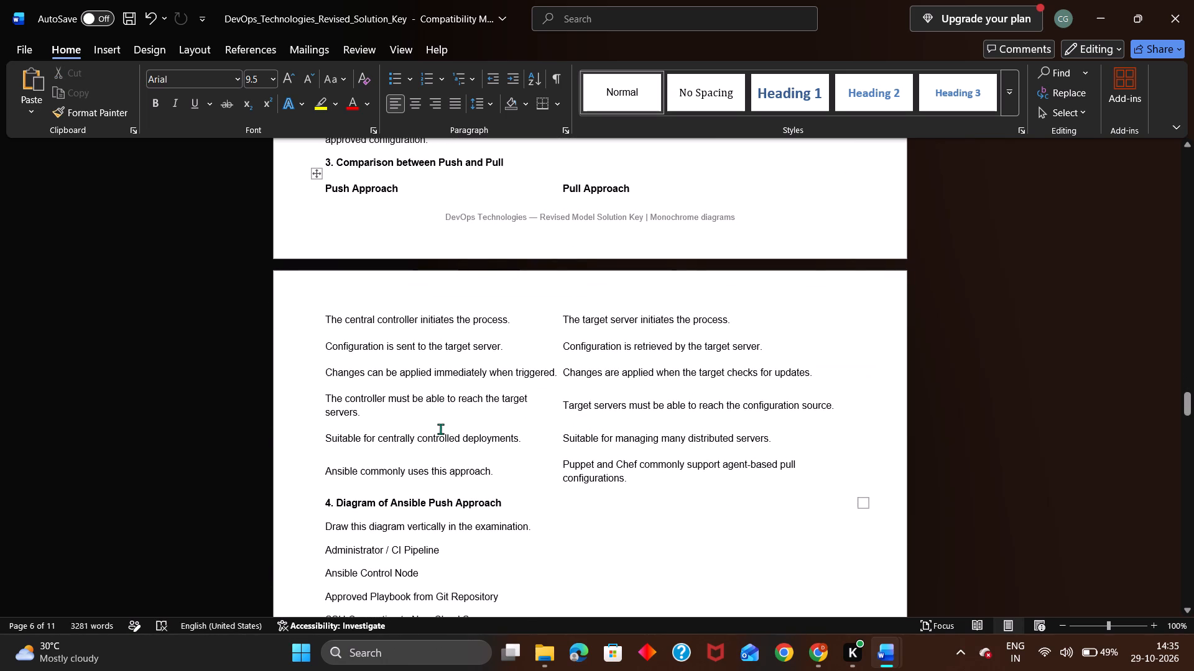
scroll(440, 429, down, 1)
scroll(440, 429, up, 1)
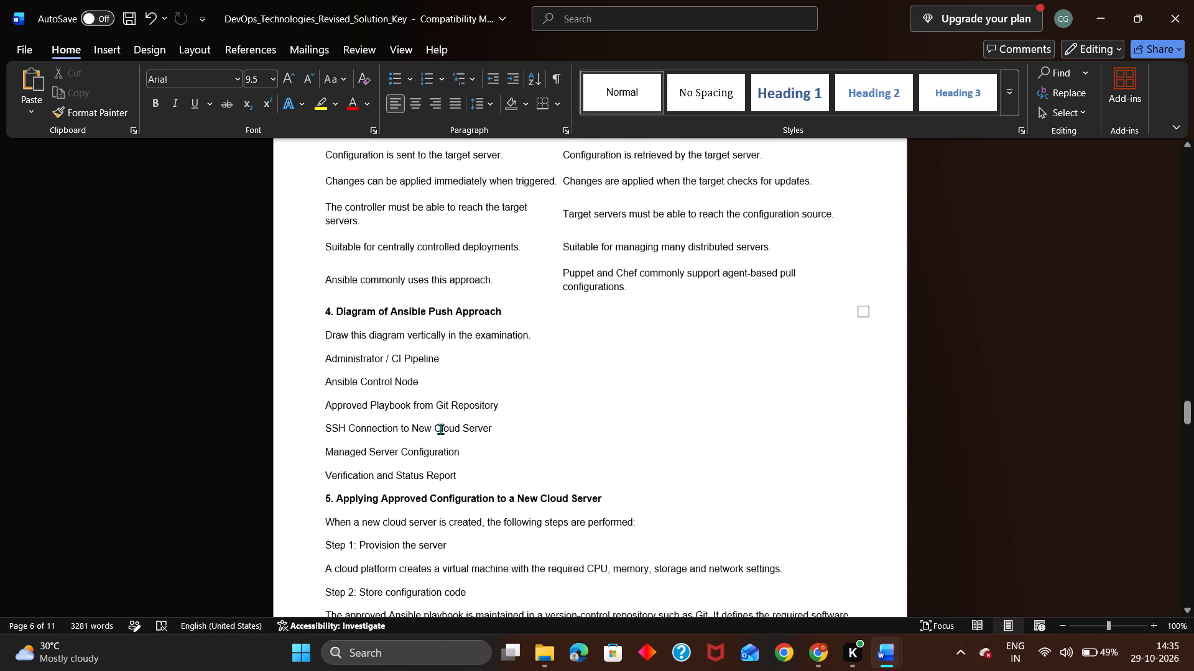
scroll(440, 429, up, 2)
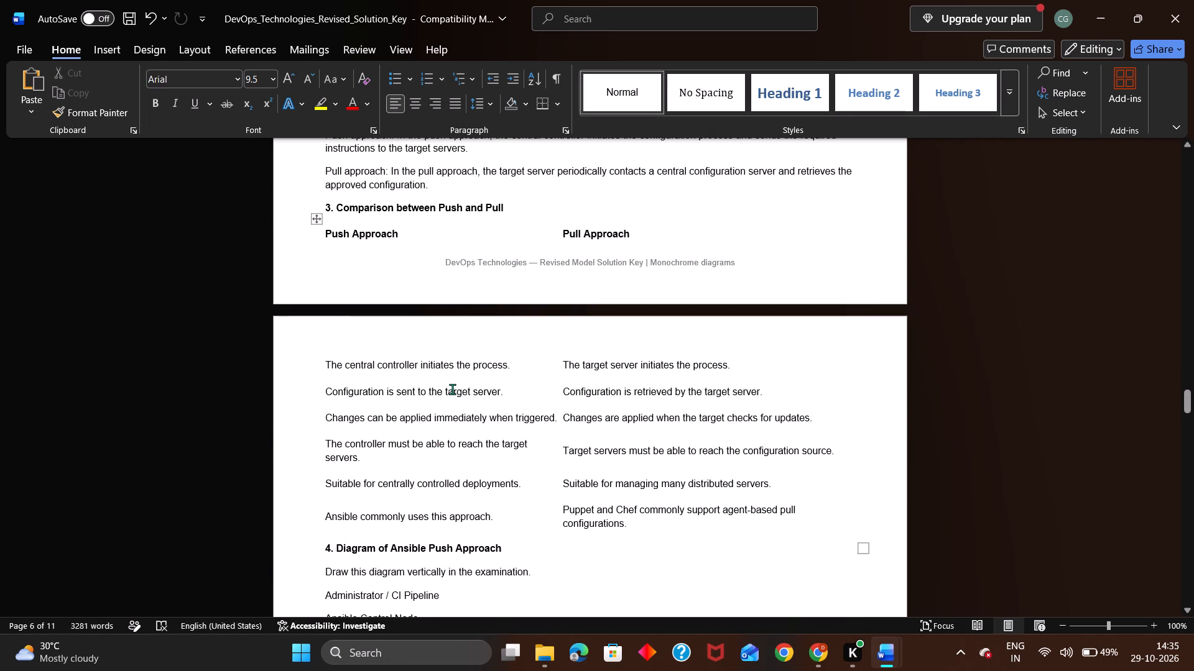
scroll(452, 389, down, 1)
scroll(503, 395, down, 1)
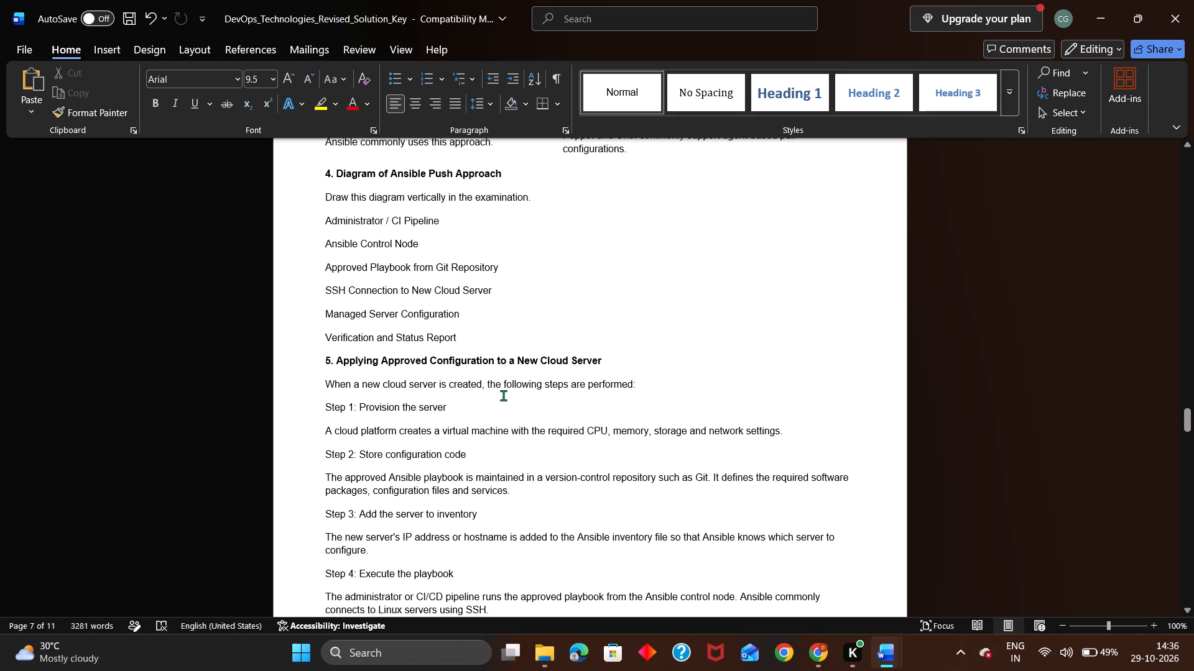
drag(535, 197, 334, 196)
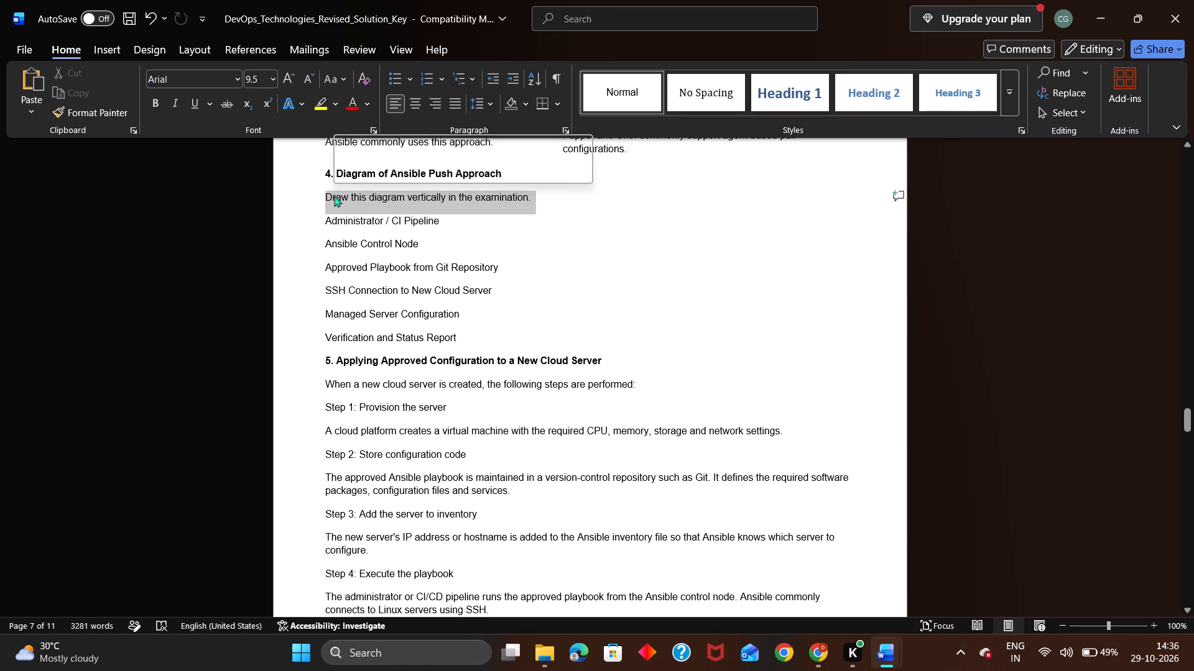
key(BackSpace)
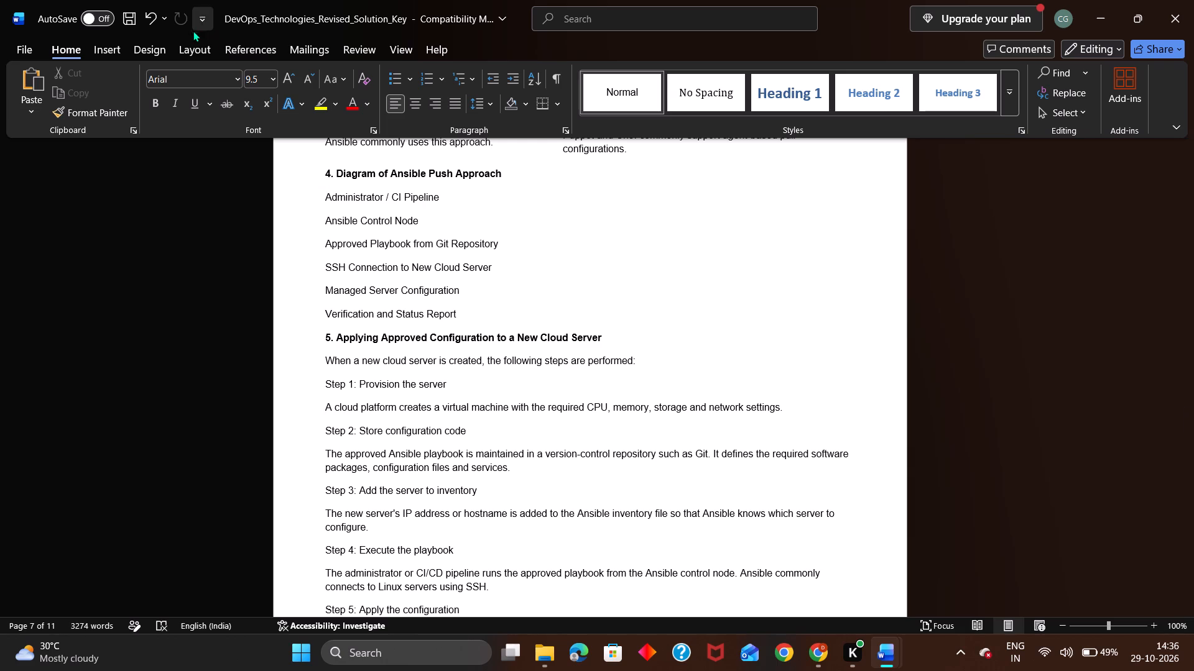
Draw a rectangle about 4.13 cm wide and 0.55 cm high over "Administrator / CI Pipeline", styled with a black outline and white fill.
click(114, 47)
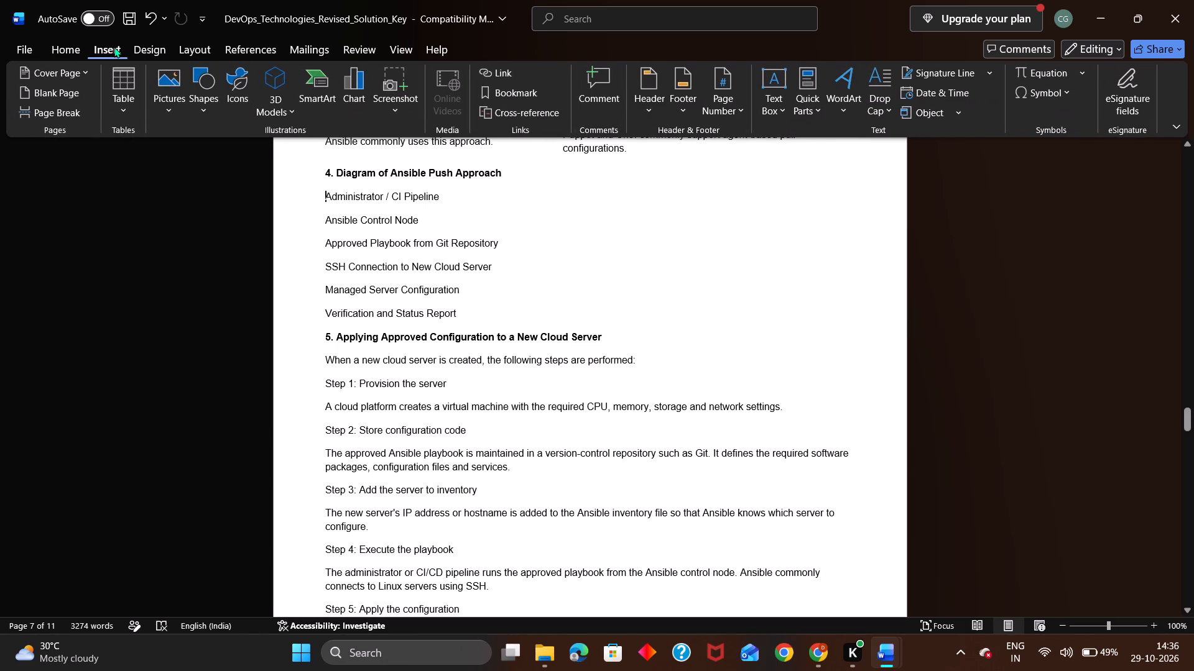
click(201, 117)
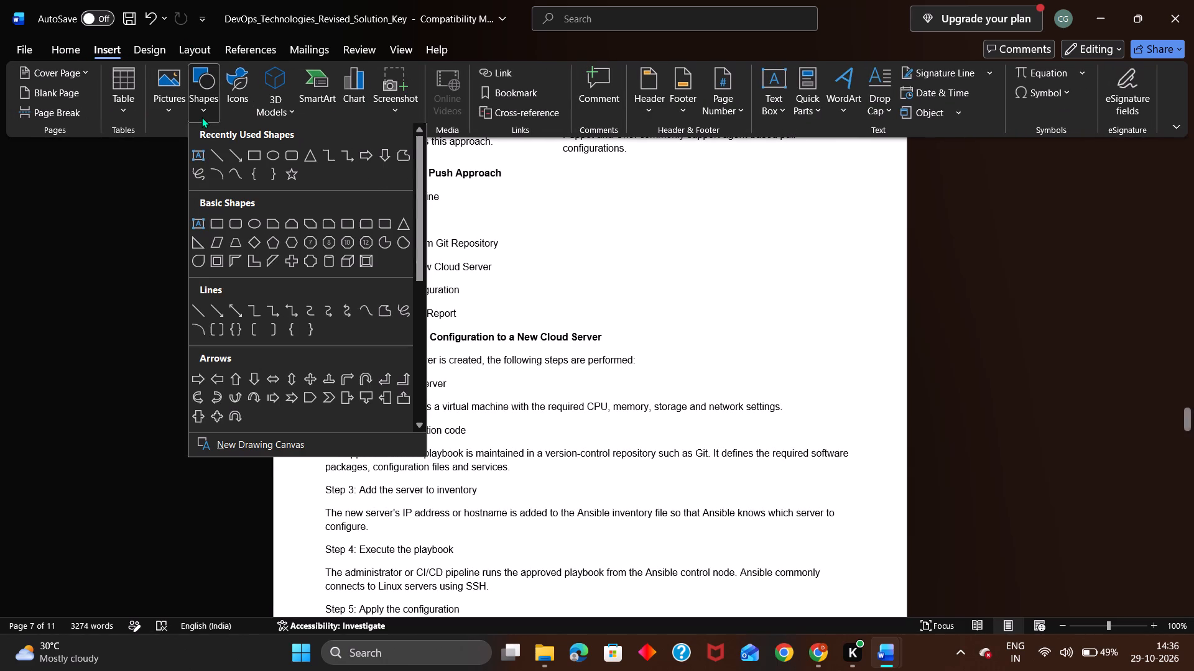
click(251, 162)
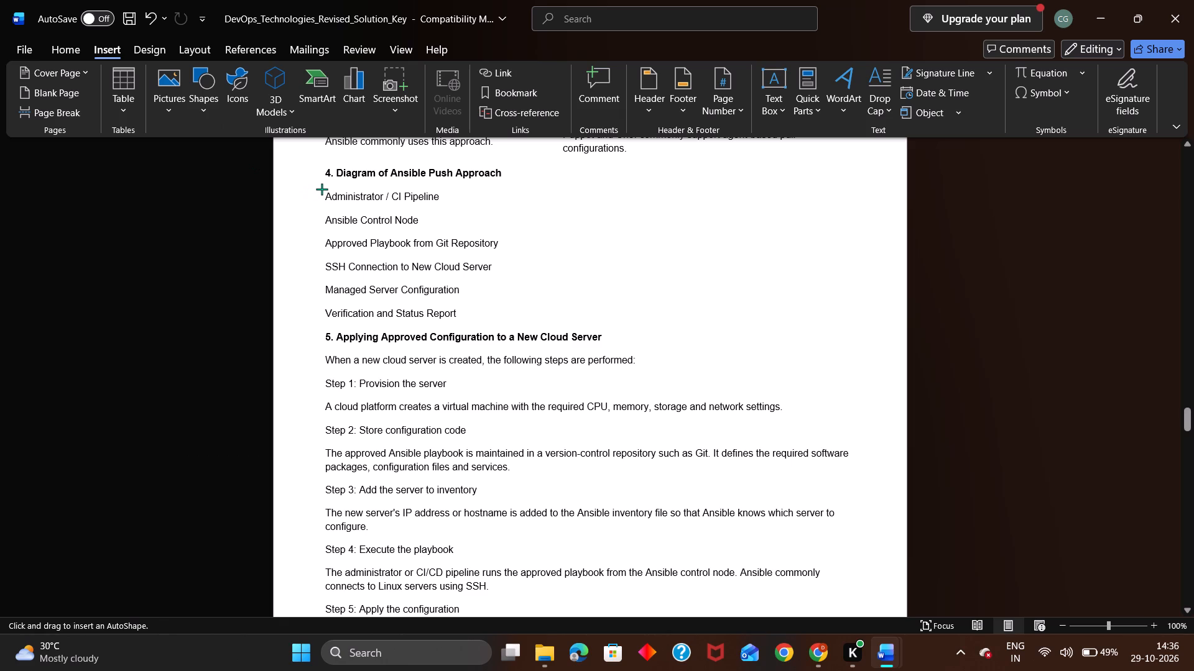
drag(322, 189, 442, 206)
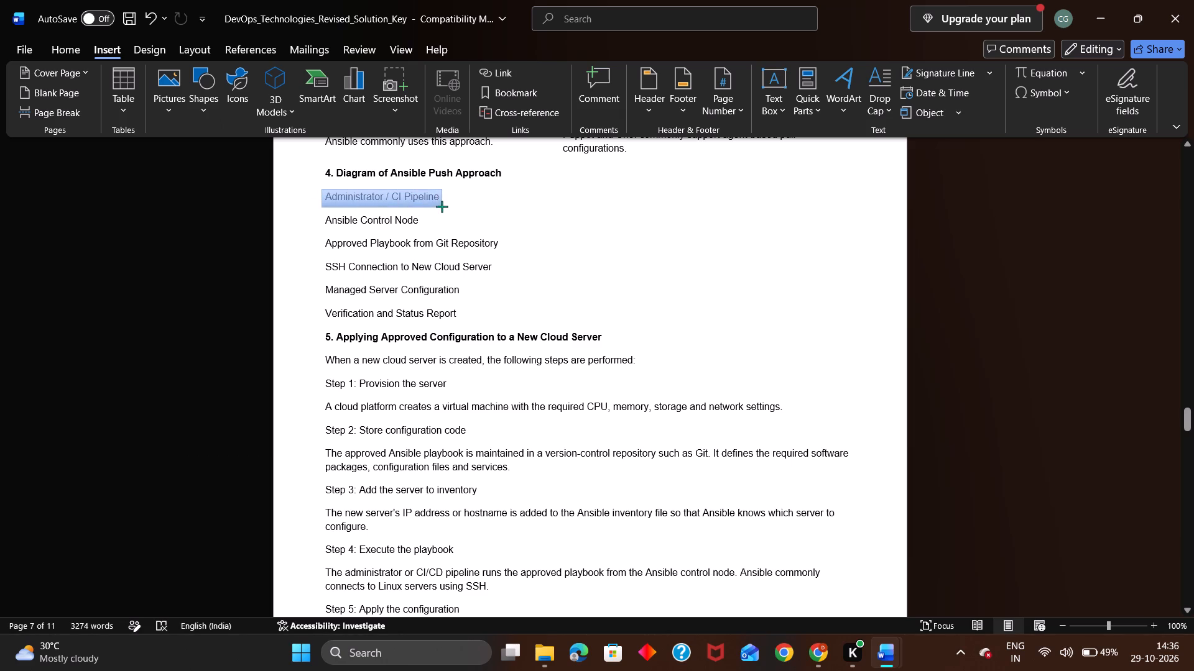
drag(442, 206, 443, 205)
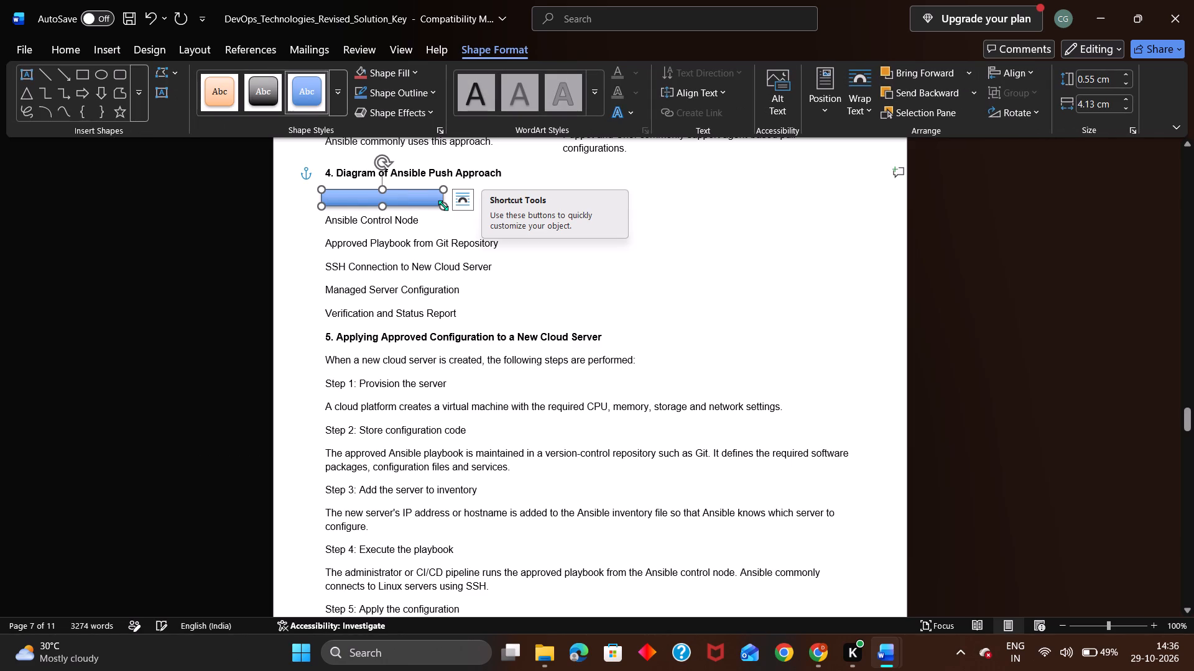
click(264, 94)
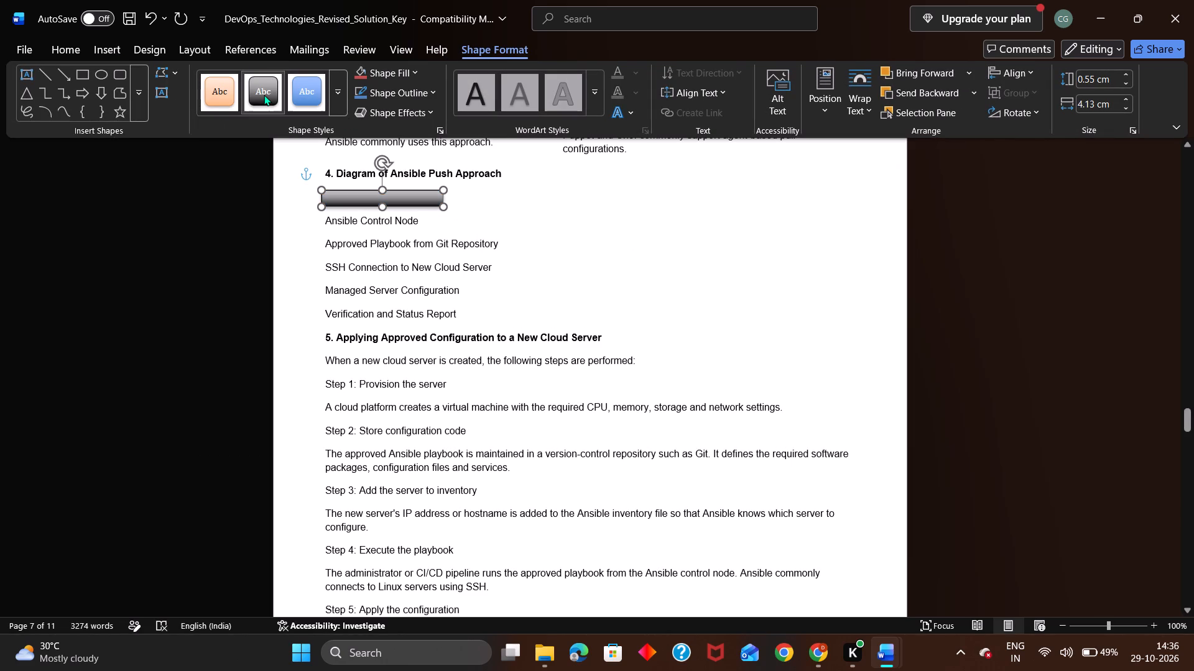
click(338, 101)
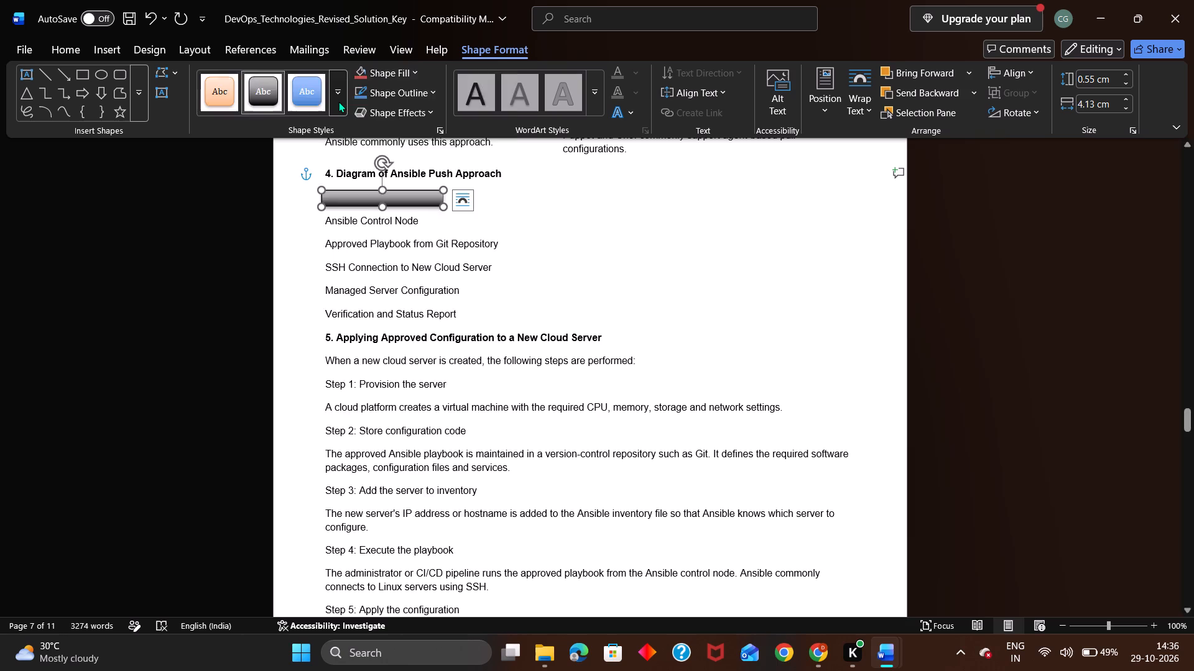
click(226, 135)
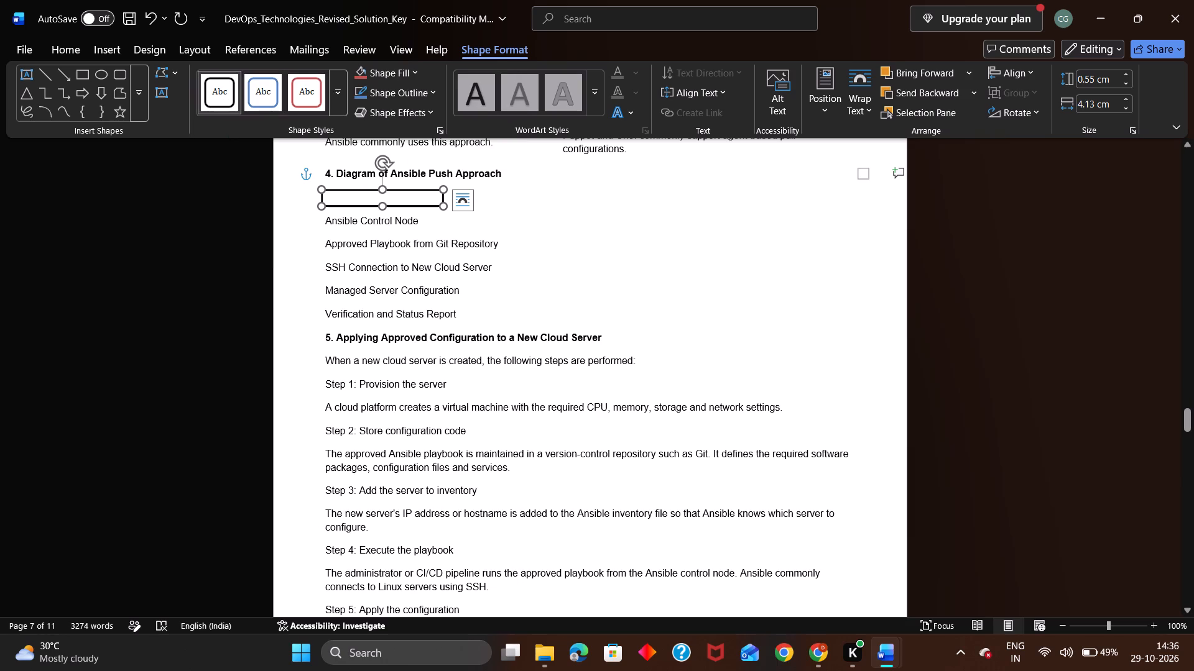
Move the rectangle off the text to the middle of the page, just below the level of the diagram heading.
drag(376, 196, 550, 186)
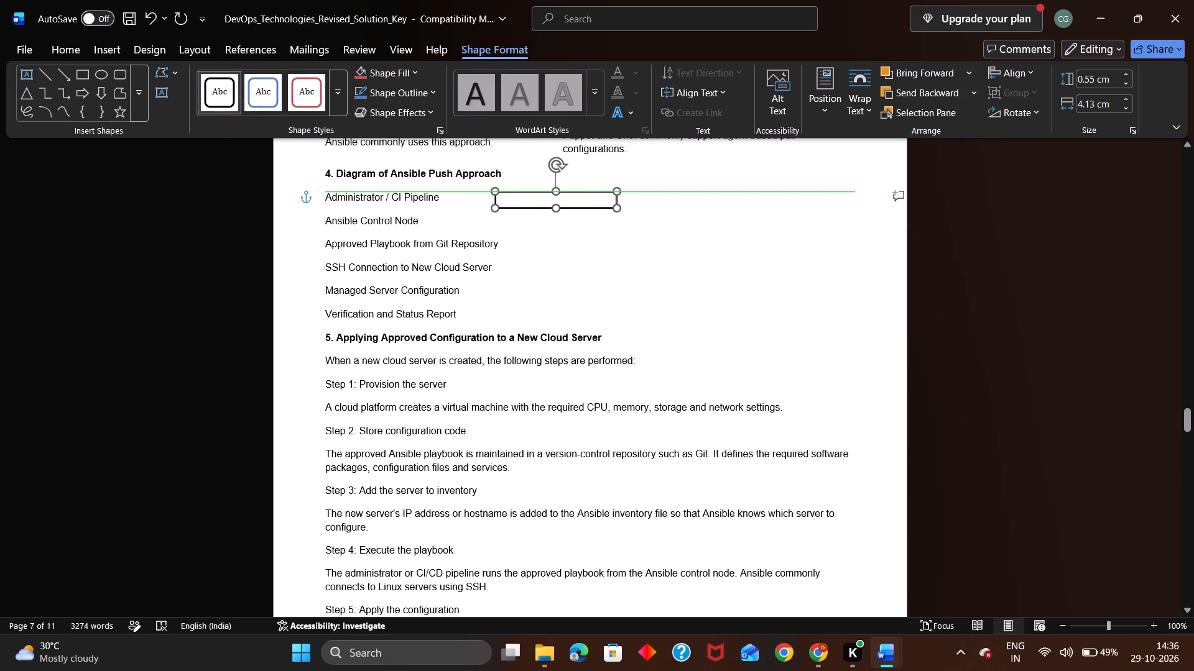
drag(550, 186, 581, 179)
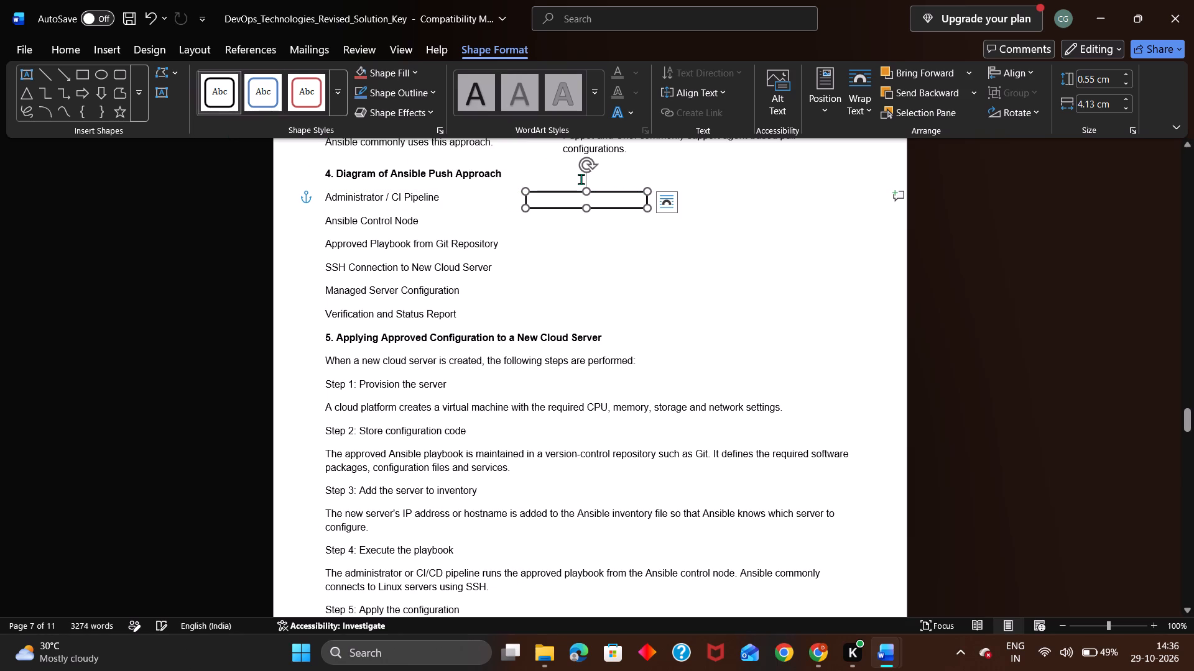
drag(604, 199, 604, 196)
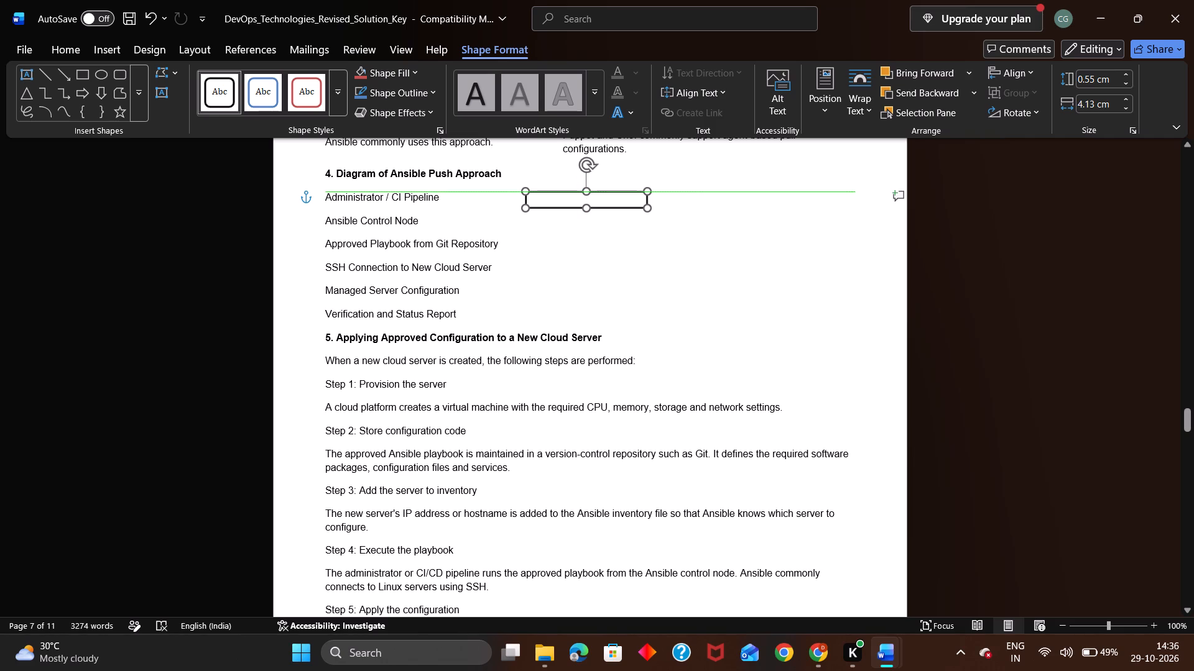
drag(604, 196, 602, 189)
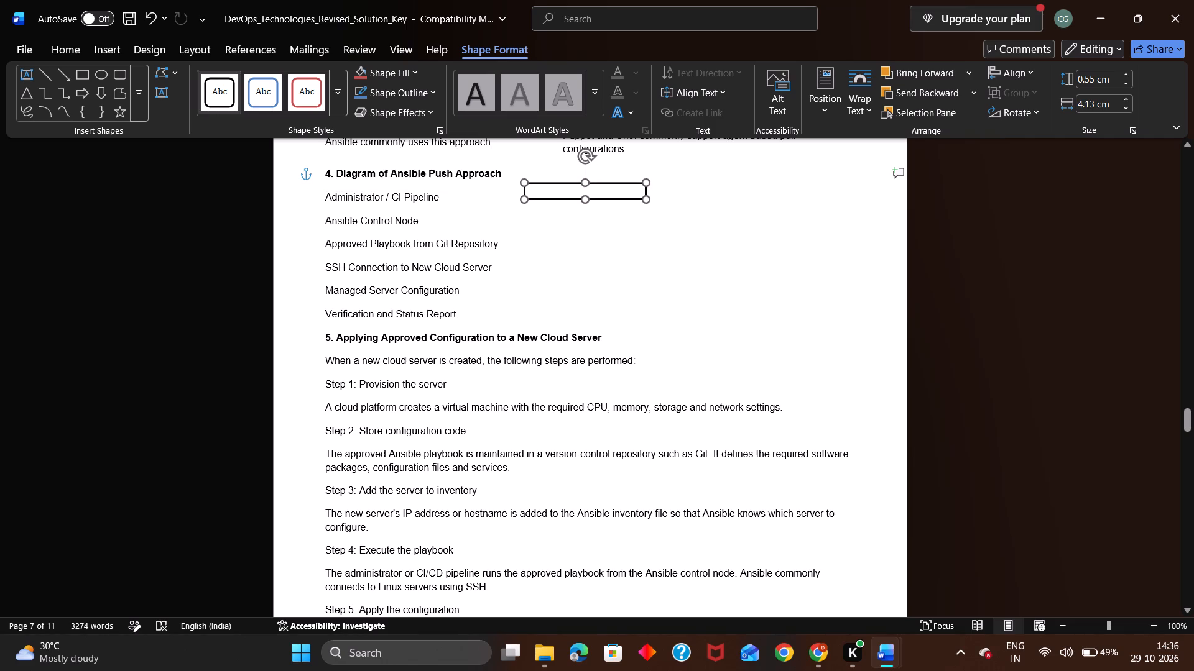
drag(602, 189, 602, 189)
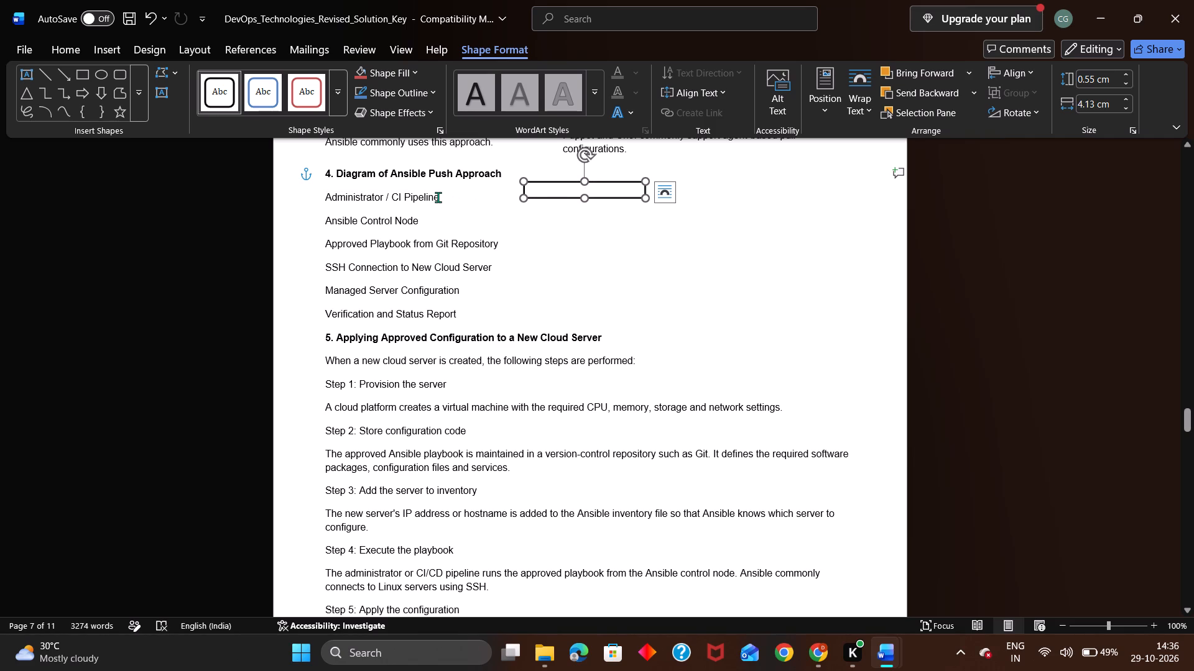
Move the "Administrator / CI Pipeline" line's text into the rectangle and enlarge the box to about 0.68 cm high.
drag(438, 197, 336, 194)
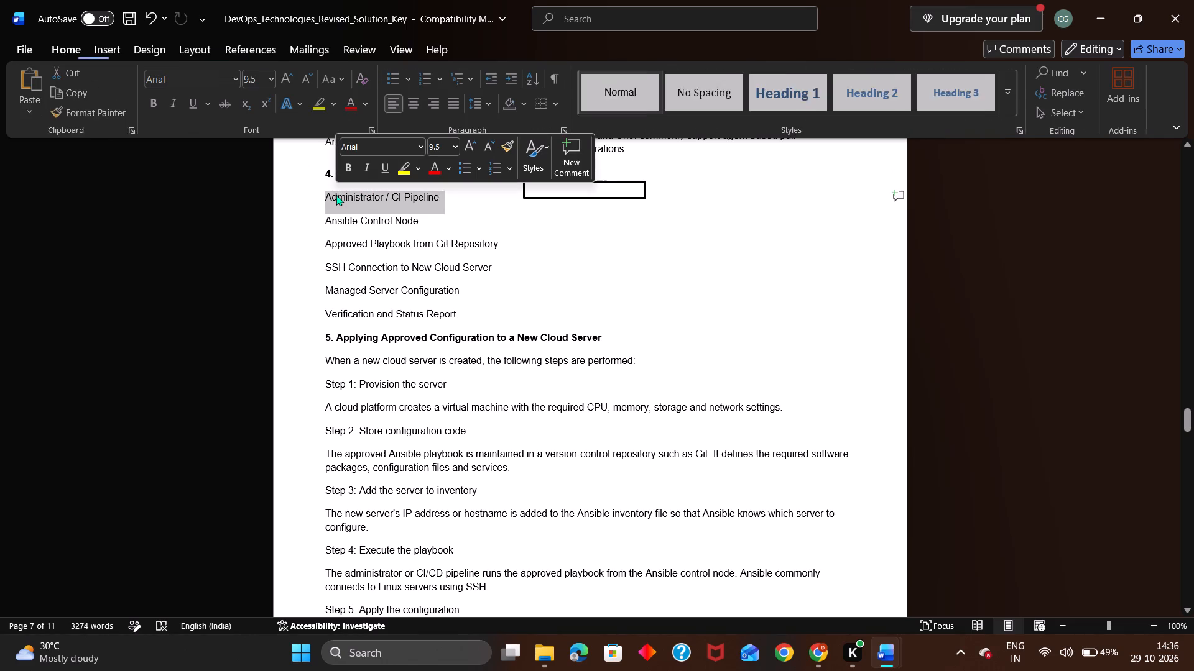
key(ctrl+x)
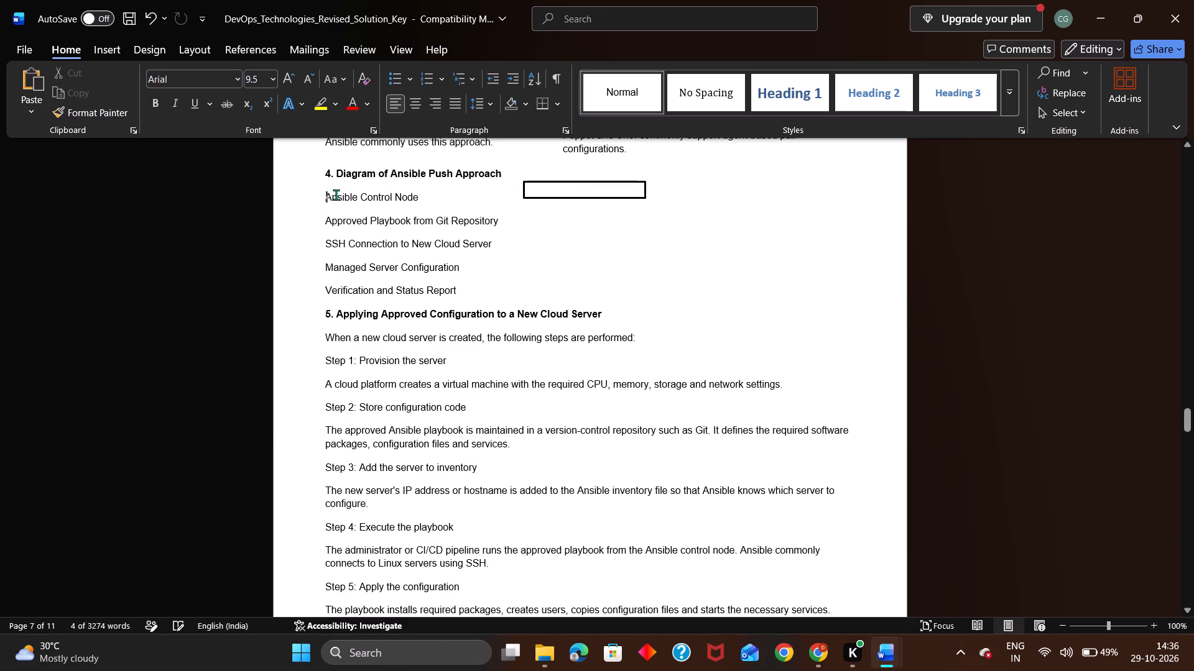
triple_click(569, 189)
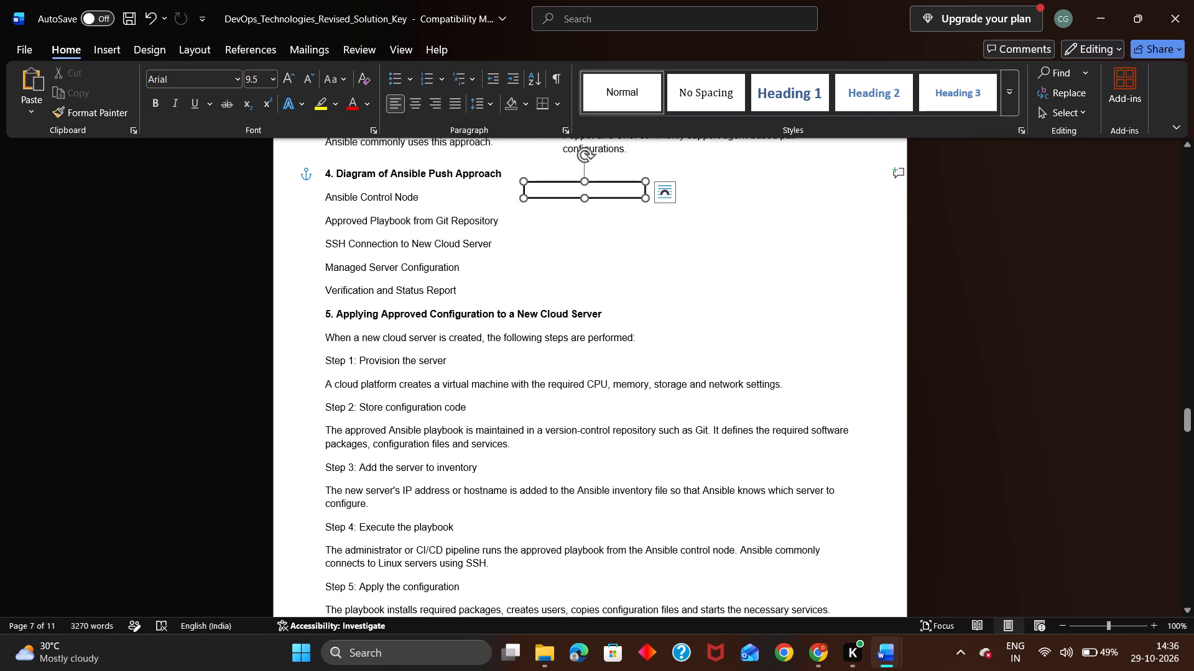
click(670, 189)
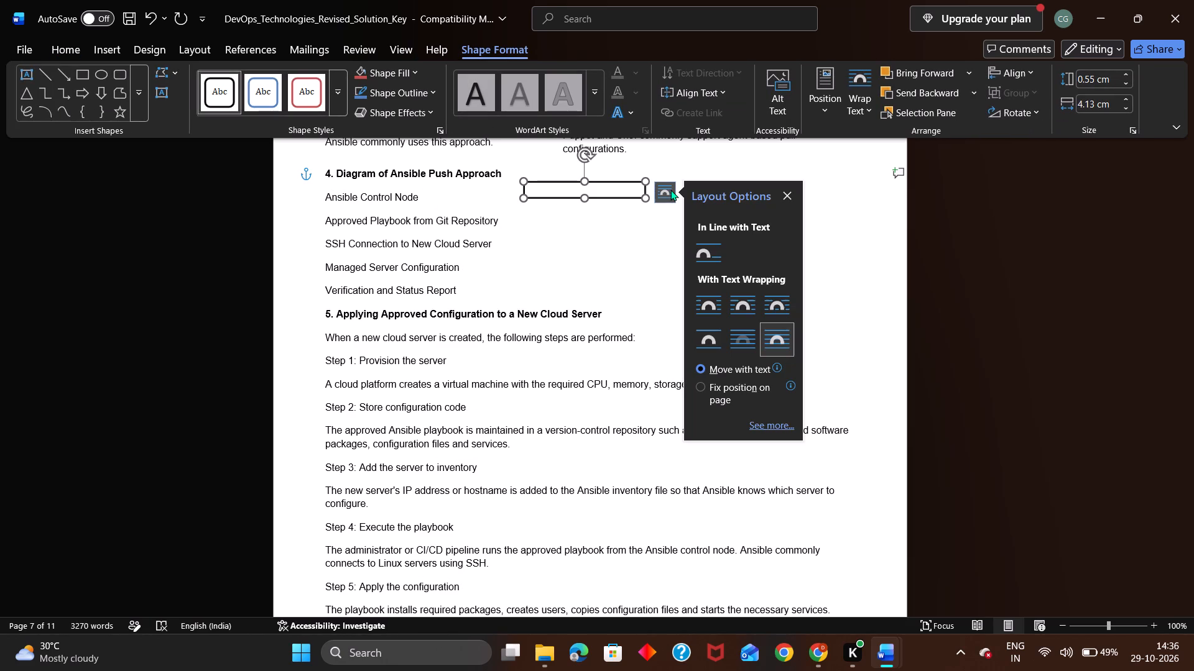
scroll(733, 336, down, 2)
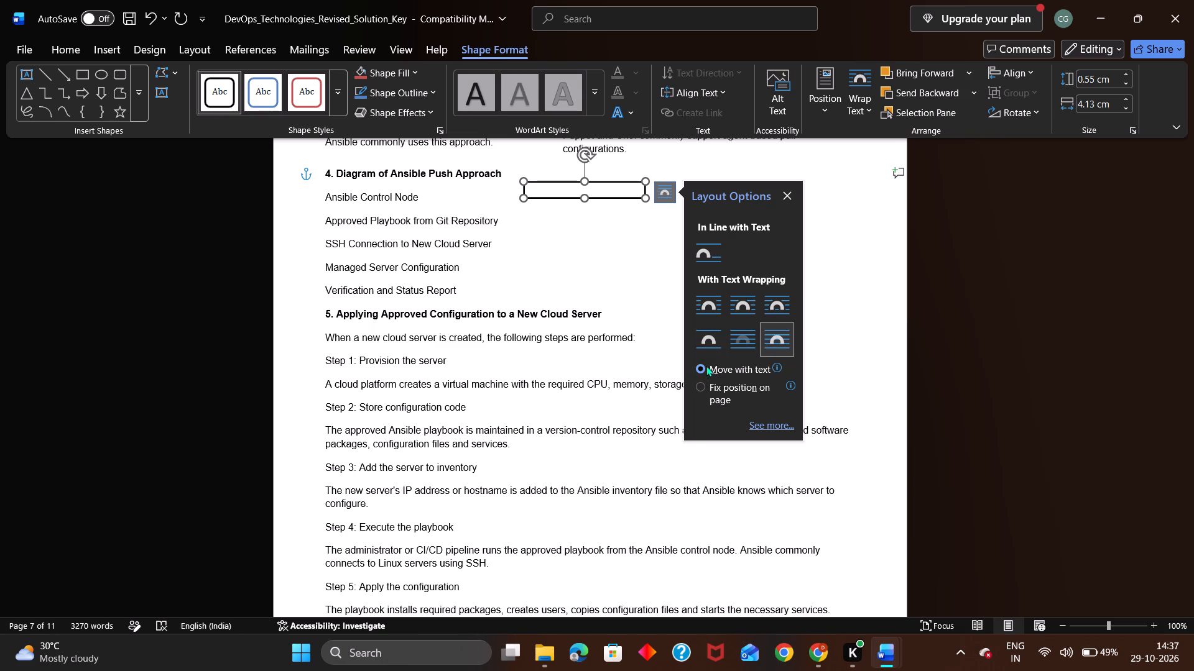
triple_click(574, 189)
double_click(574, 189)
key(ctrl+v)
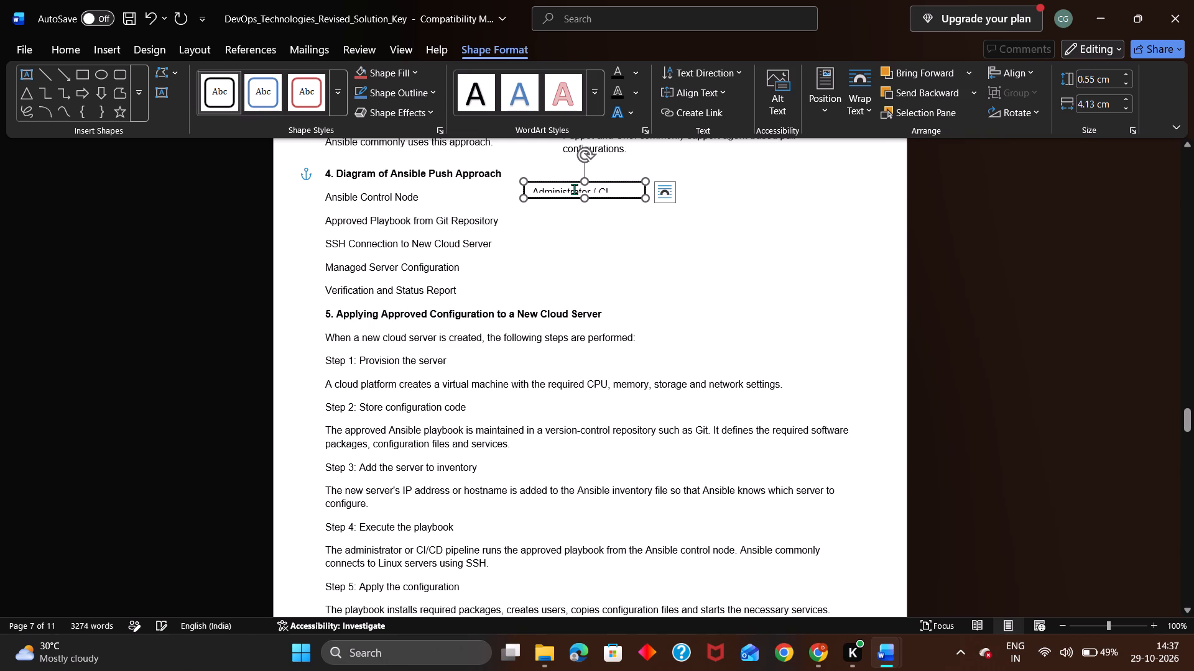
click(585, 199)
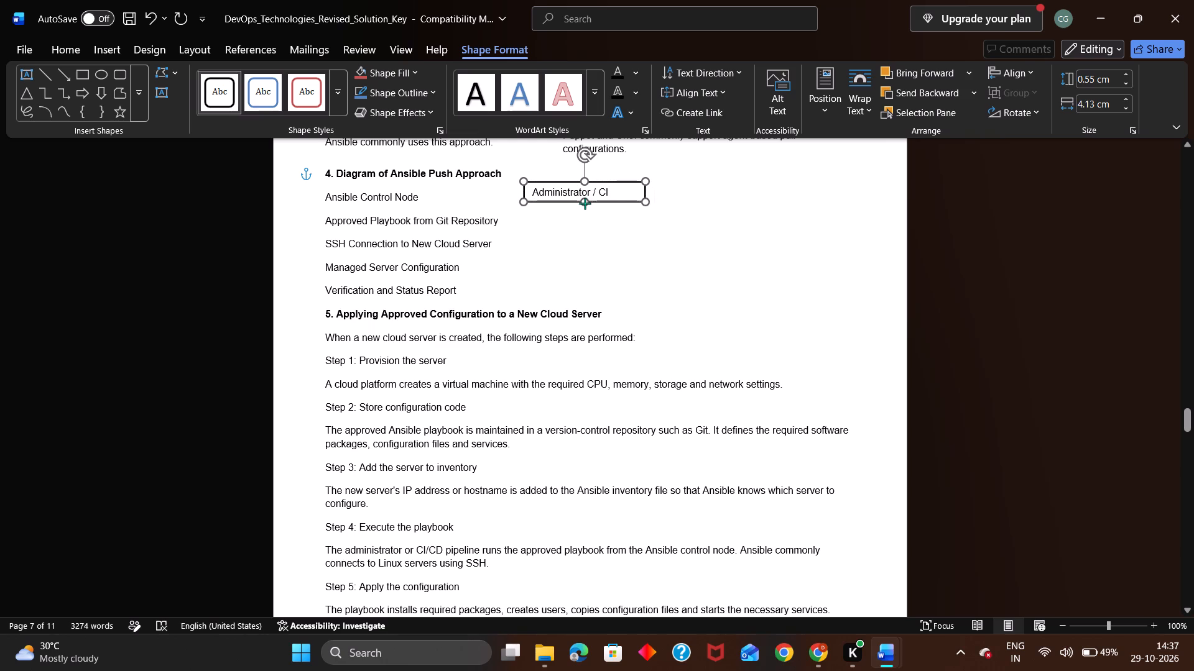
Insert 15 blank lines above "Ansible Control Node" to make room for the diagram, and dismiss the accessibility tip.
click(325, 196)
key(Return)
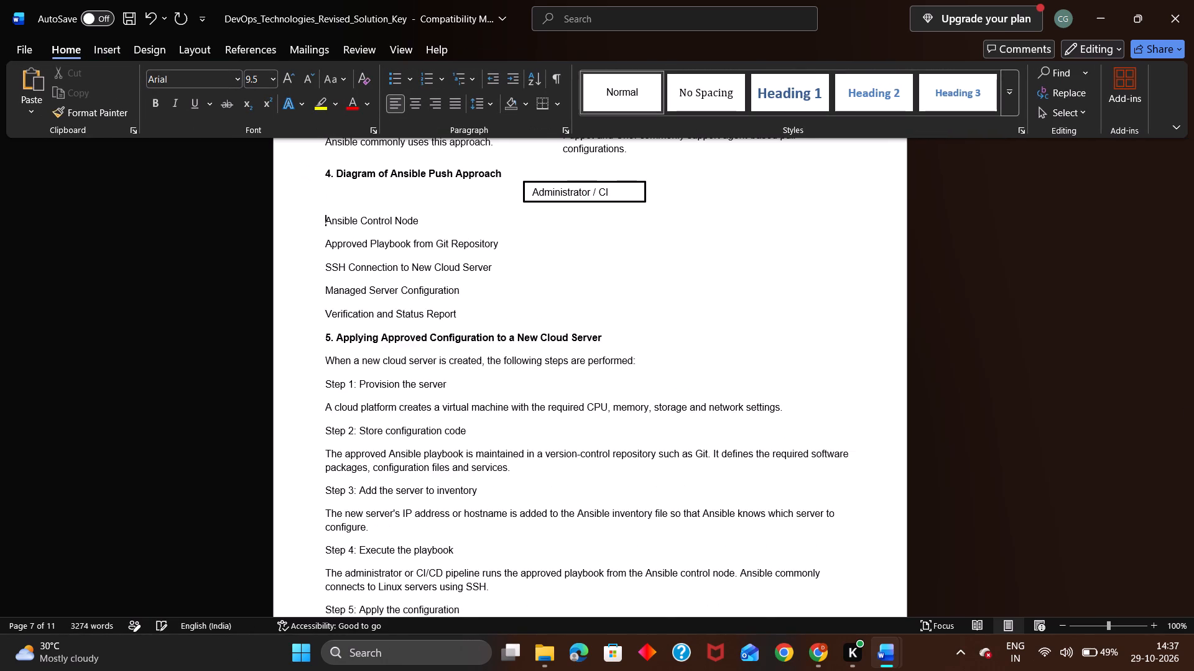
key(Return)
key(Return)
key(Return)
key(Return)
key(Return)
key(Return)
key(Return)
key(Return)
key(Return)
key(Return)
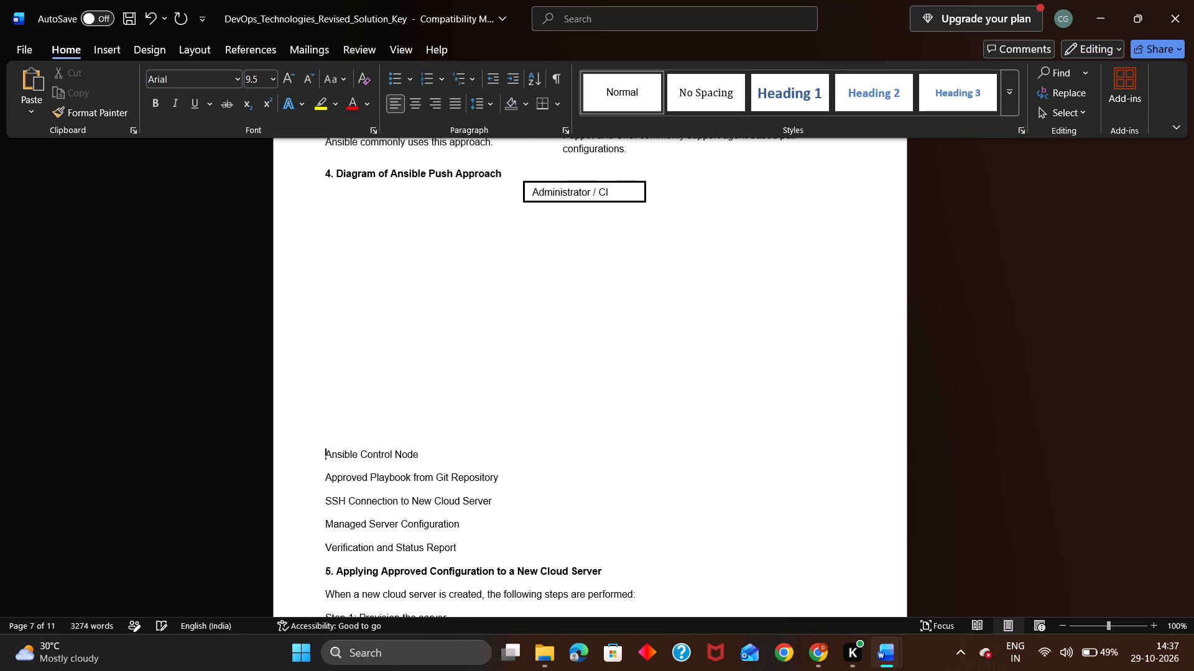
key(Return)
key(Return)
key(Return)
key(Return)
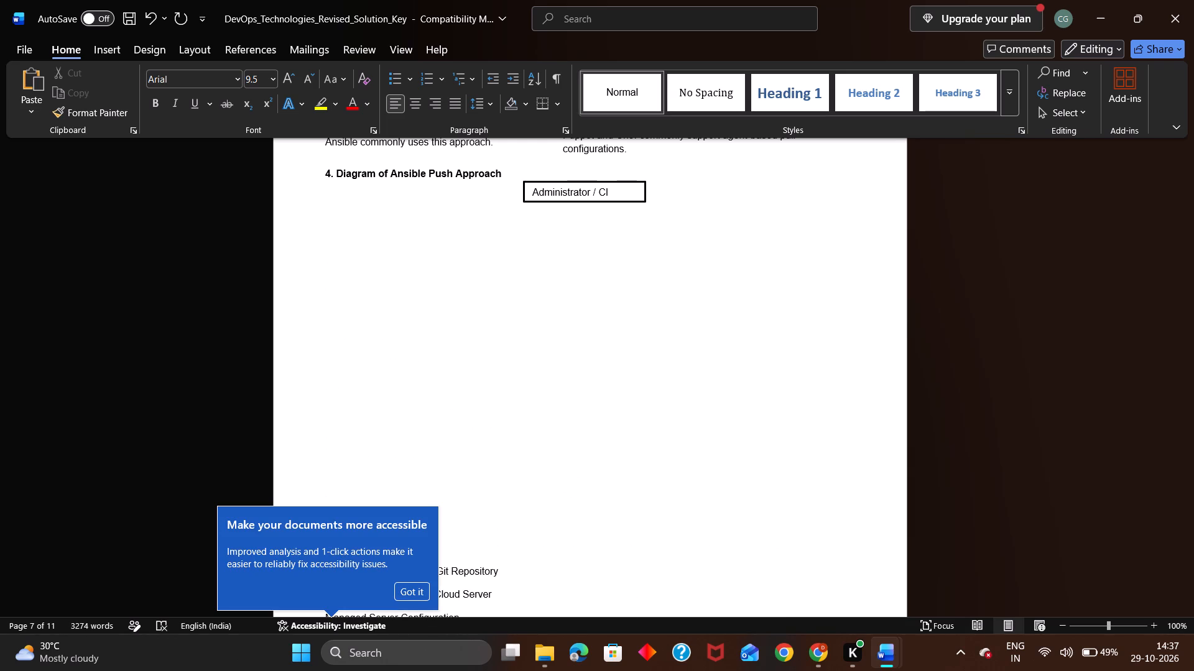
click(409, 589)
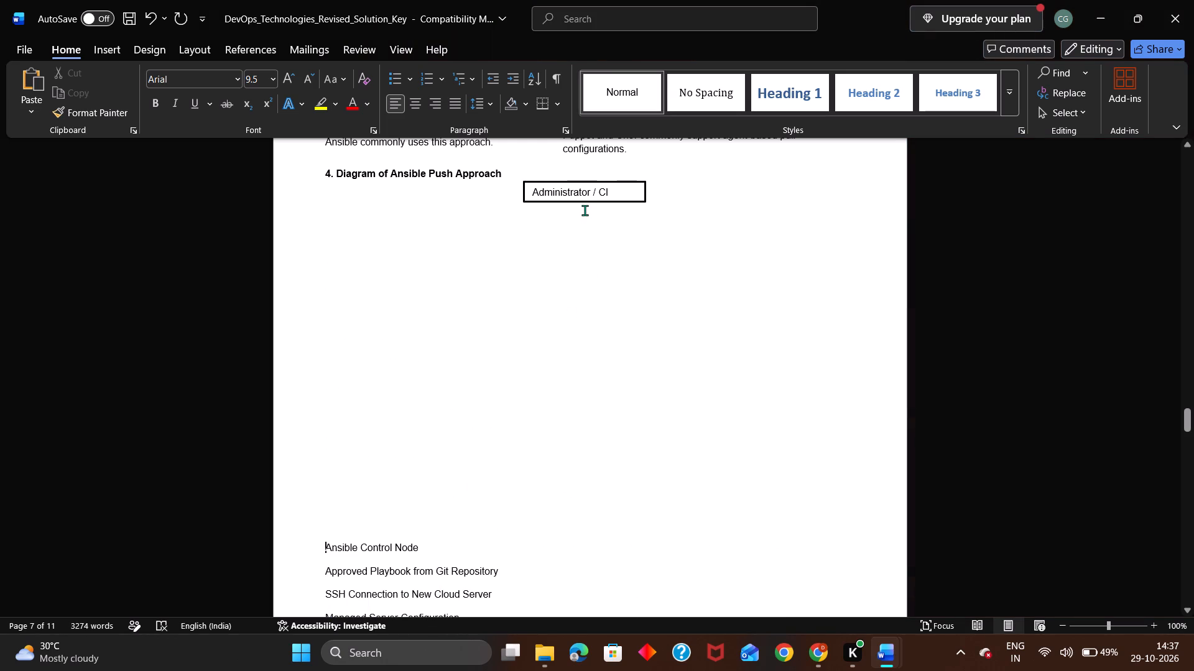
Indent the empty line under the diagram heading with ten tabs, add a new line, and indent it seven tabs to beneath the box.
click(585, 210)
key(Tab)
key(Tab)
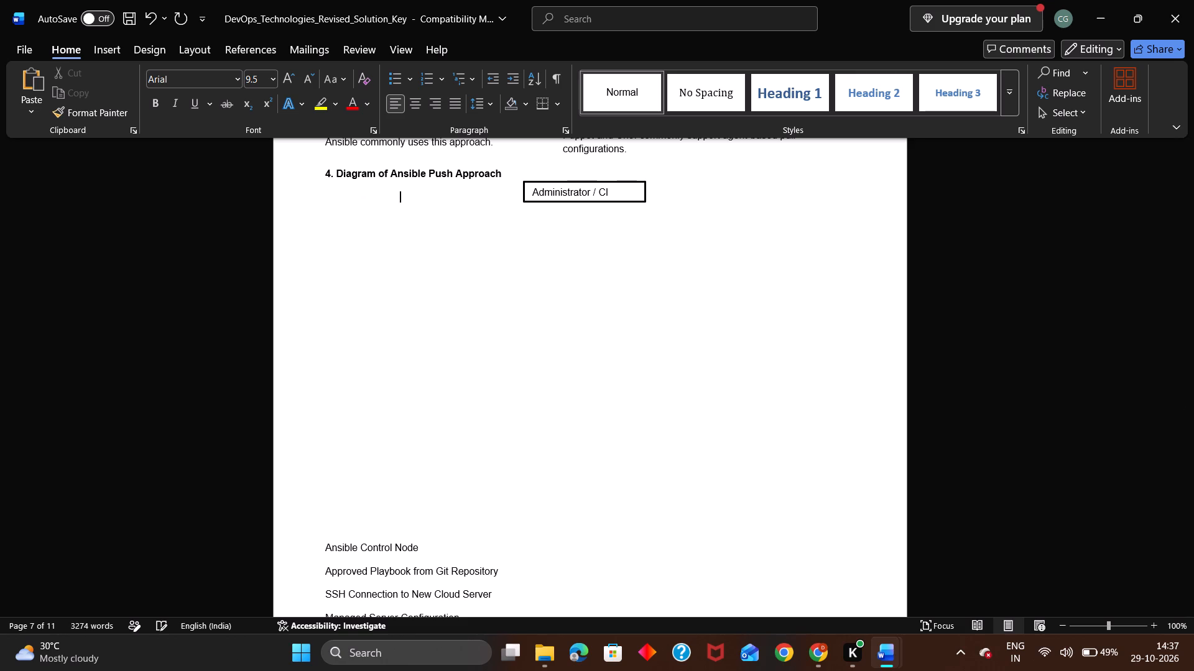
key(Tab)
key(Tab)
key(Tab)
key(Tab)
key(Tab)
key(Tab)
key(Tab)
key(Tab)
key(Return)
key(Tab)
key(Tab)
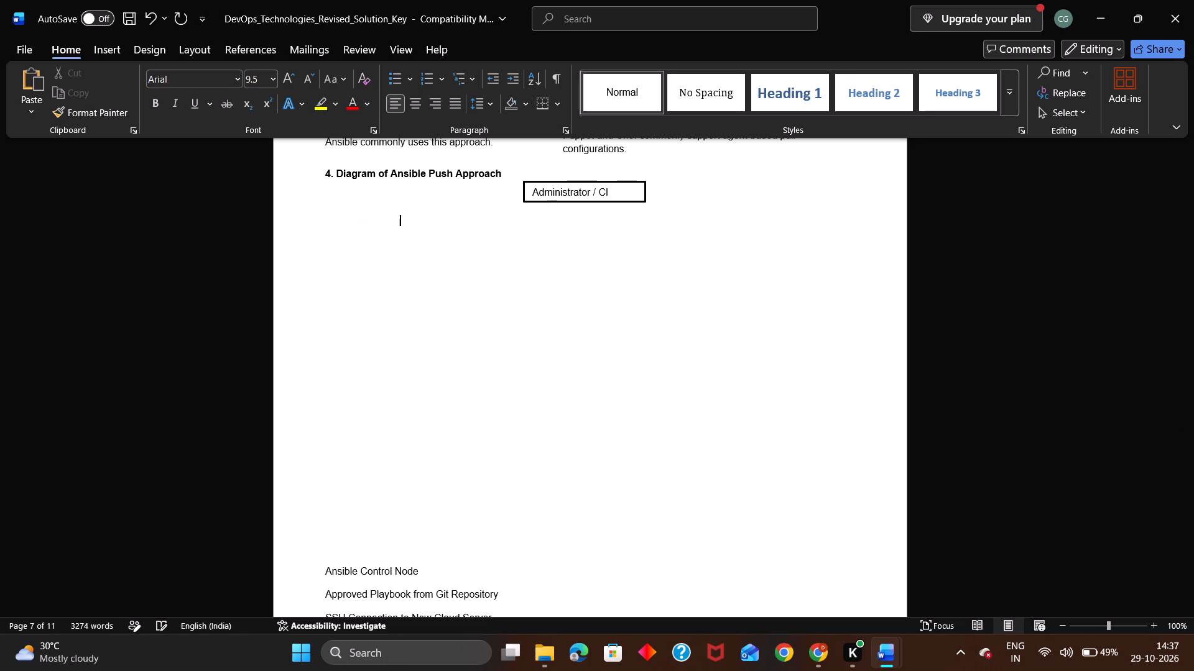
key(Tab)
key(Tab)
key(Tab)
key(Tab)
key(Tab)
Draw a downward arrow about 0.82 cm long from the lower edge of the "Administrator / CI" box and give it the thick black line style.
click(109, 50)
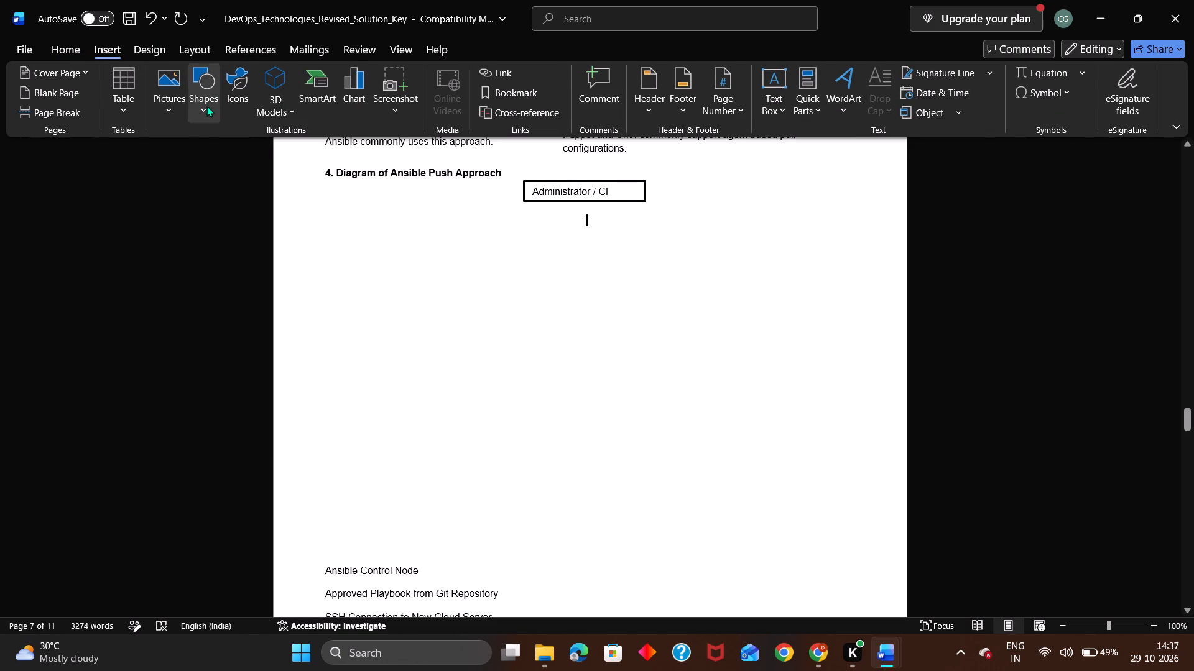
click(206, 106)
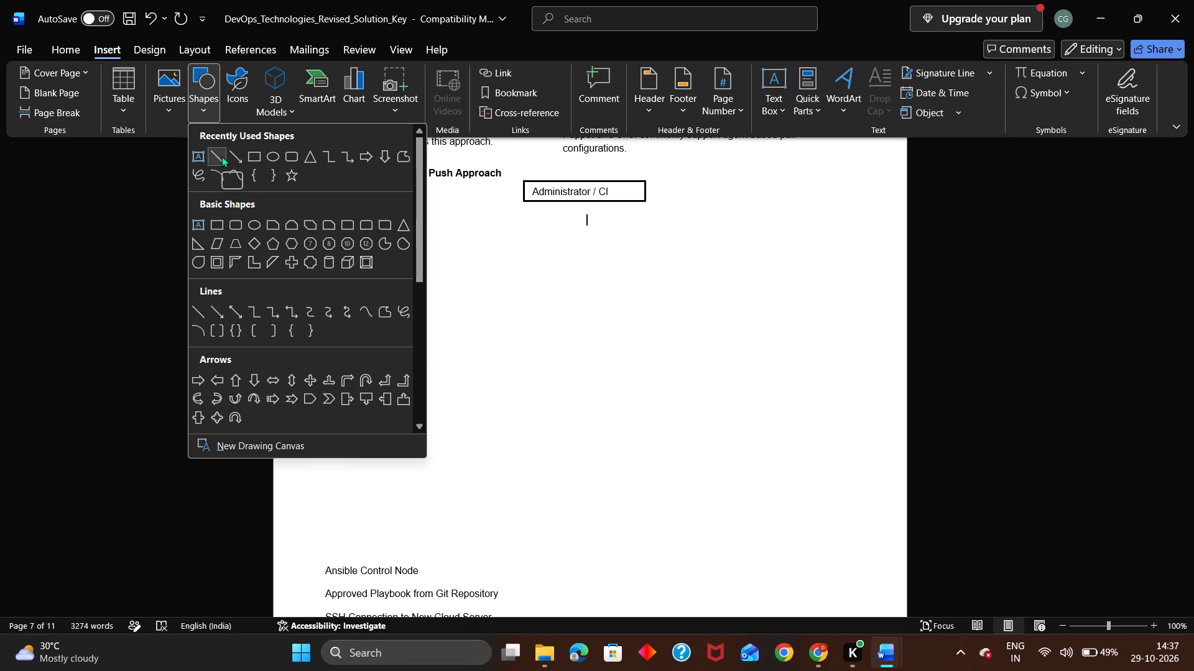
click(236, 151)
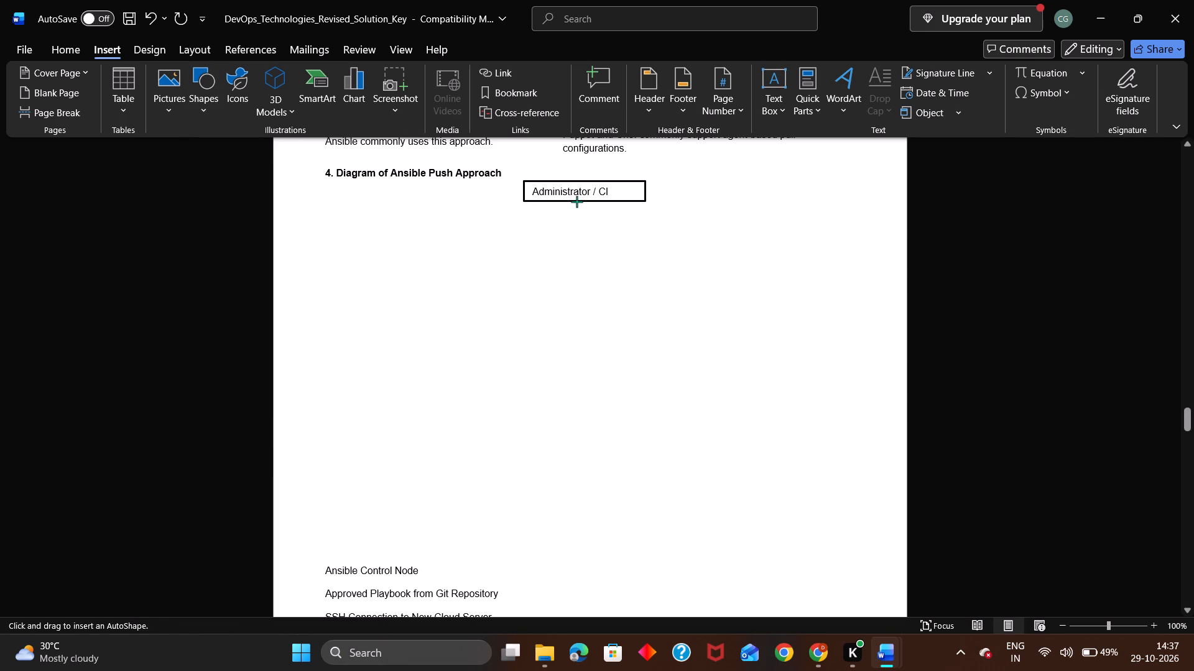
drag(576, 201, 577, 224)
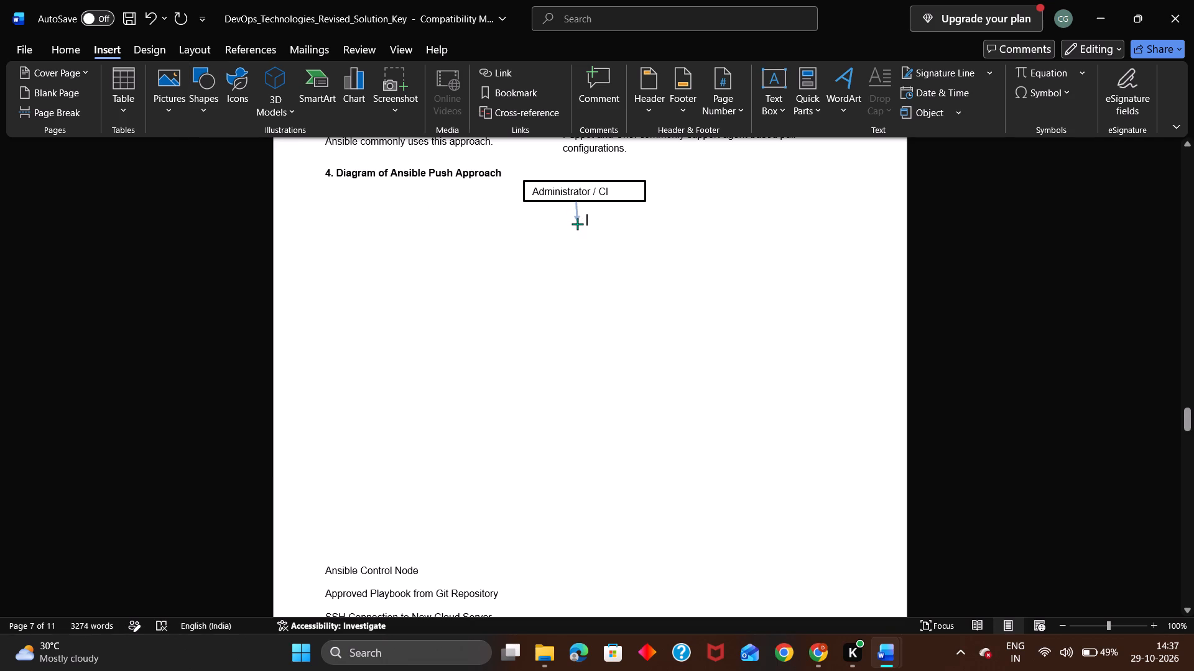
drag(577, 224, 576, 226)
drag(576, 226, 578, 224)
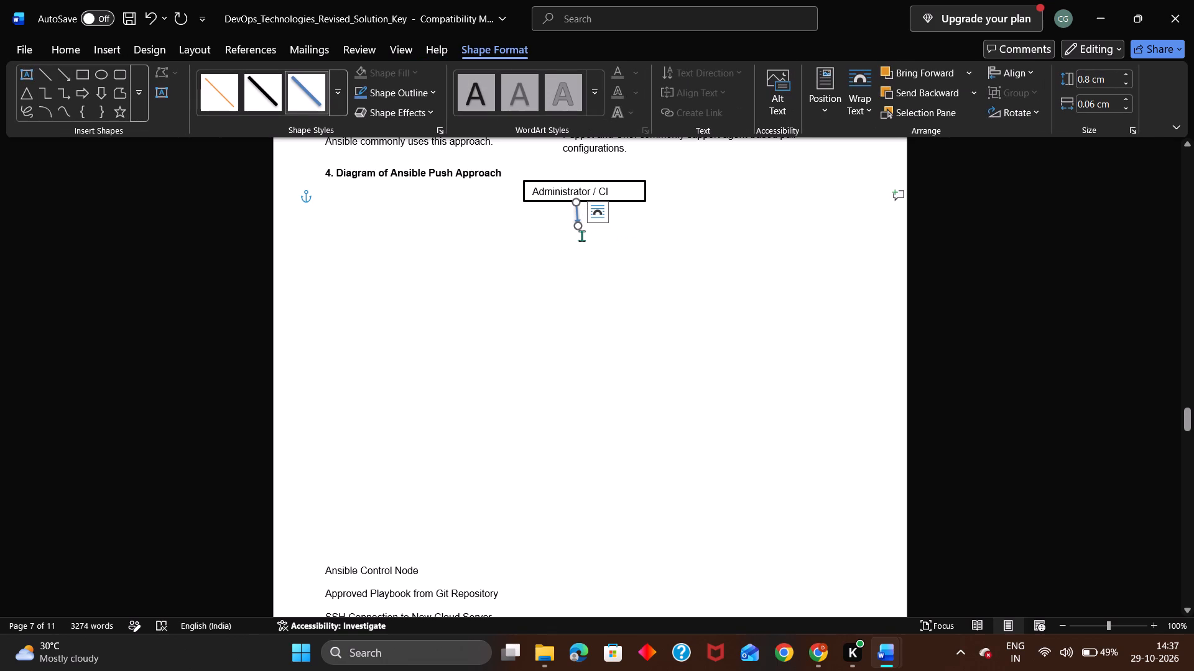
click(578, 226)
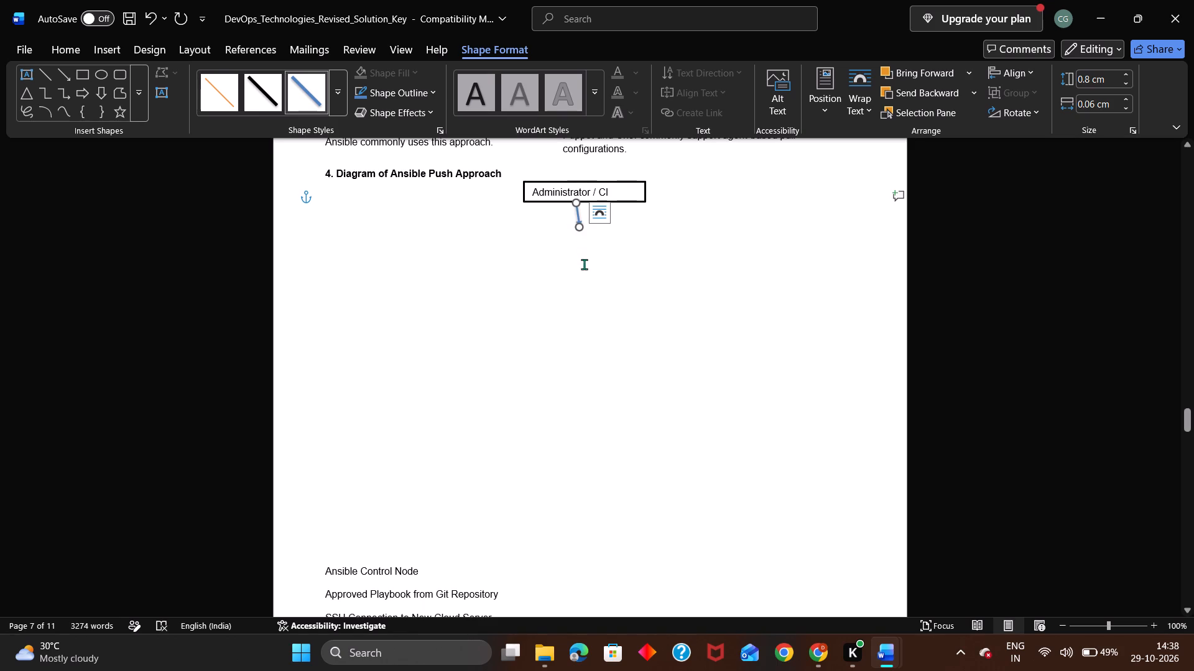
click(578, 229)
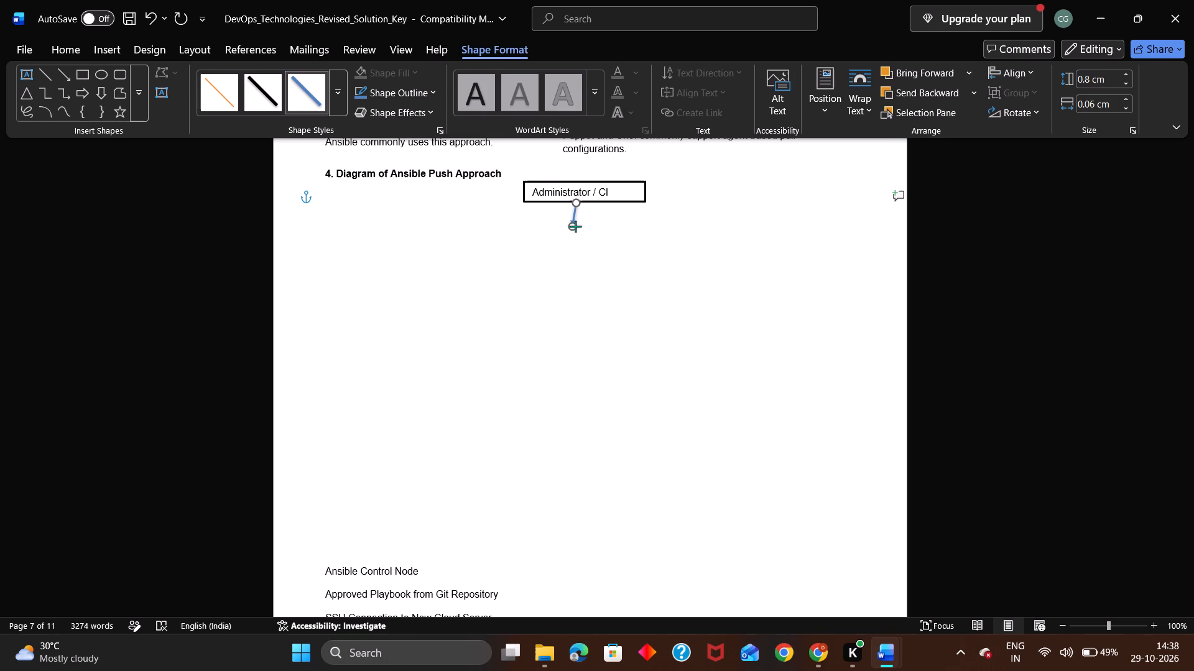
click(259, 95)
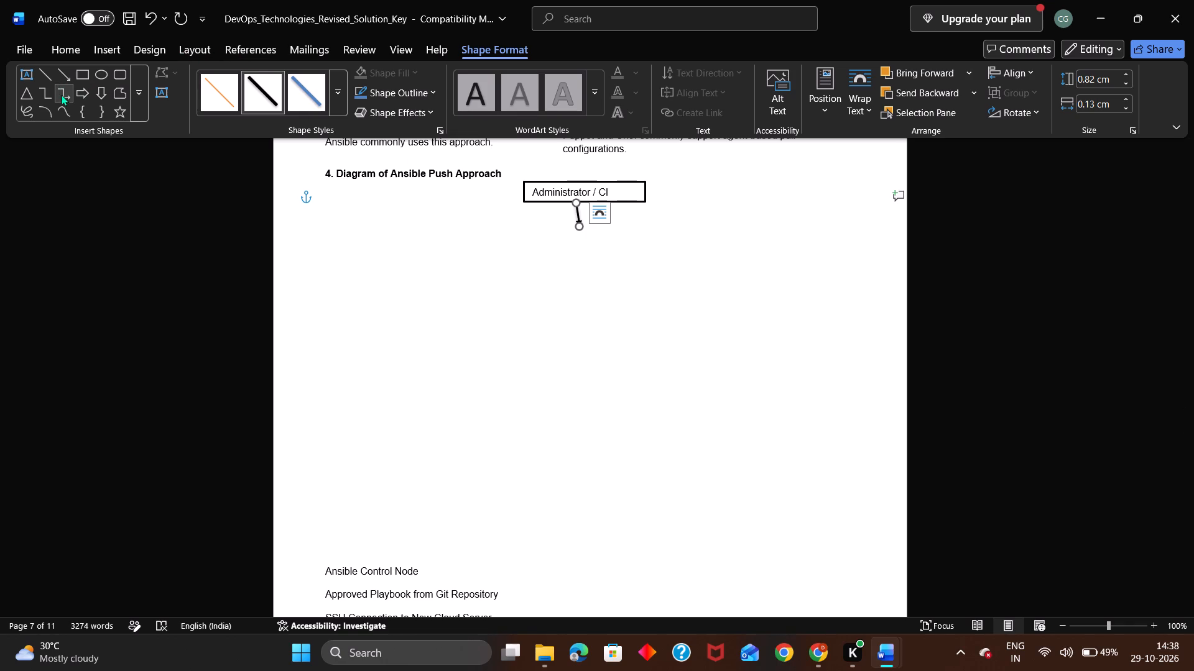
Start a new straight line shape for the diagram.
scroll(65, 100, down, 1)
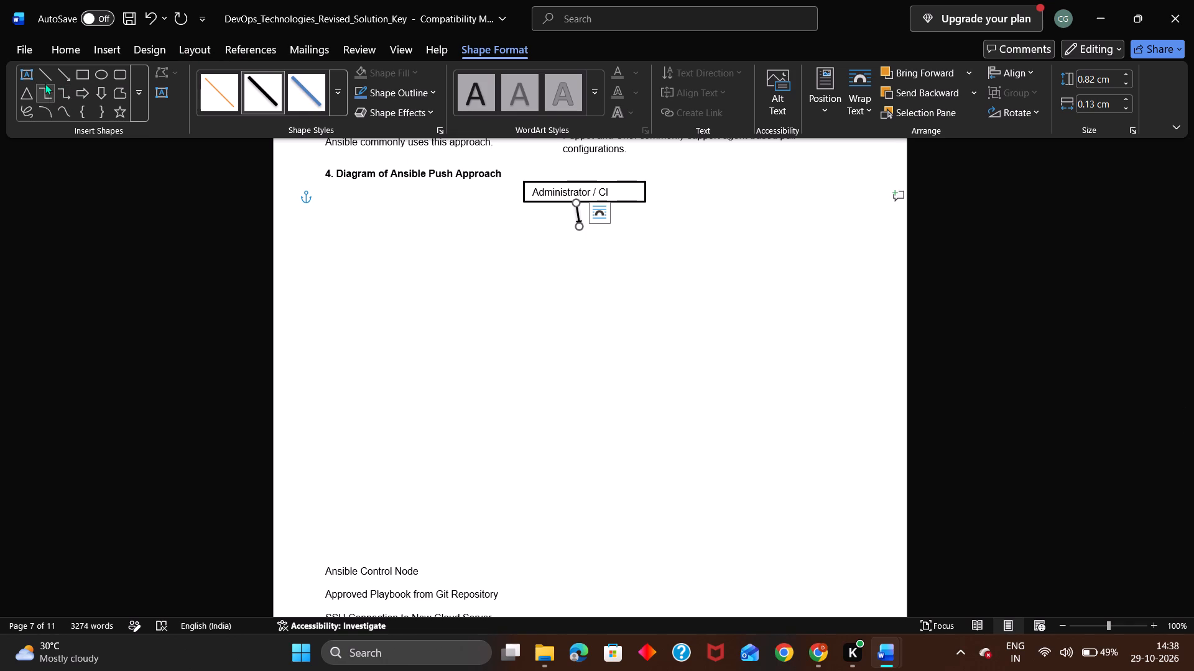
click(45, 76)
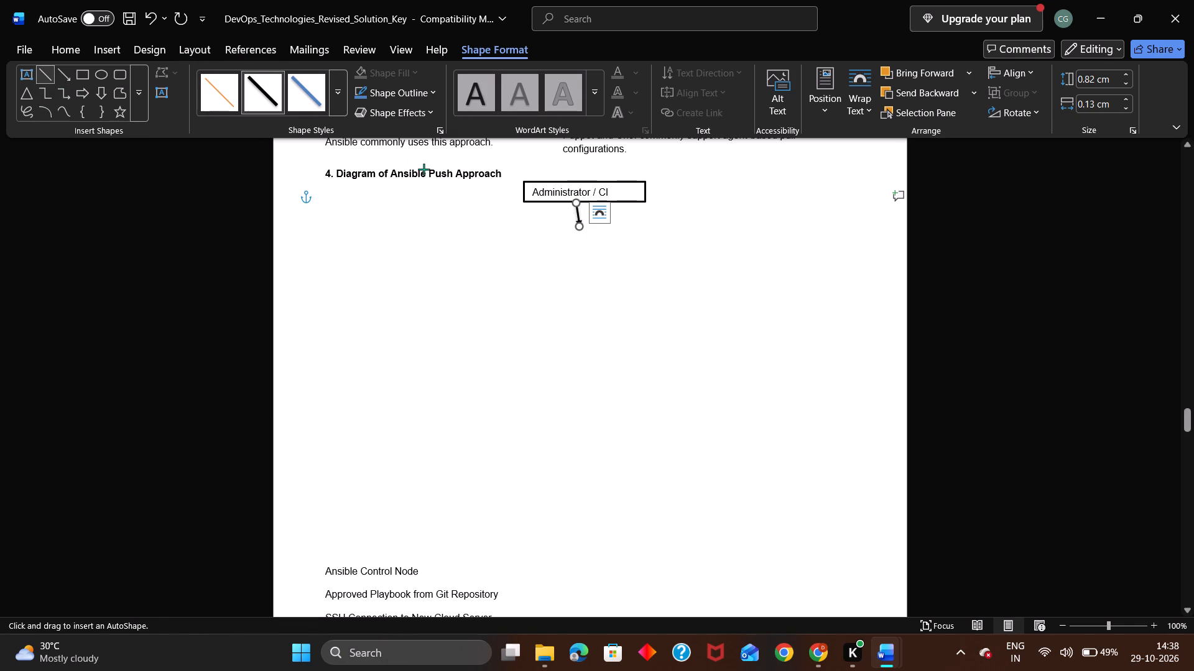
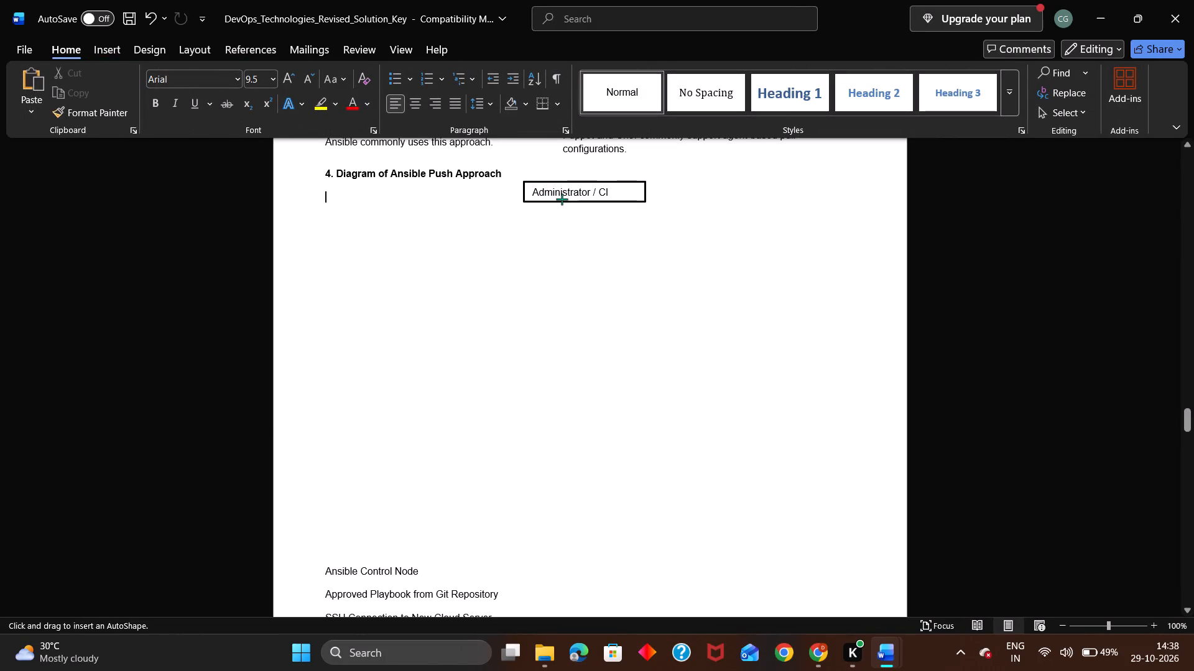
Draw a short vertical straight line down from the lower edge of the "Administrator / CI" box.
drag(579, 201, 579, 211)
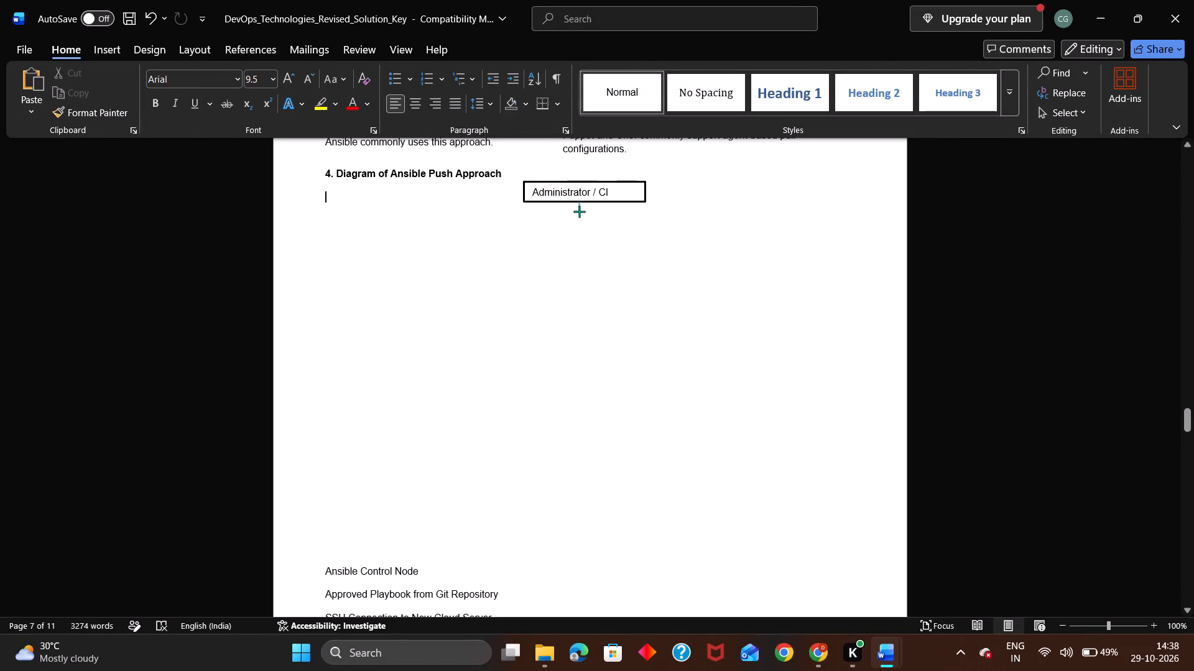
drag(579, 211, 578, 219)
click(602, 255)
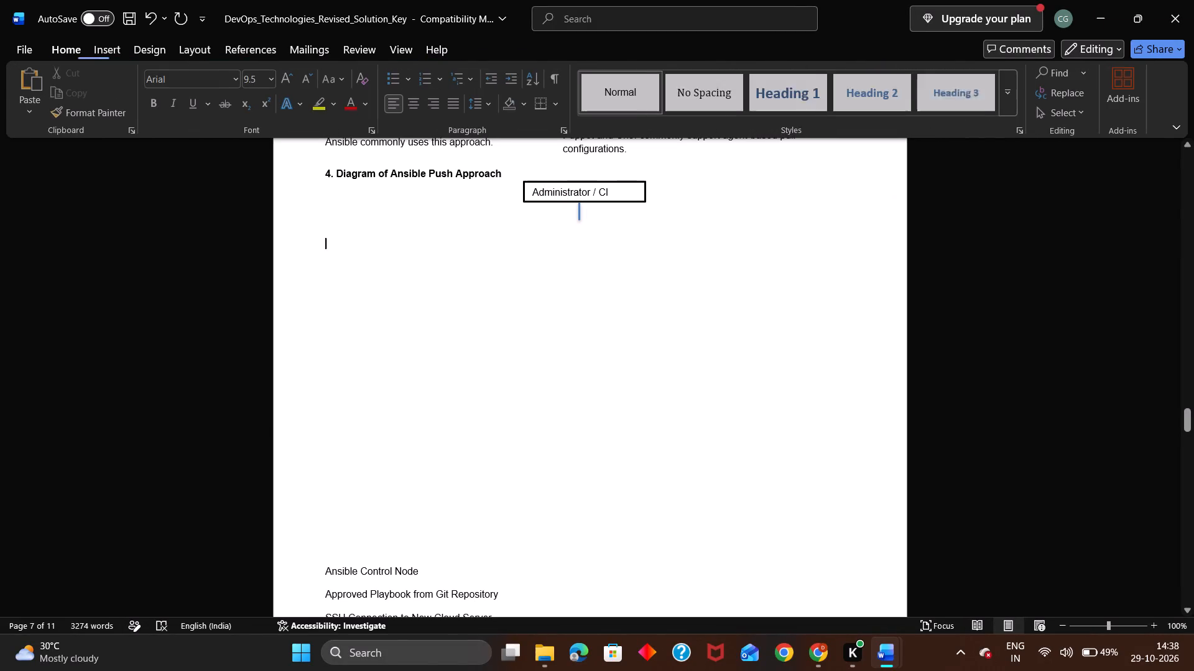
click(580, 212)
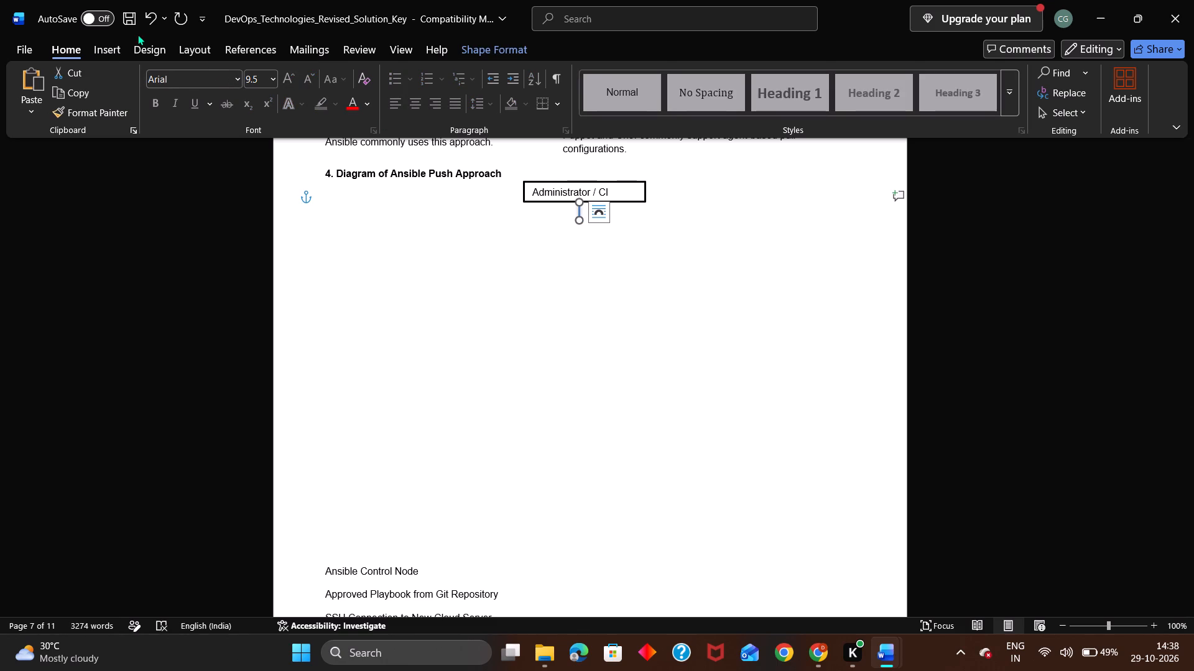
Add a rectangle about 0.87 cm by 4.13 cm beneath the connector line, style it white with a black outline, and centre it under the line.
click(113, 51)
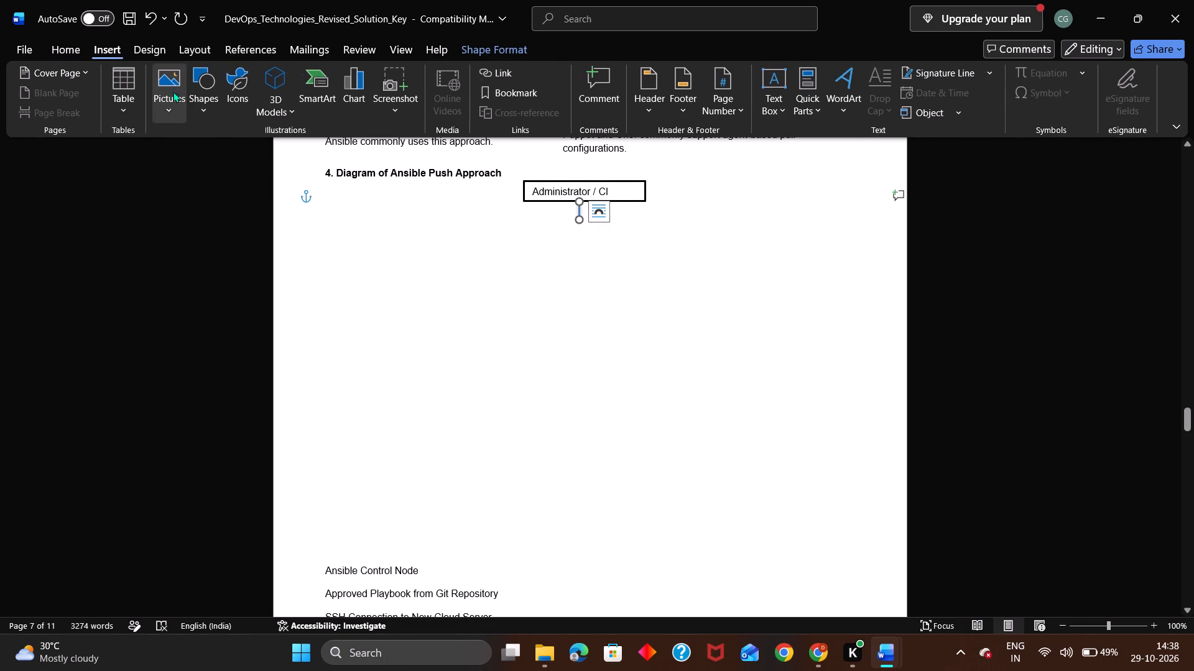
click(198, 103)
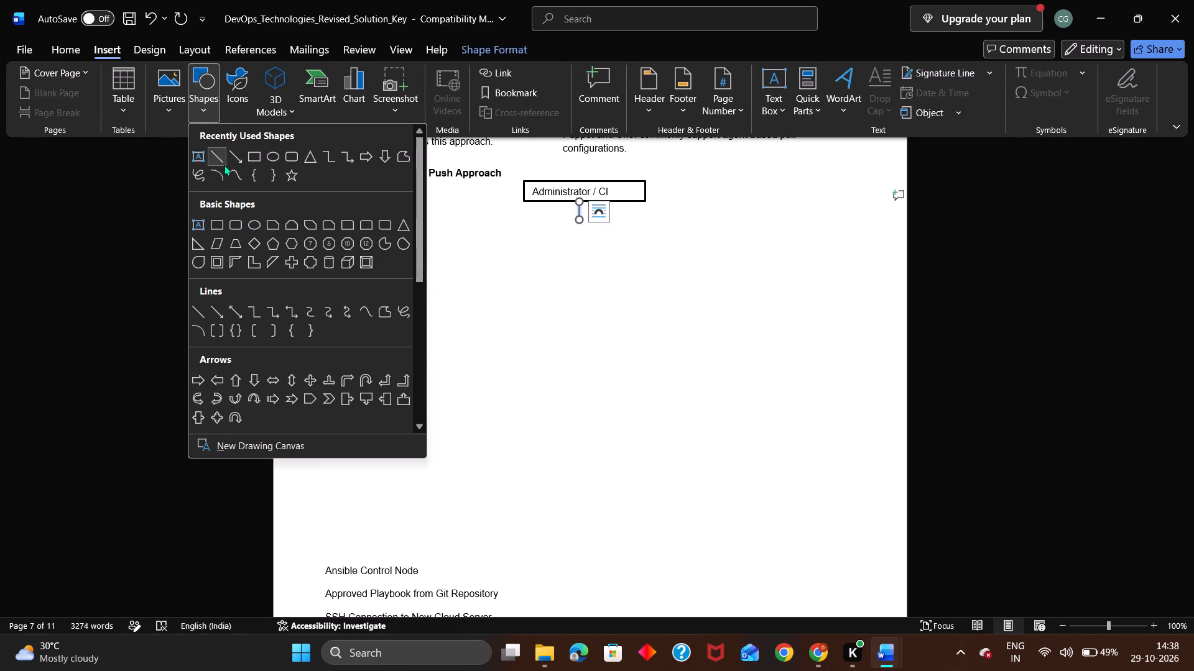
click(252, 156)
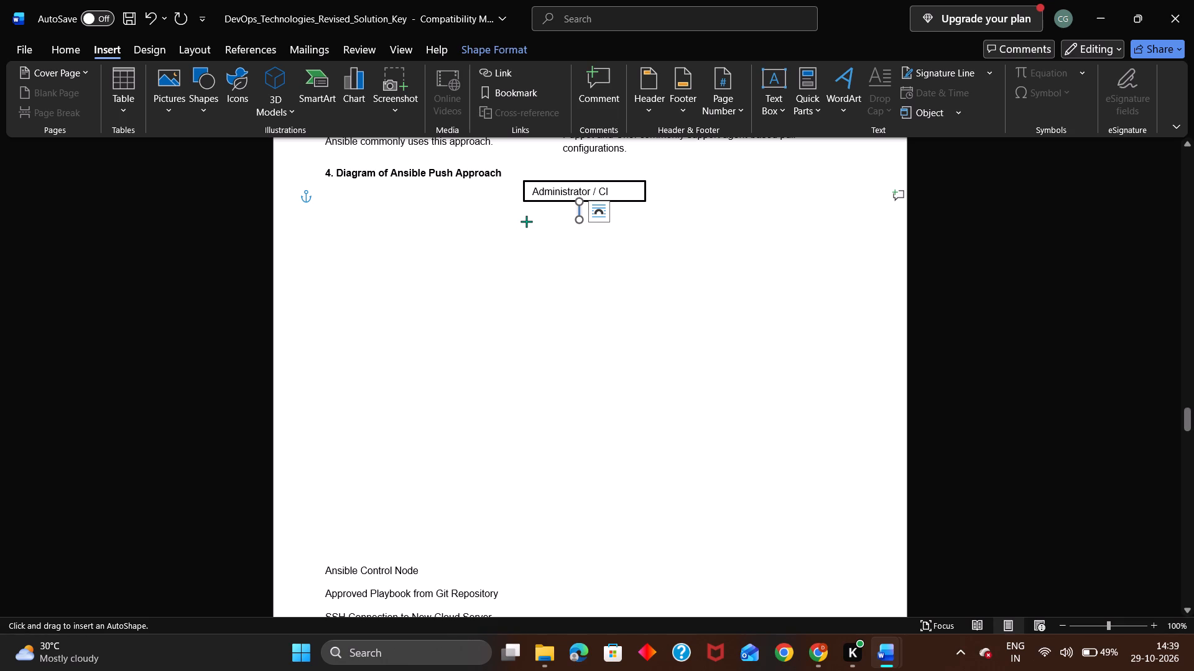
drag(526, 221, 647, 247)
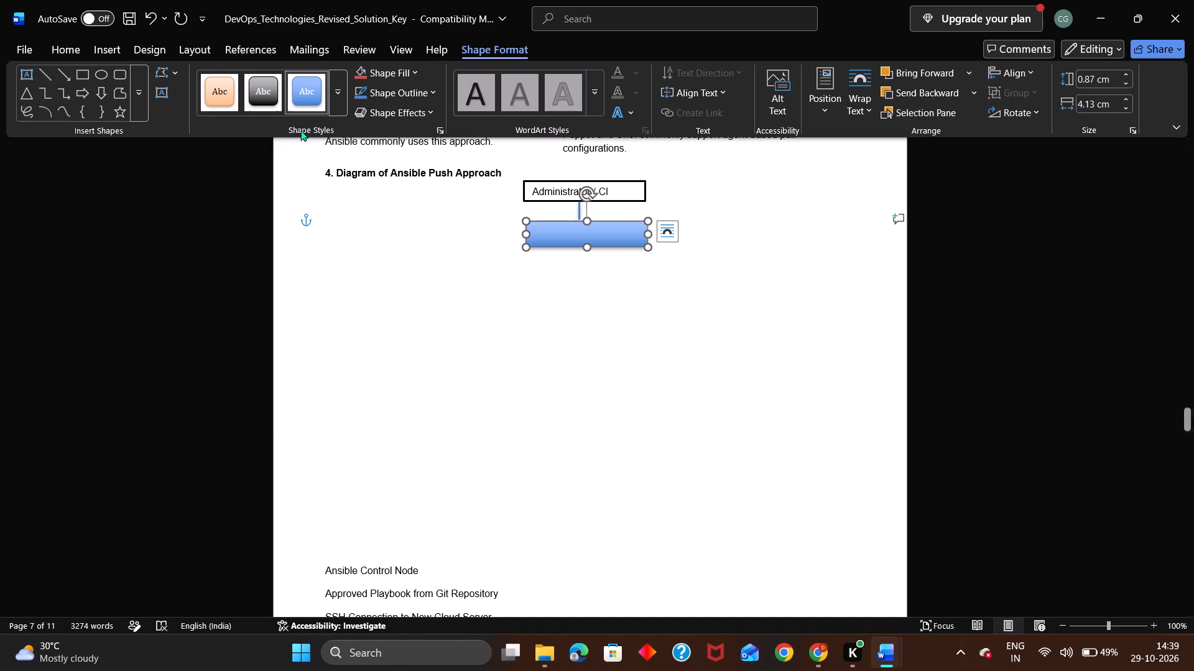
click(340, 93)
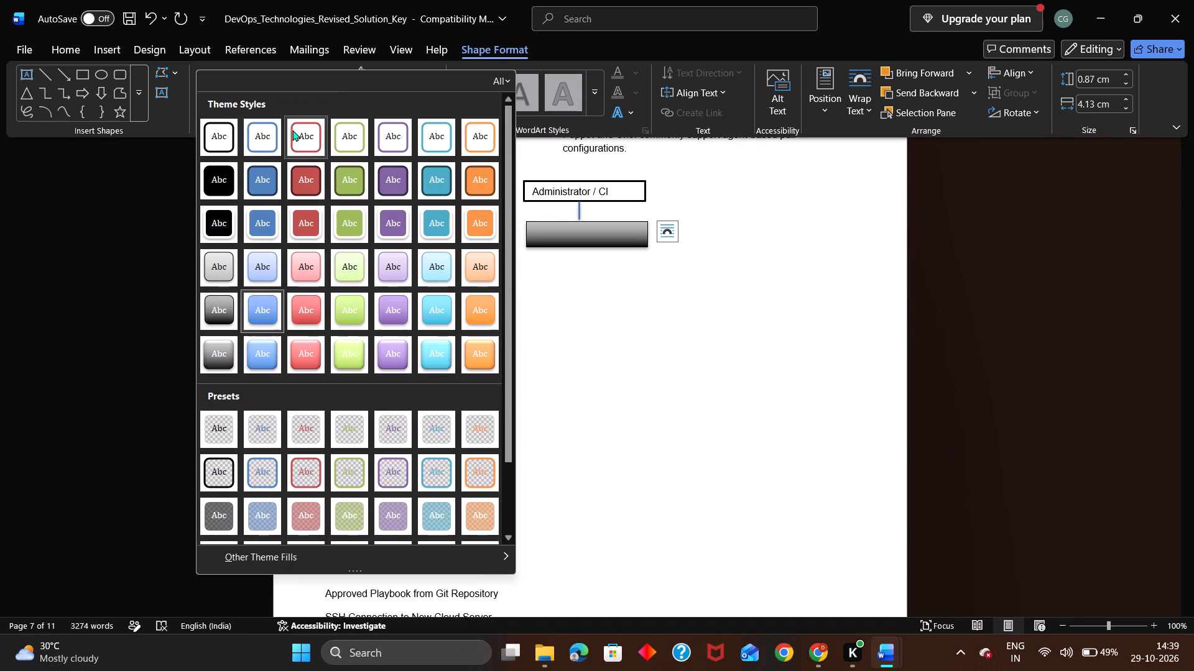
click(219, 134)
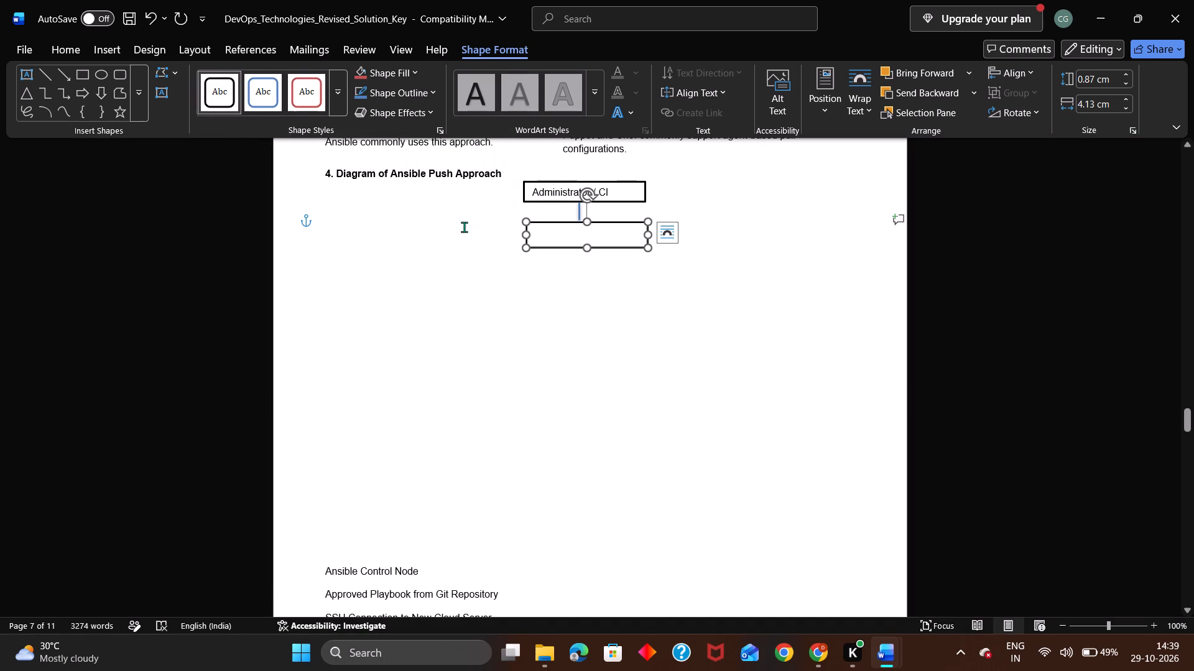
drag(578, 237, 575, 237)
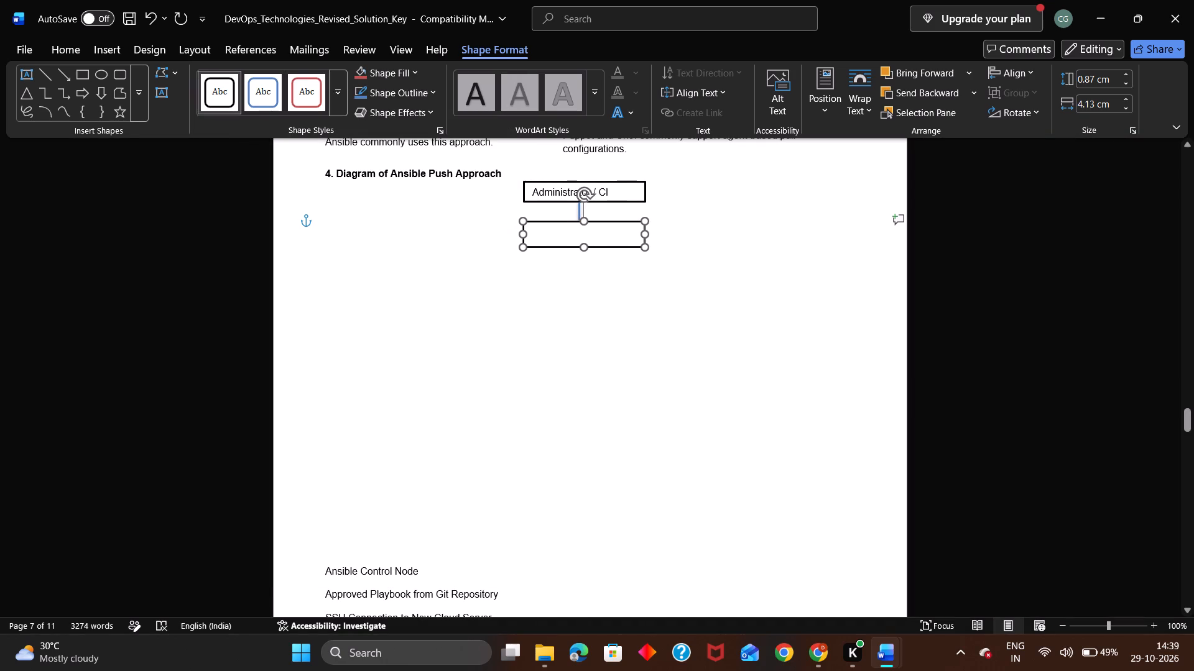
drag(575, 237, 571, 237)
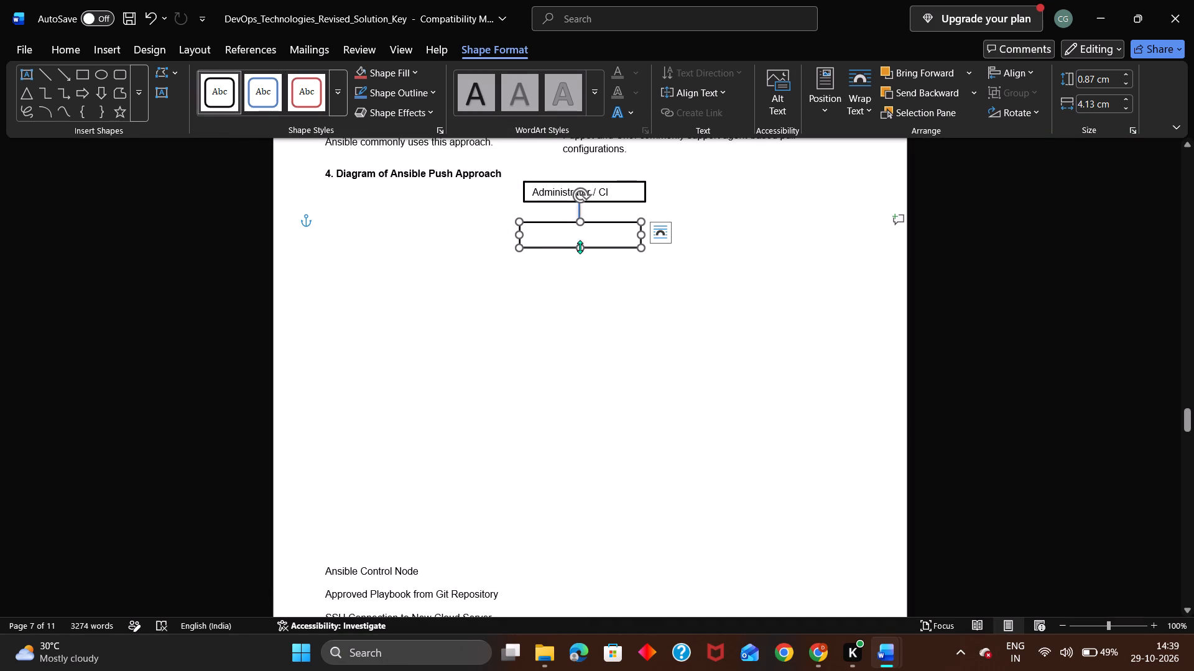
click(606, 284)
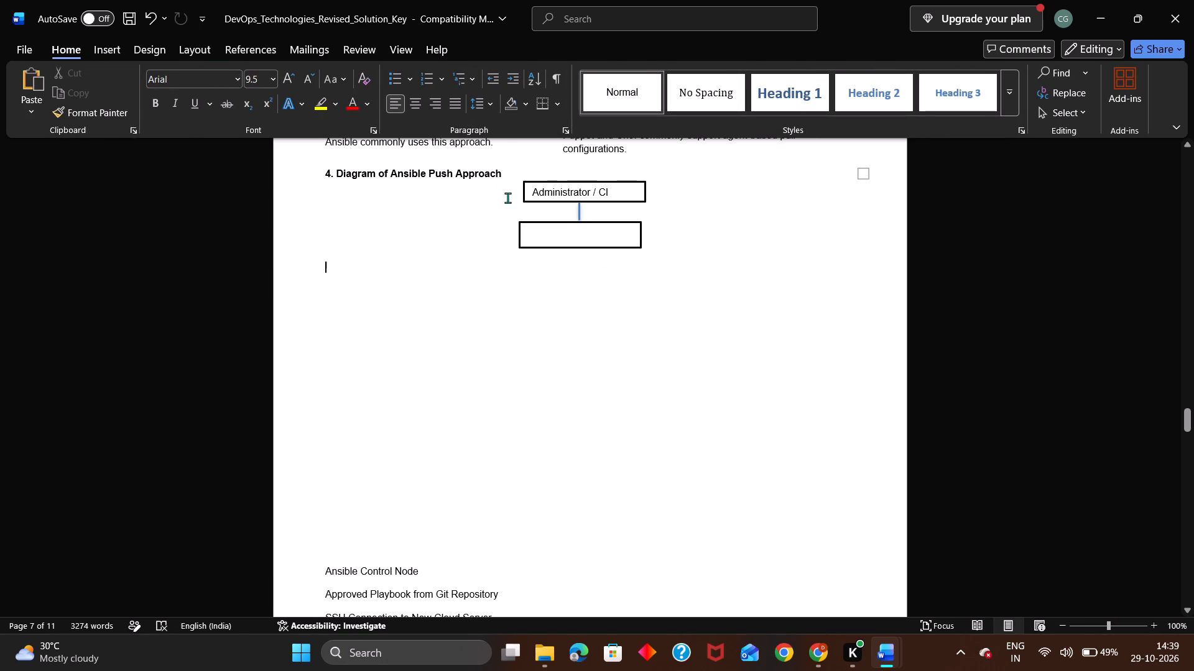
Copy the "Ansible Control Node" text from the list below and paste it into the empty second box.
triple_click(562, 232)
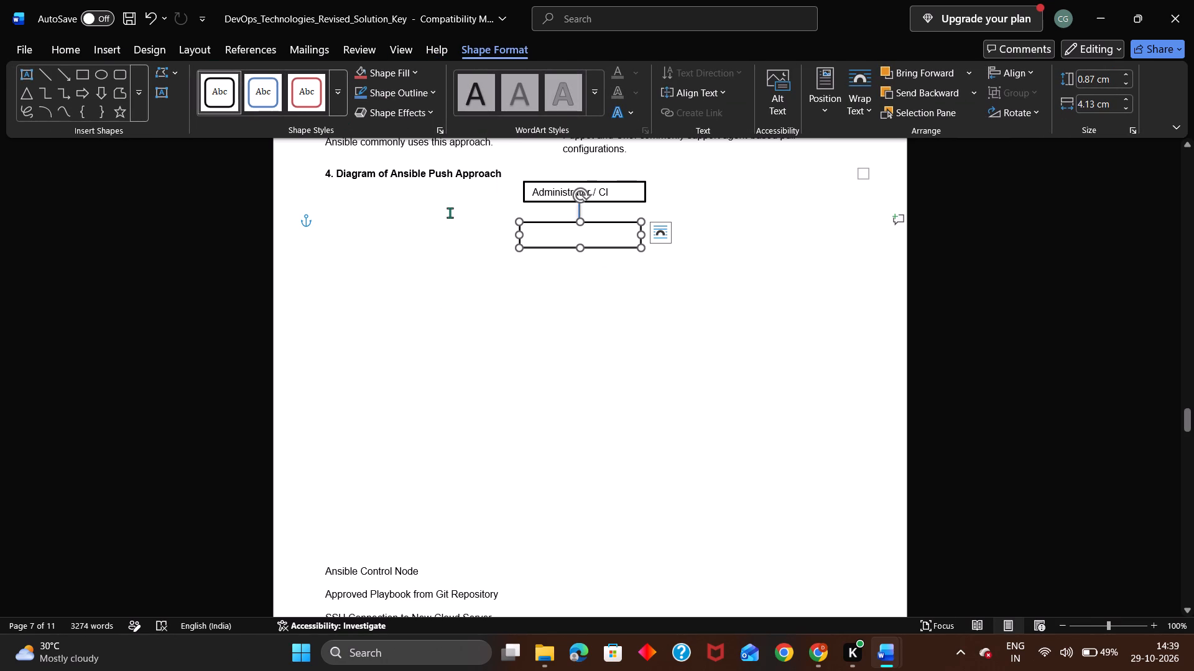
drag(428, 568, 326, 564)
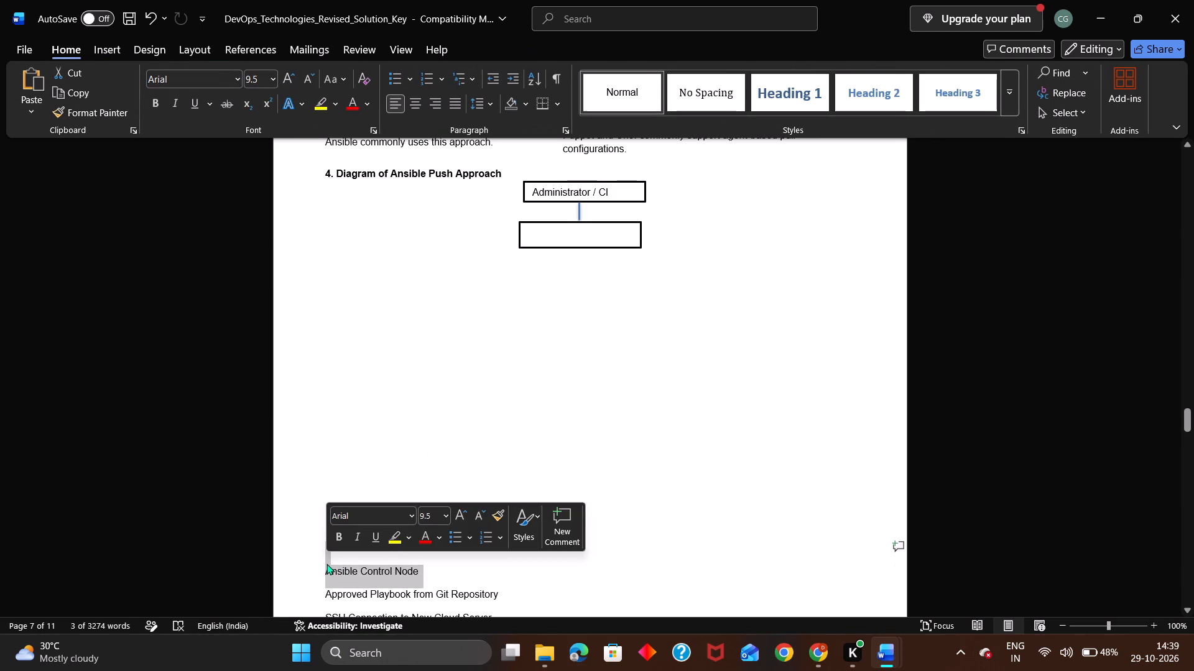
click(423, 575)
drag(426, 571, 333, 568)
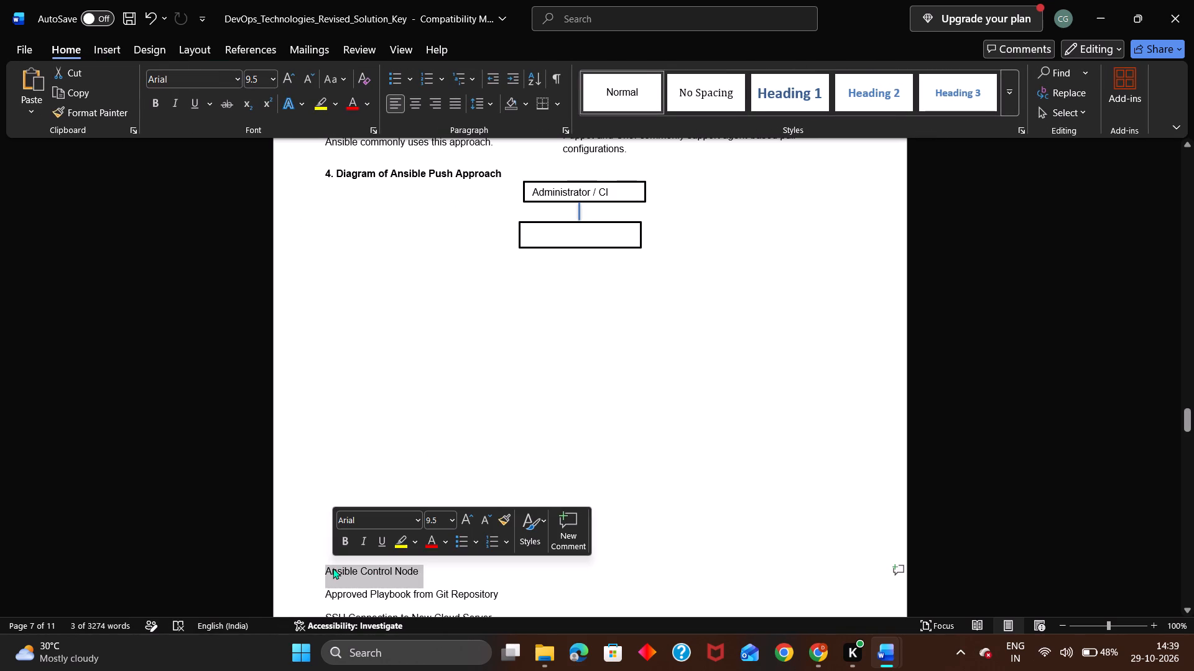
click(333, 568)
key(ctrl+x)
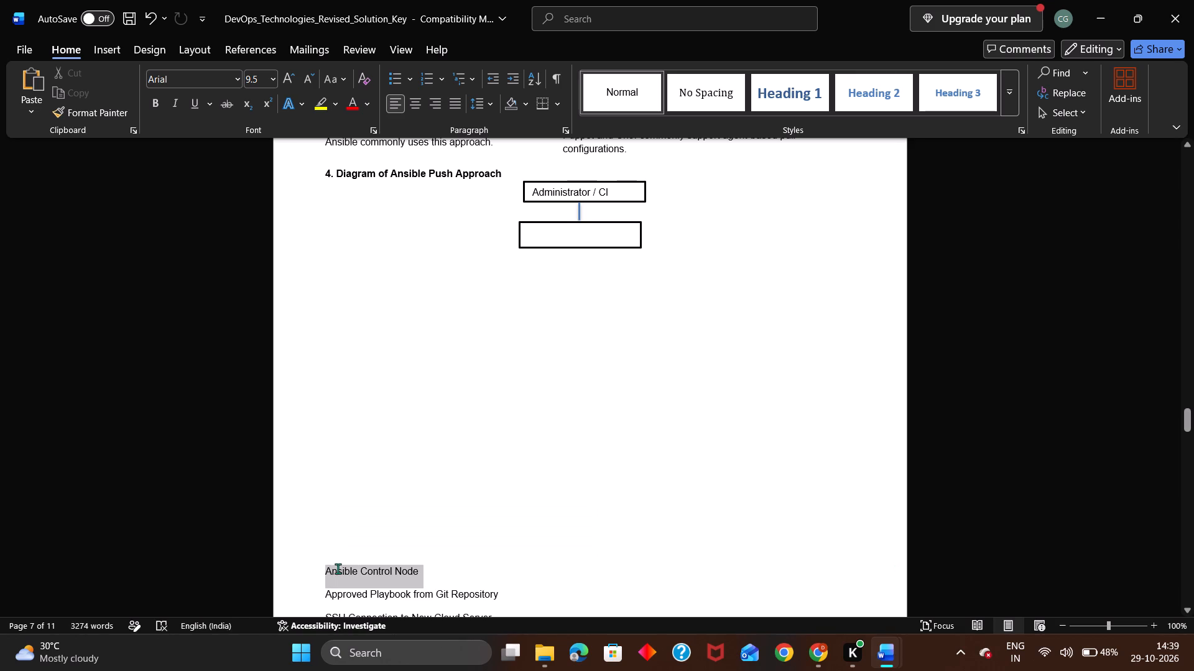
key(ctrl+x)
drag(421, 570, 326, 570)
key(ctrl+c)
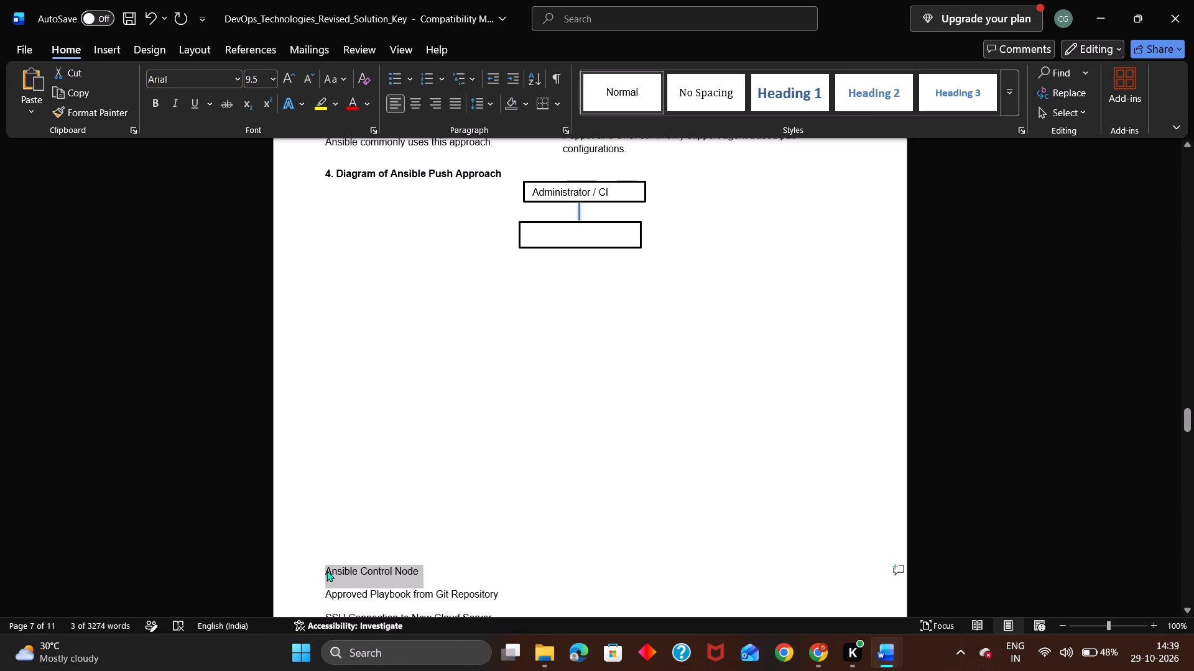
triple_click(570, 231)
click(570, 231)
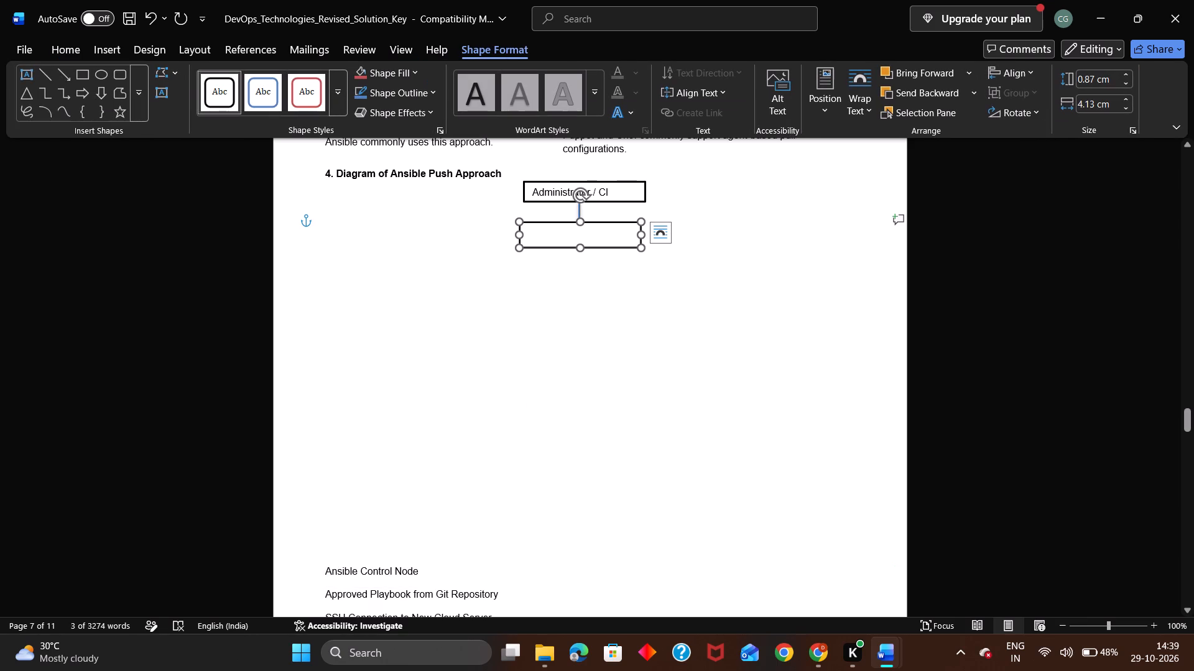
key(ctrl+v)
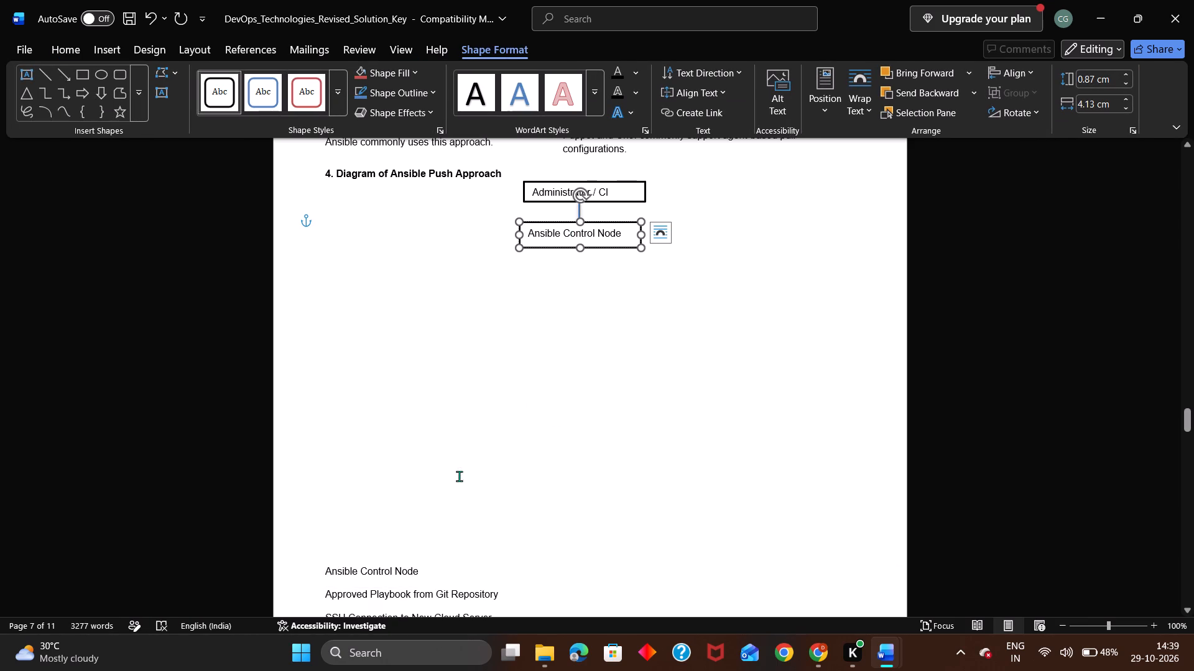
Delete the original "Ansible Control Node" line from the list above "Approved Playbook from Git Repository".
click(428, 573)
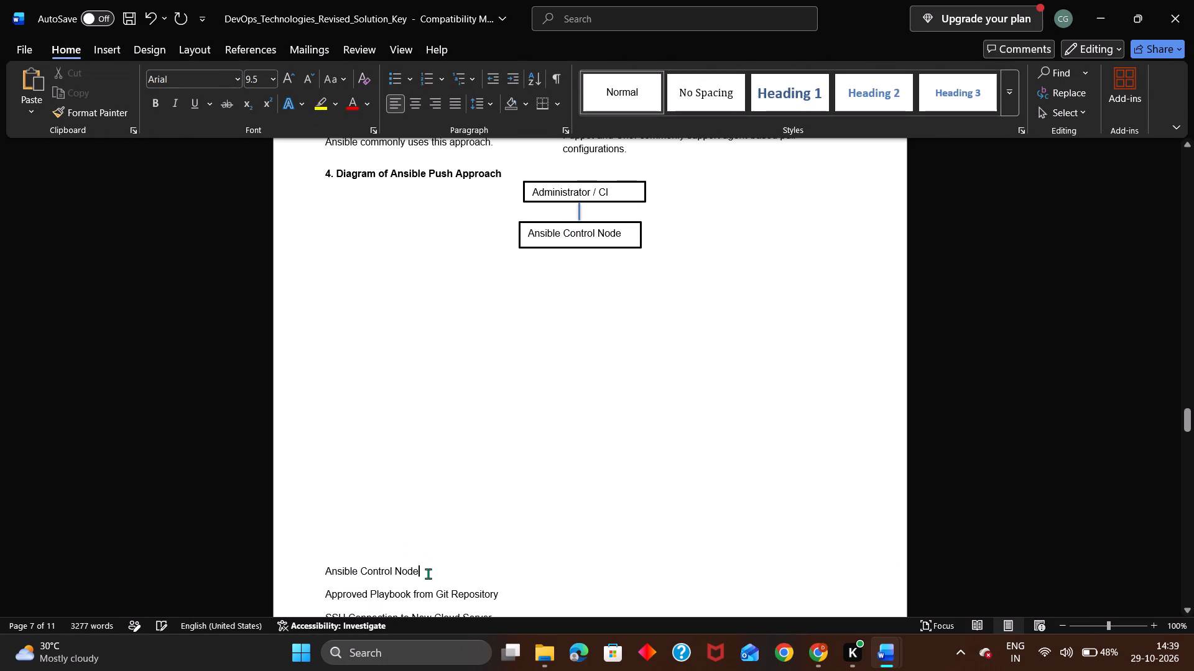
key(ctrl+BackSpace)
key(ctrl+BackSpace)
key(ctrl+BackSpace)
key(ctrl+BackSpace)
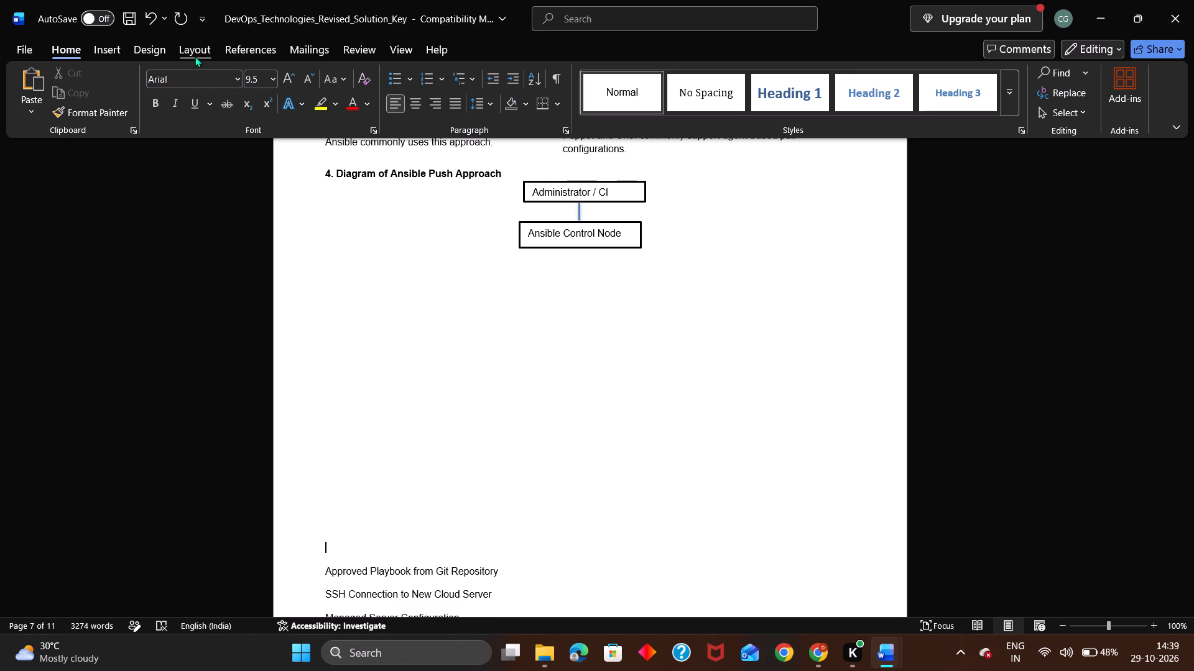
Draw a vertical line about 0.59 cm long down from the "Ansible Control Node" box and give it the thick black line style.
click(116, 55)
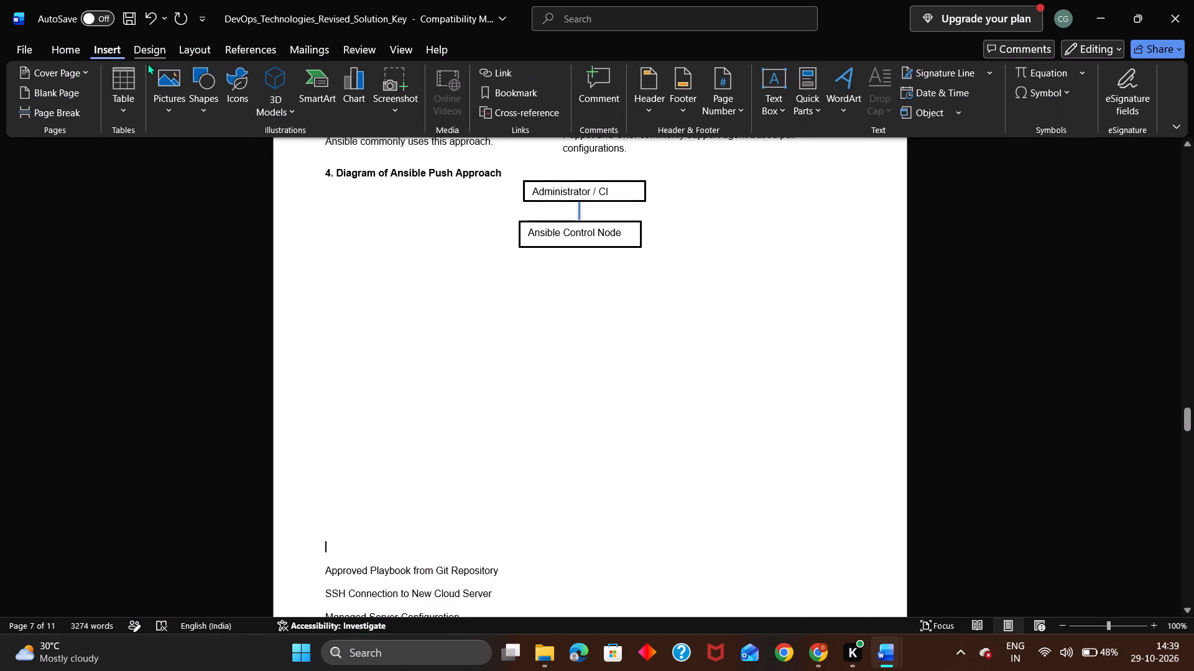
click(212, 97)
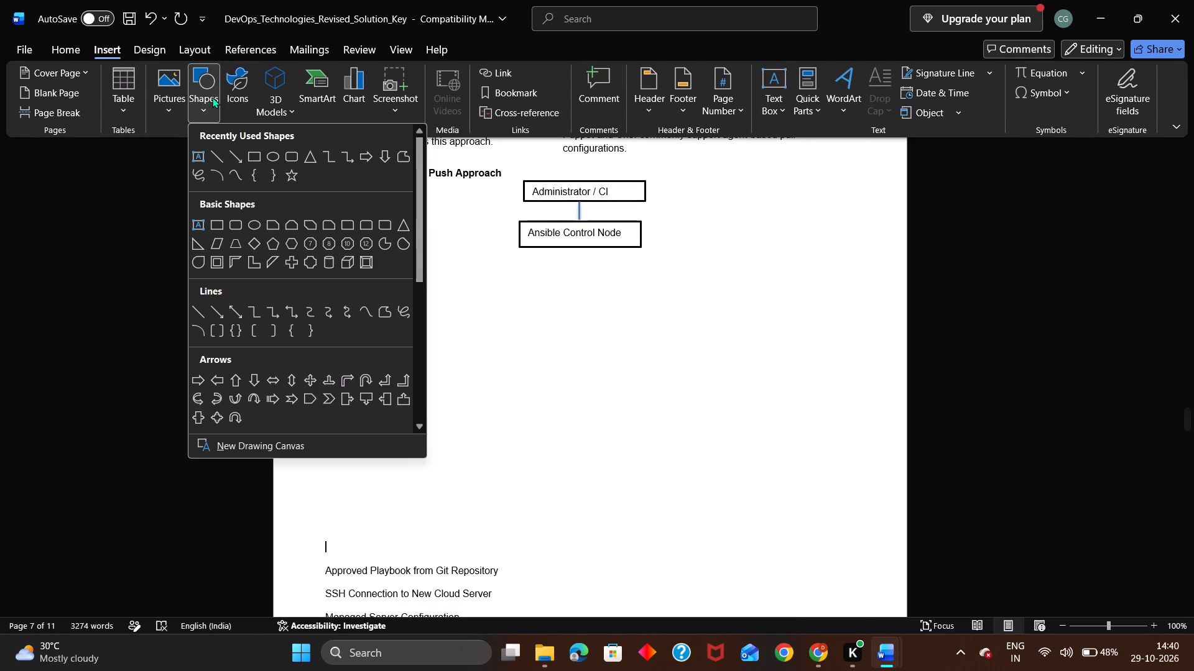
click(224, 160)
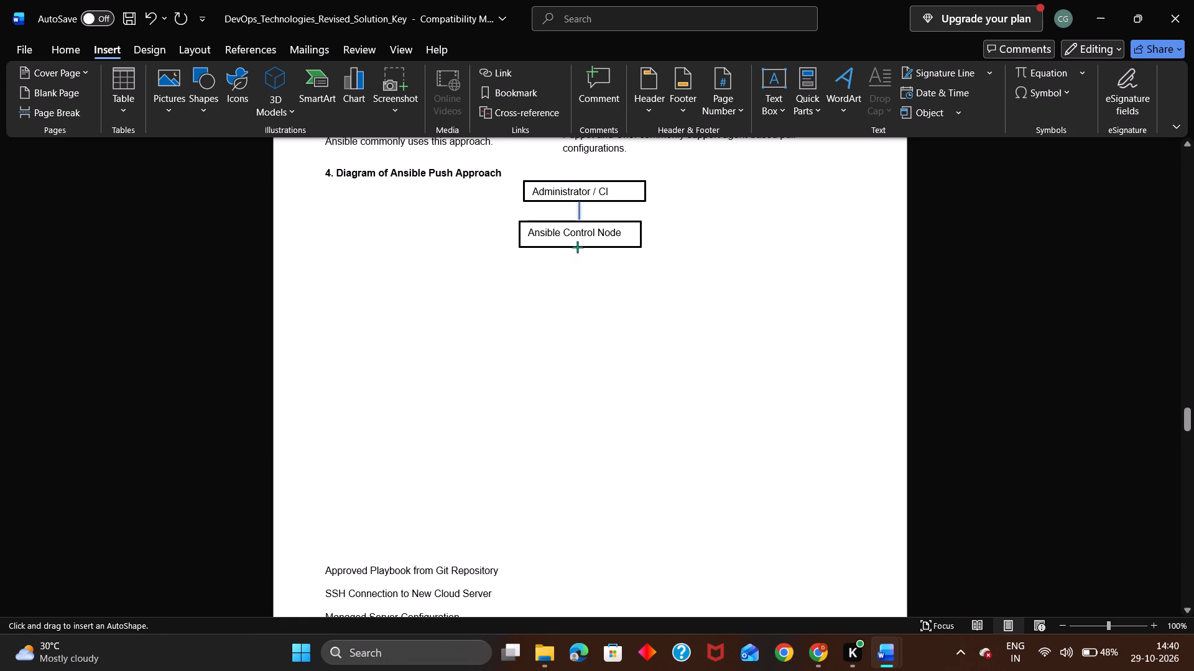
drag(578, 246, 579, 260)
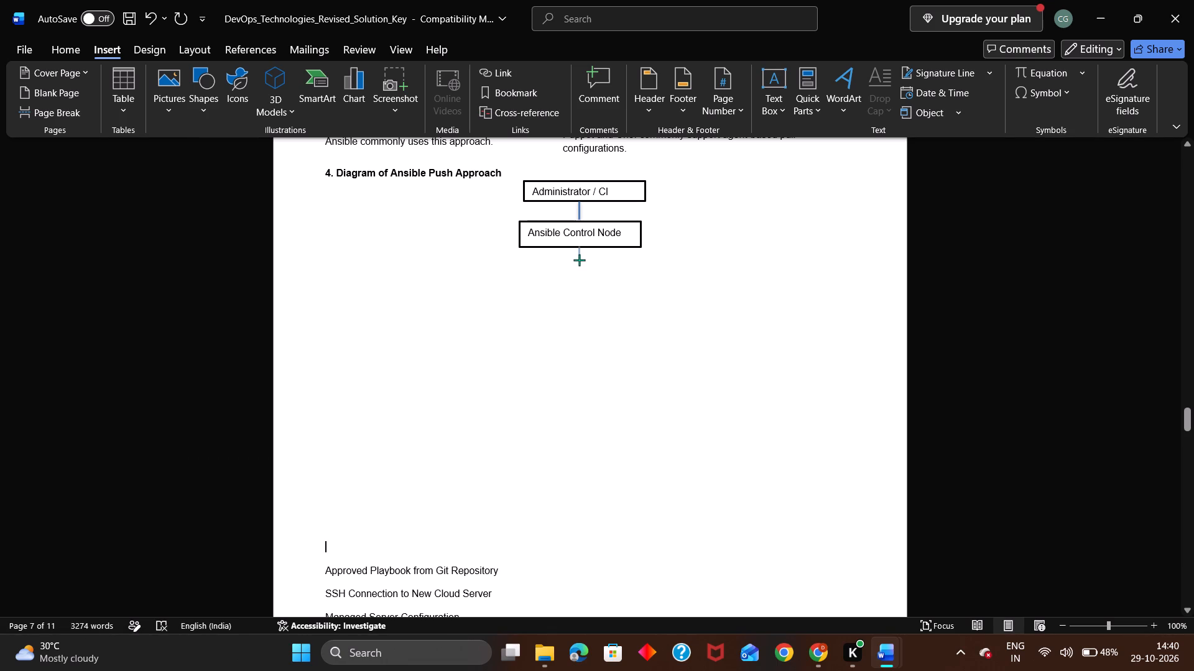
drag(579, 260, 580, 263)
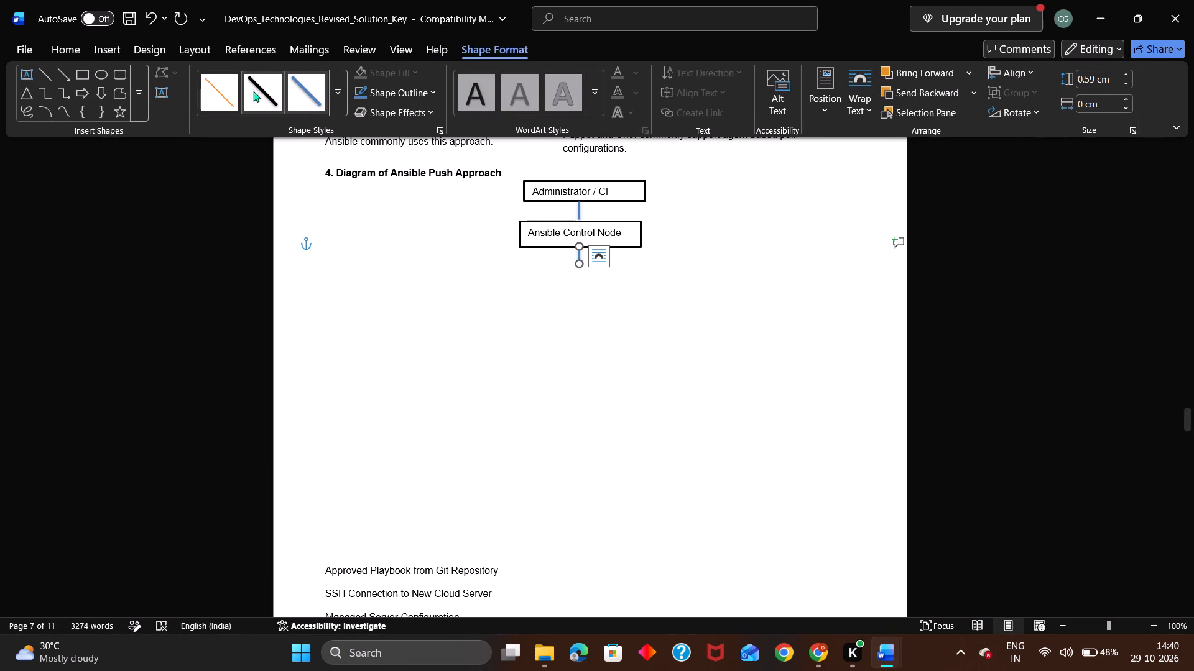
click(253, 87)
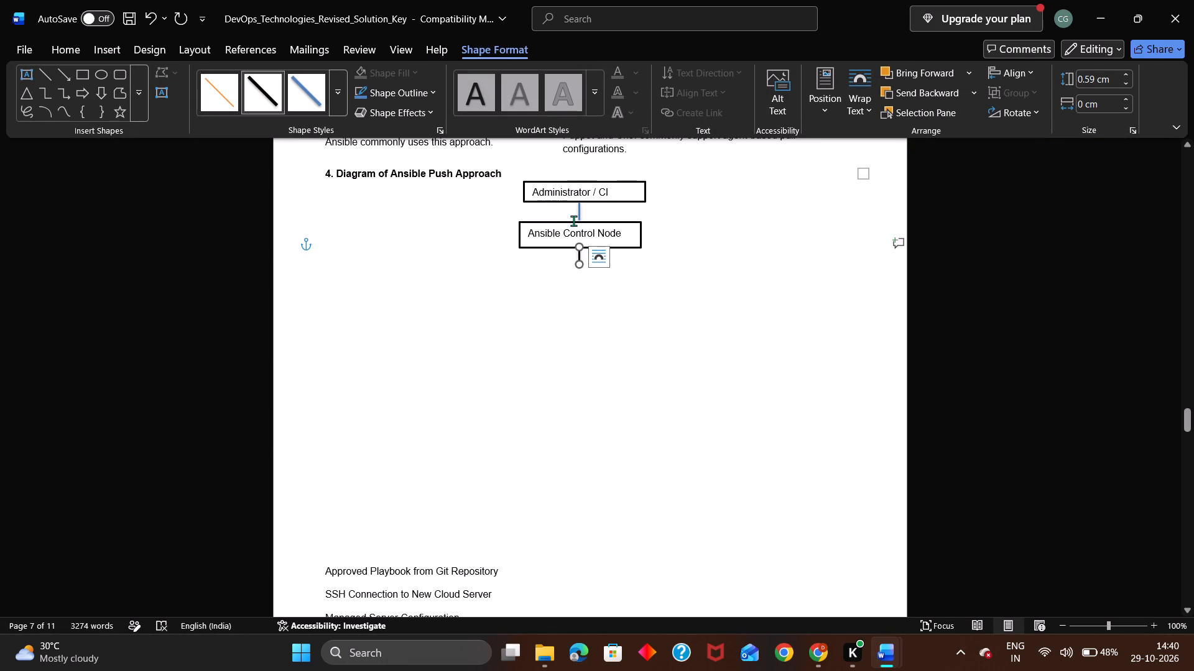
Replace the blue line between the two boxes with a near-vertical line about 0.72 cm long in the thick black line style.
click(578, 211)
key(Delete)
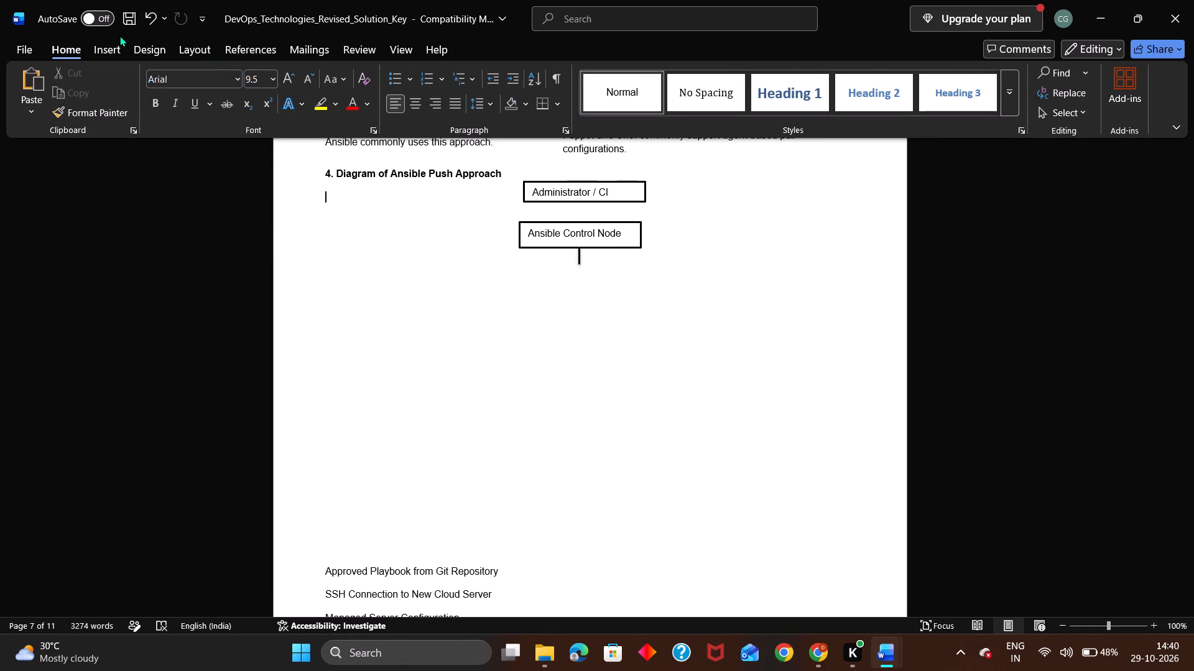
click(95, 57)
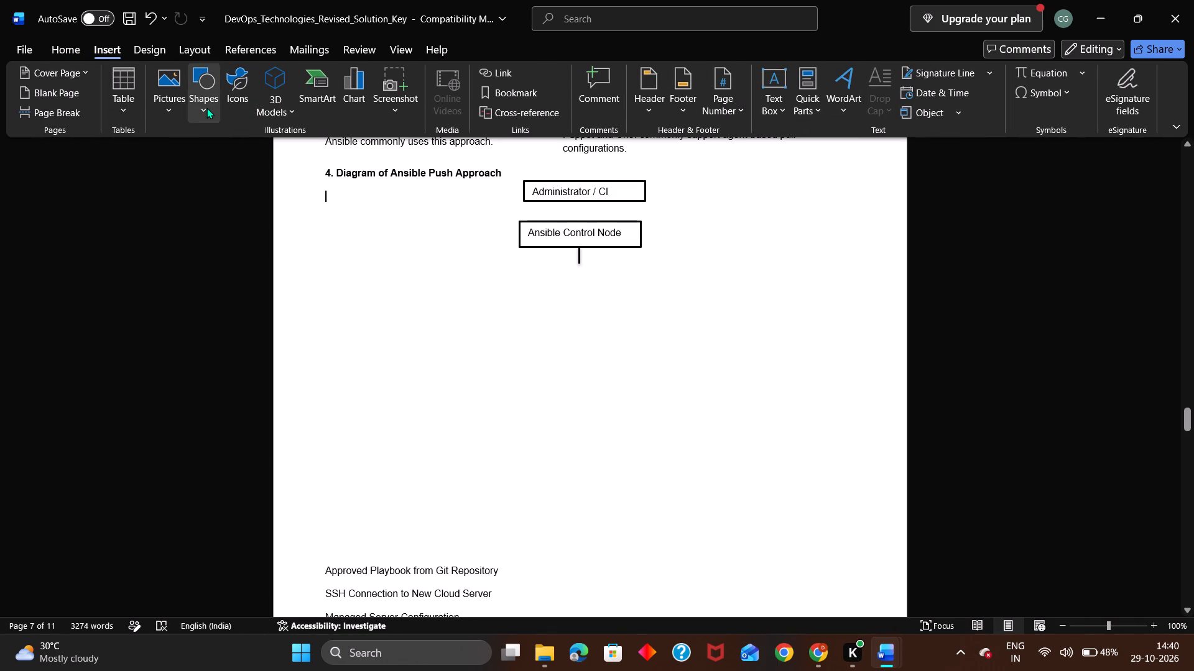
click(206, 107)
click(217, 150)
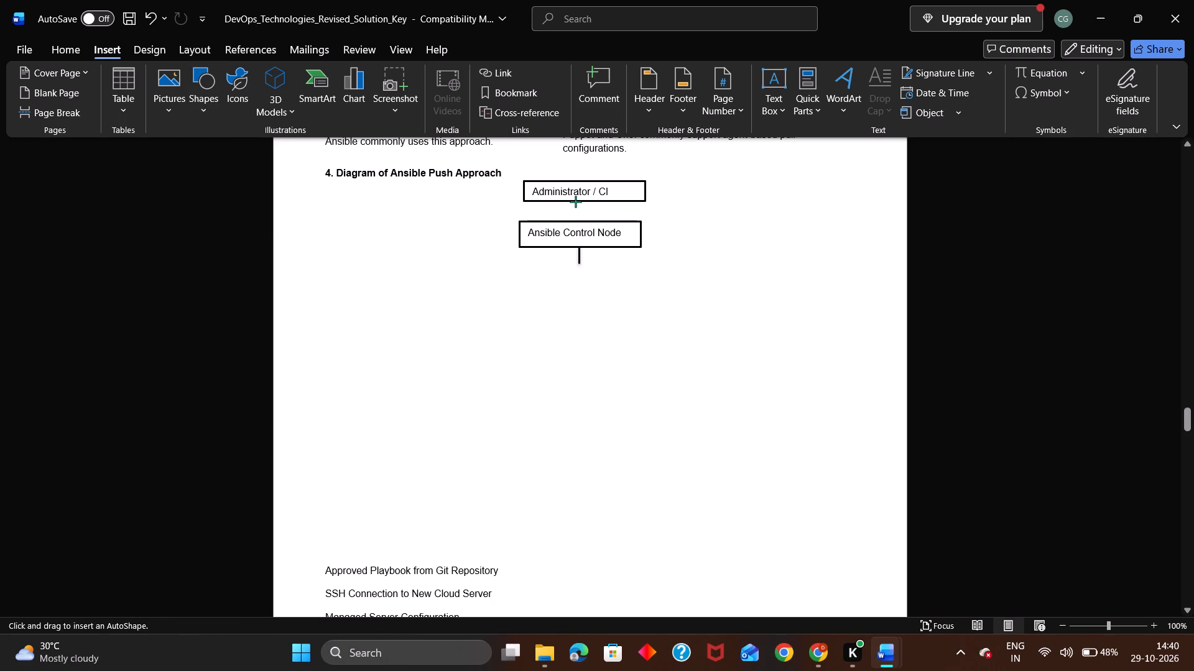
drag(576, 200, 575, 221)
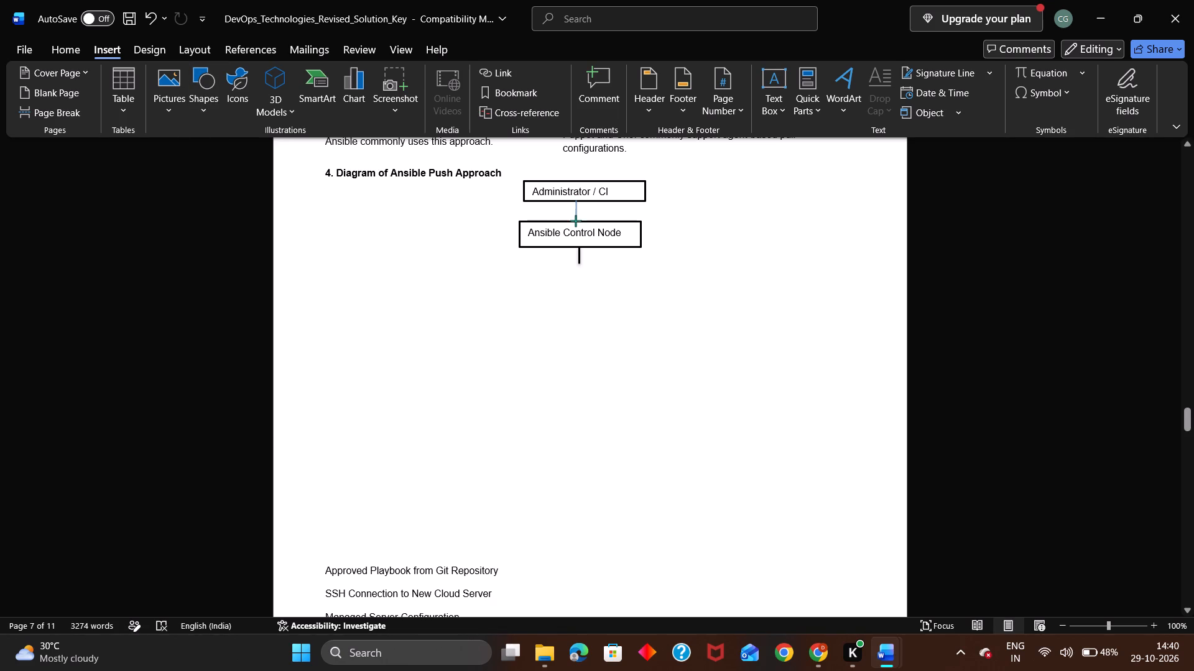
drag(575, 221, 577, 221)
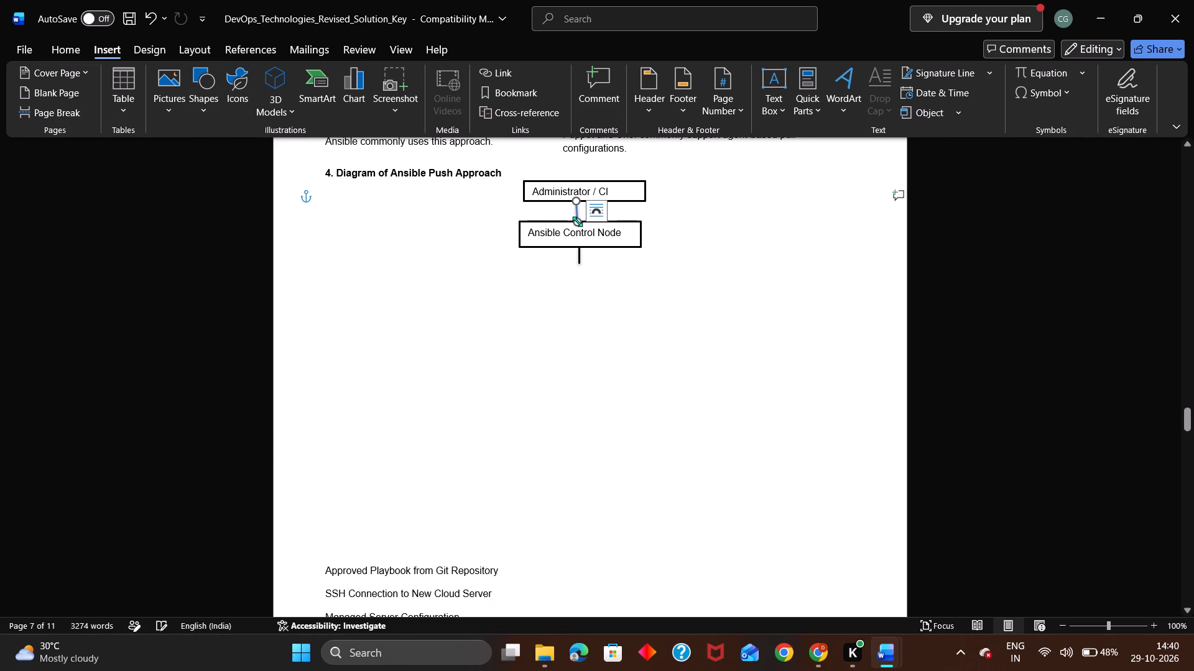
click(262, 99)
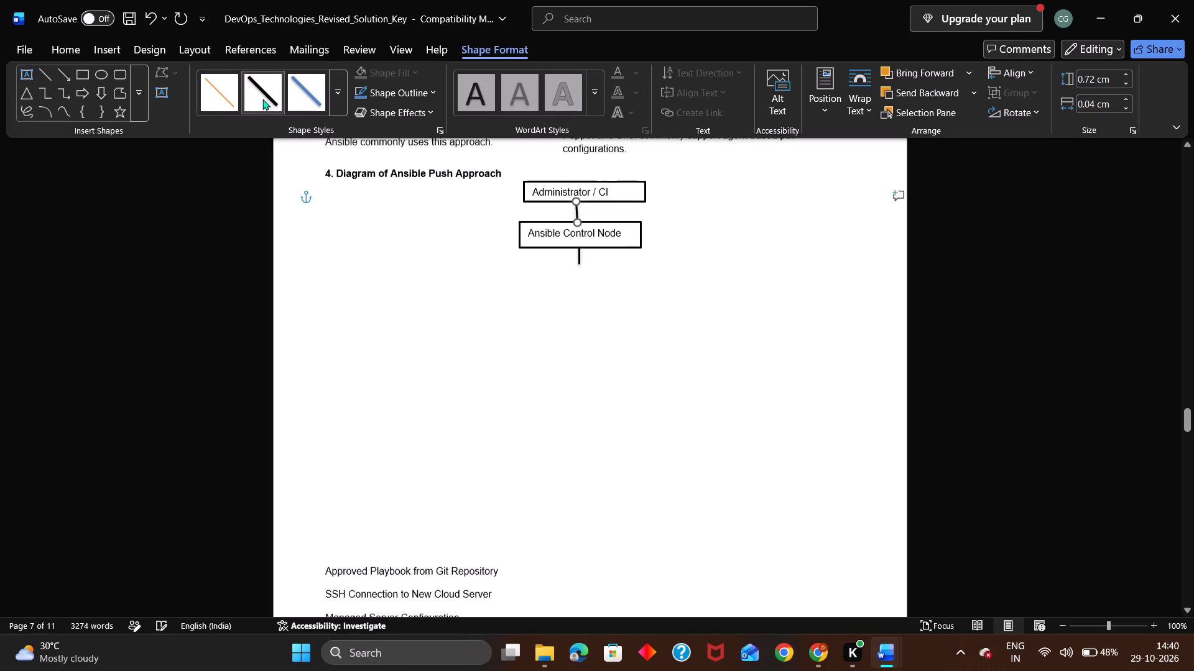
Draw a third box about 1.02 cm by 4.38 cm under the lower line, with white fill and black outline, touching the line.
click(82, 77)
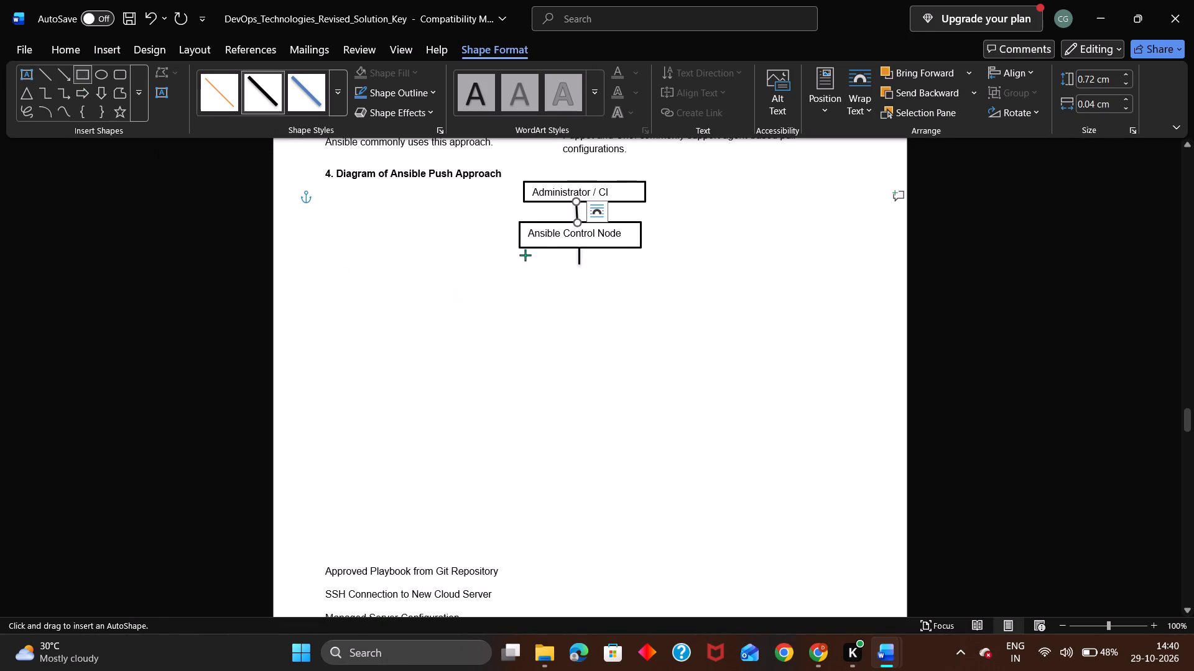
drag(517, 269, 643, 316)
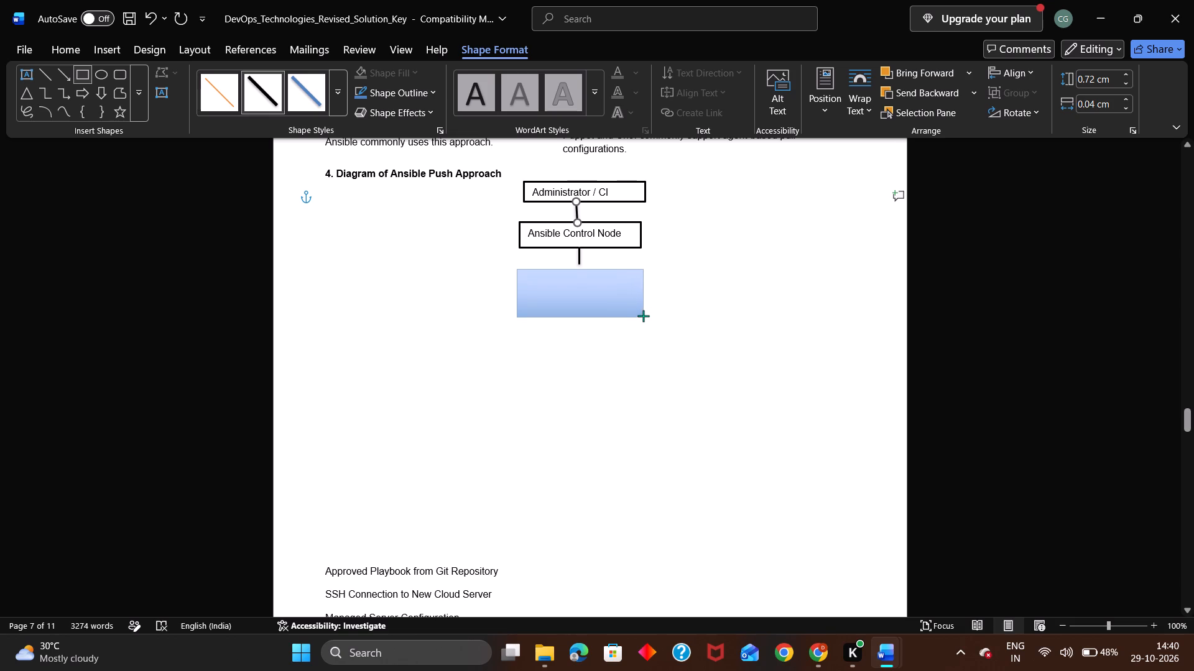
drag(643, 316, 644, 294)
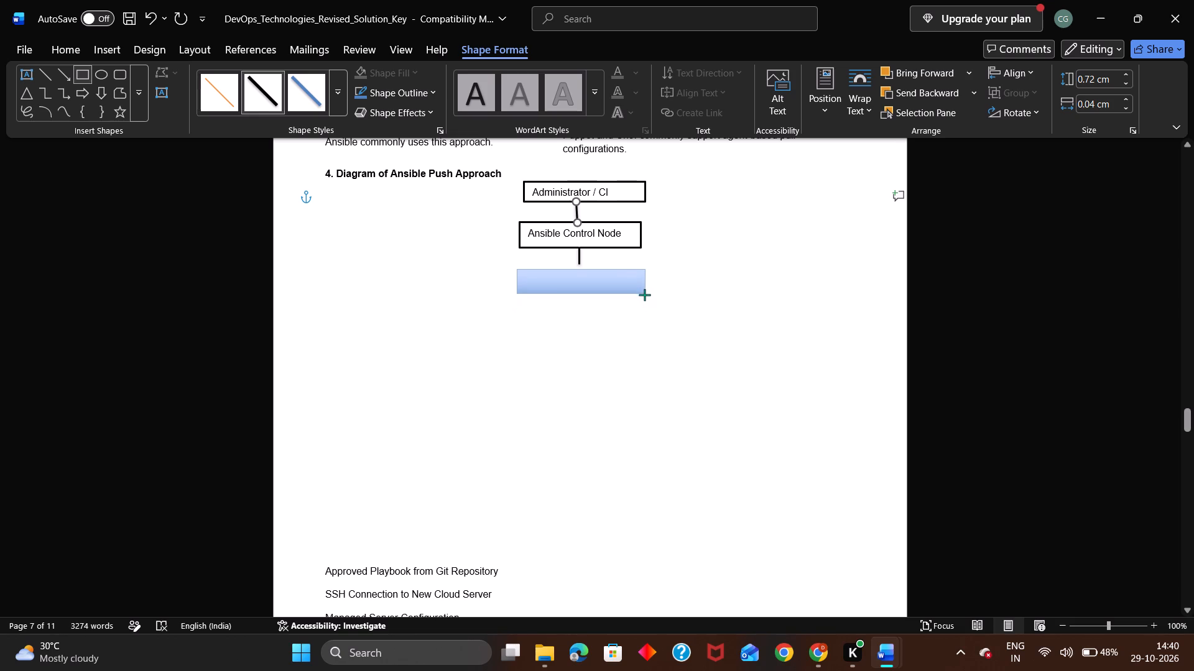
drag(644, 294, 646, 298)
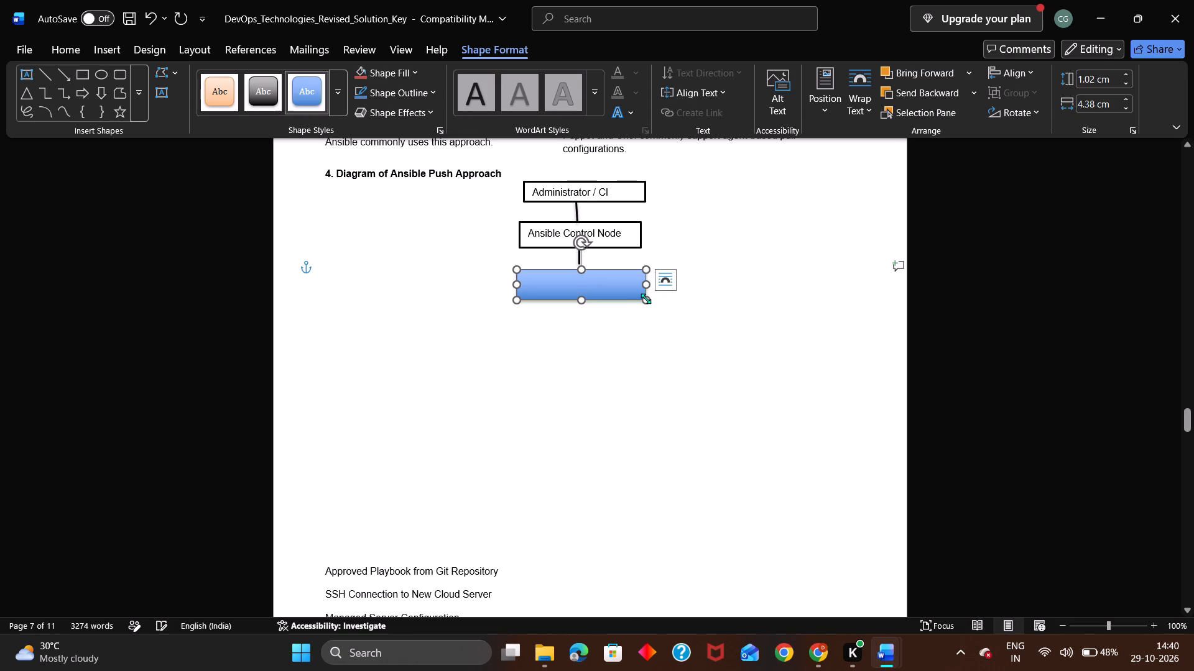
click(338, 86)
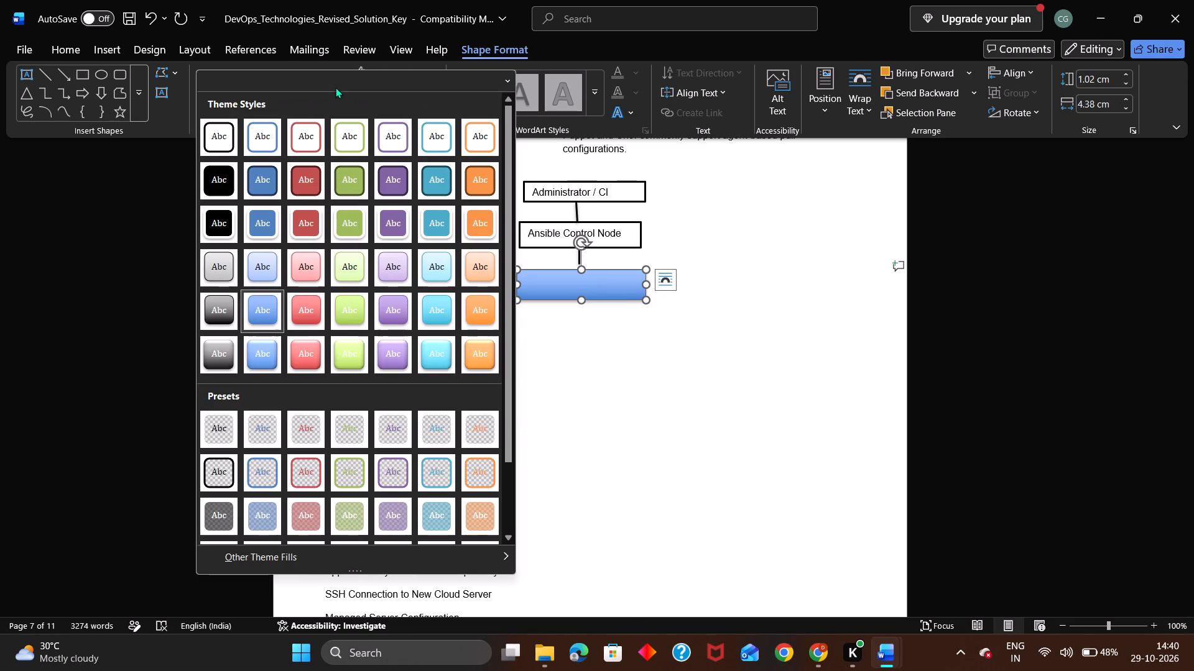
click(222, 126)
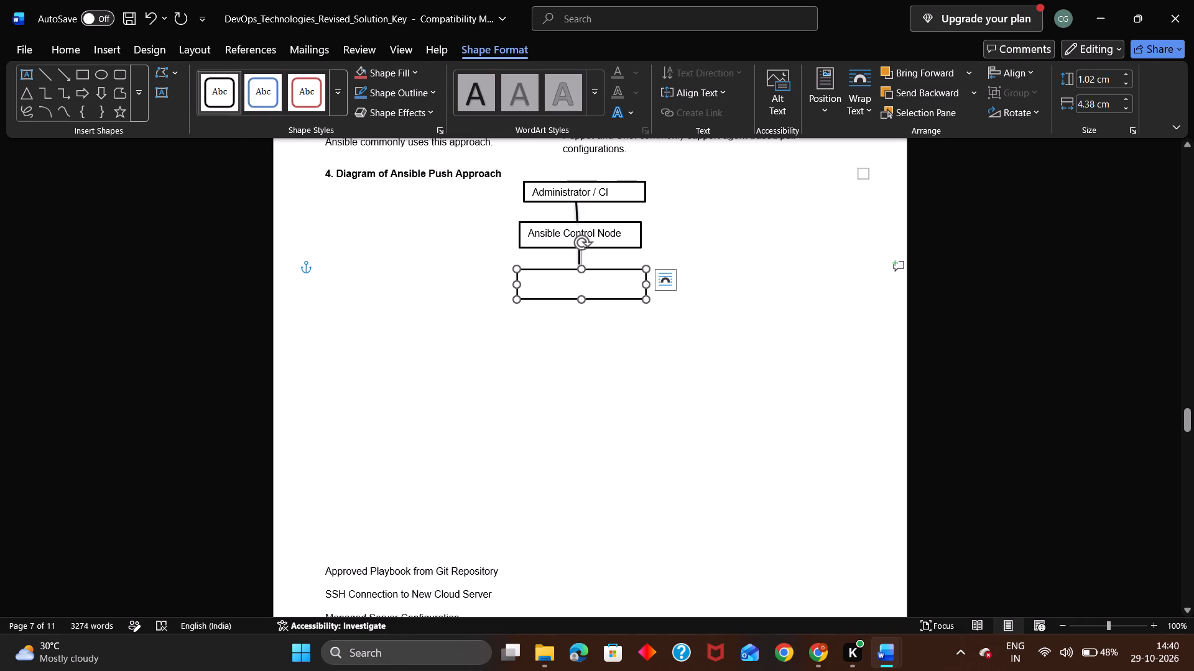
click(580, 285)
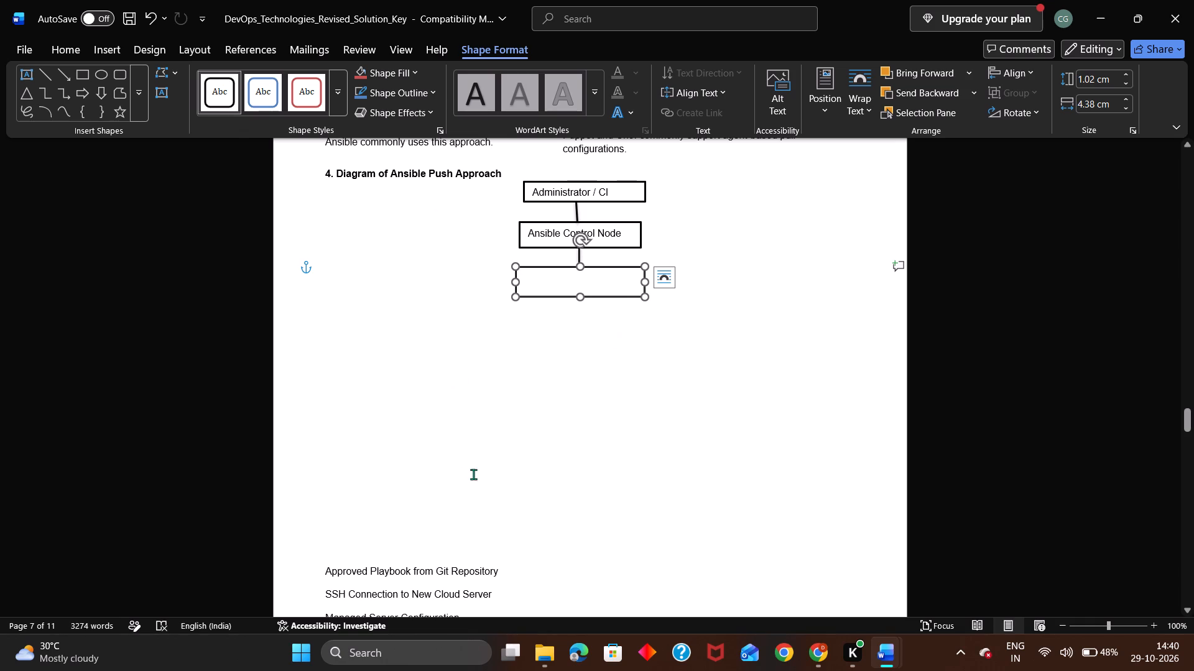
Copy the "Approved Playbook from Git Repository" text from the list below and paste it into the empty third box.
drag(501, 572, 448, 570)
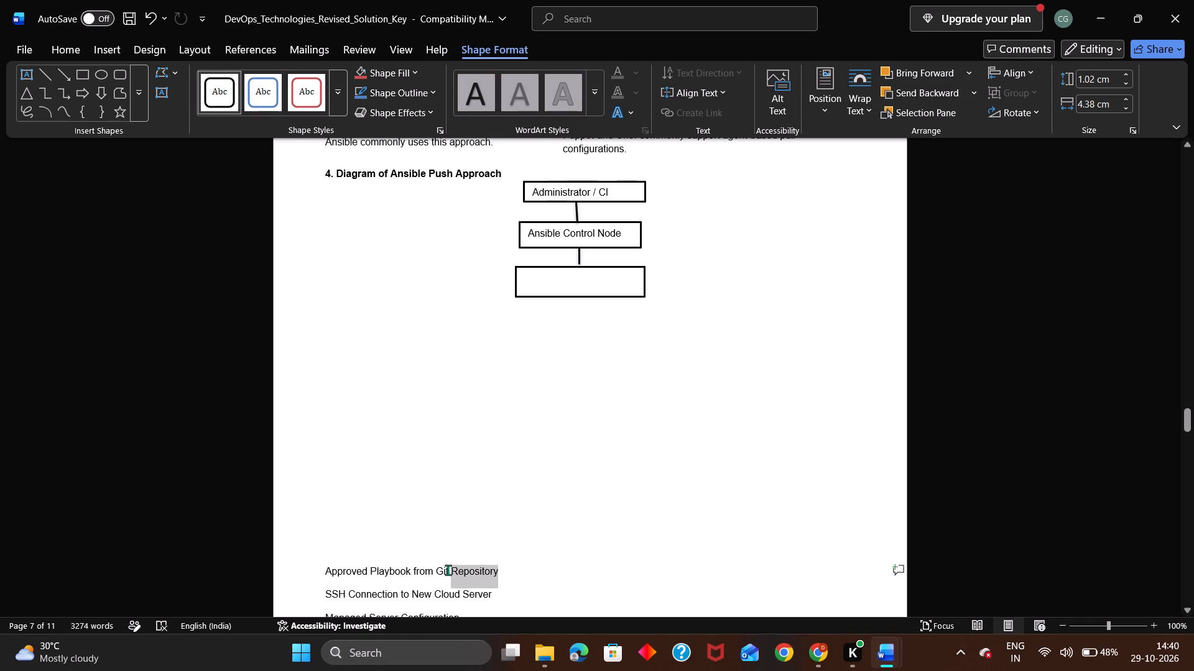
drag(448, 570, 345, 573)
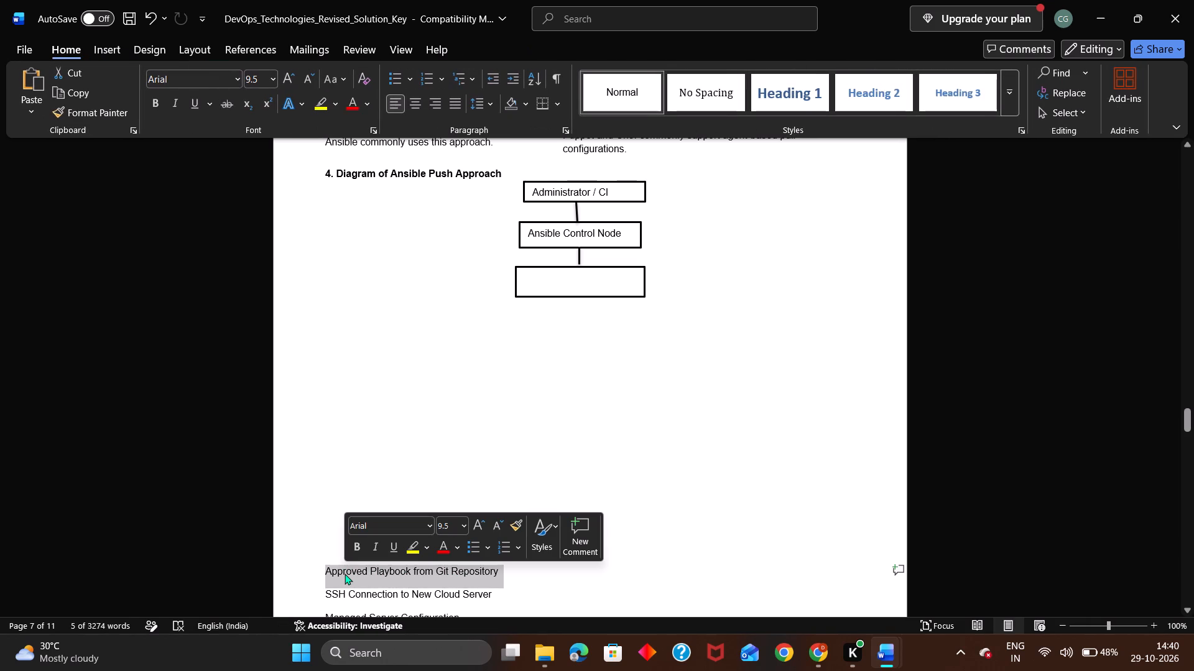
key(ctrl+c)
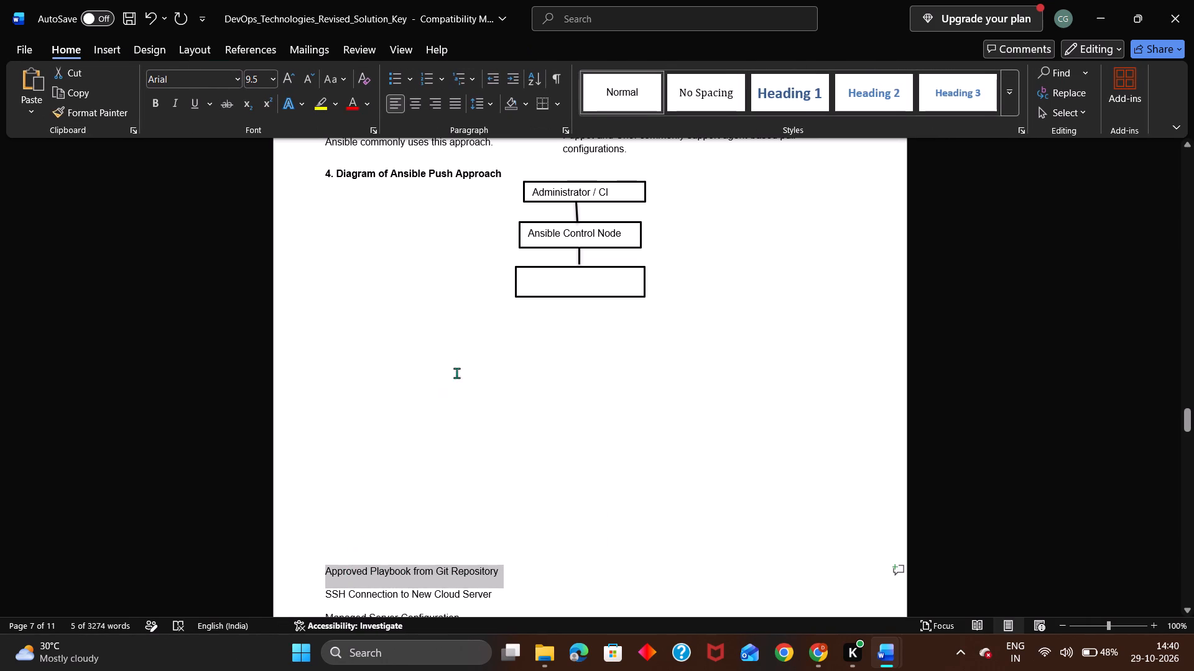
triple_click(579, 278)
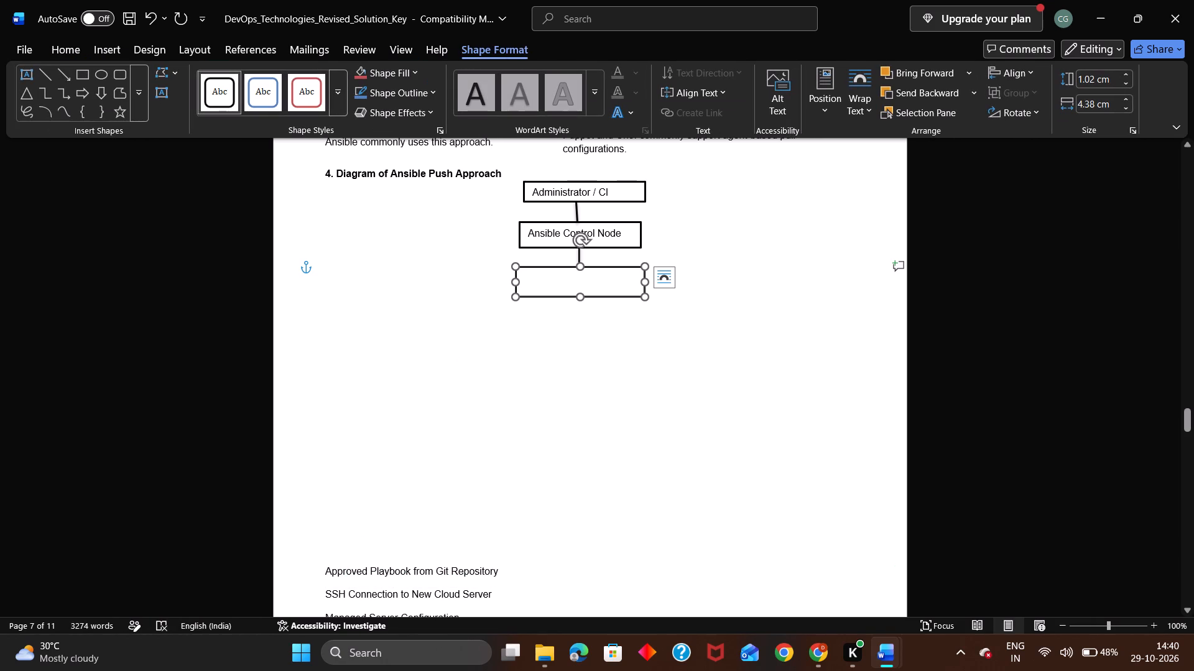
key(ctrl+v)
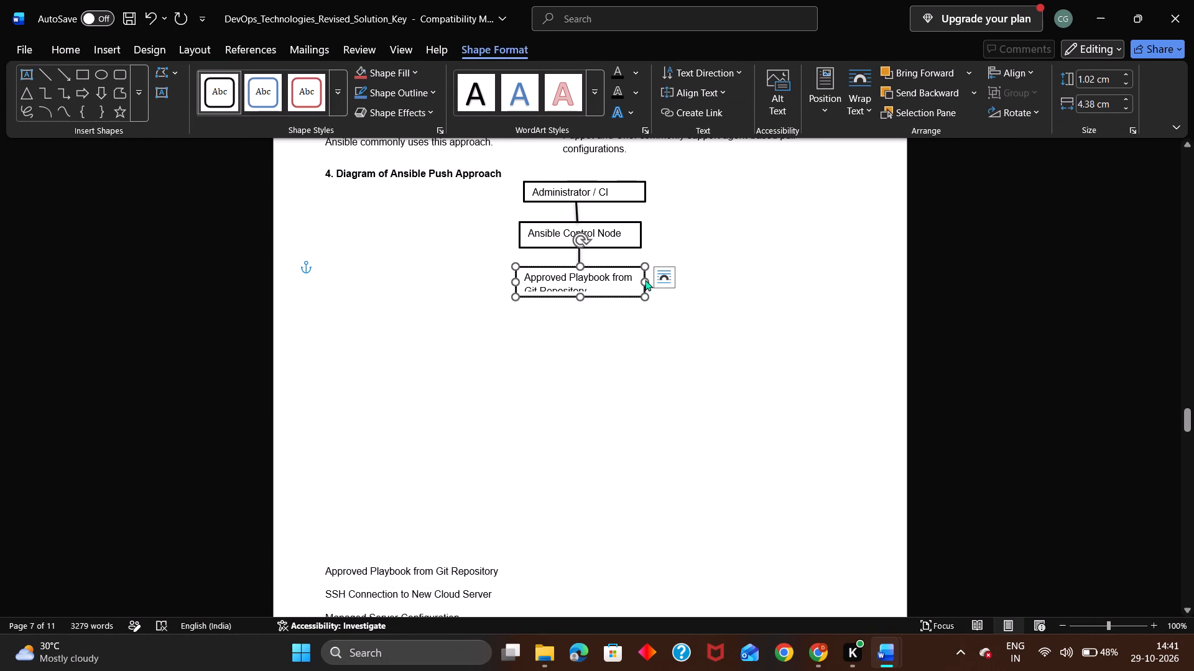
Widen the "Approved Playbook from Git Repository" box on both sides to about 6.54 cm so its text fits on one line.
drag(645, 280, 711, 283)
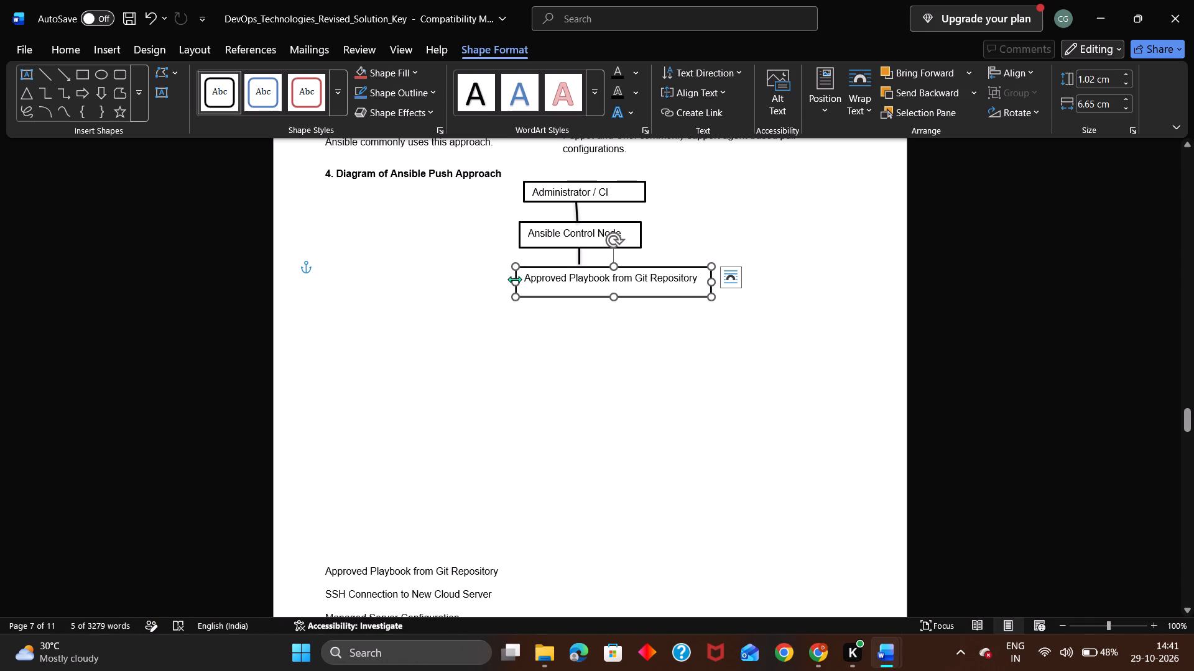
drag(515, 280, 495, 280)
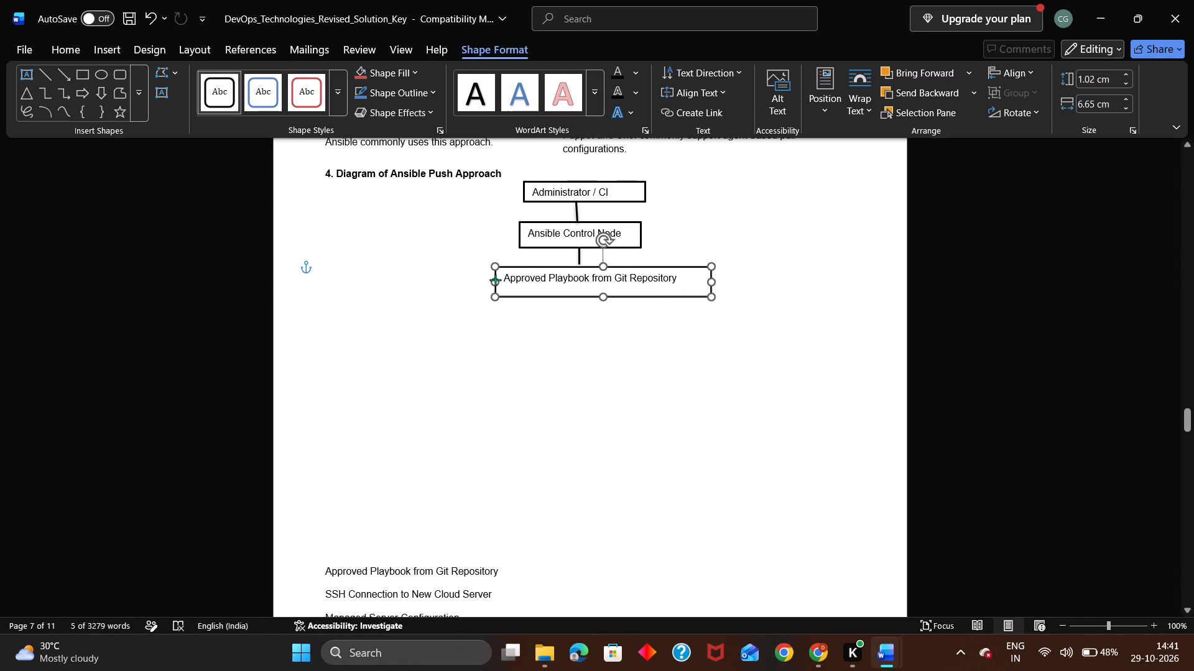
drag(495, 280, 491, 280)
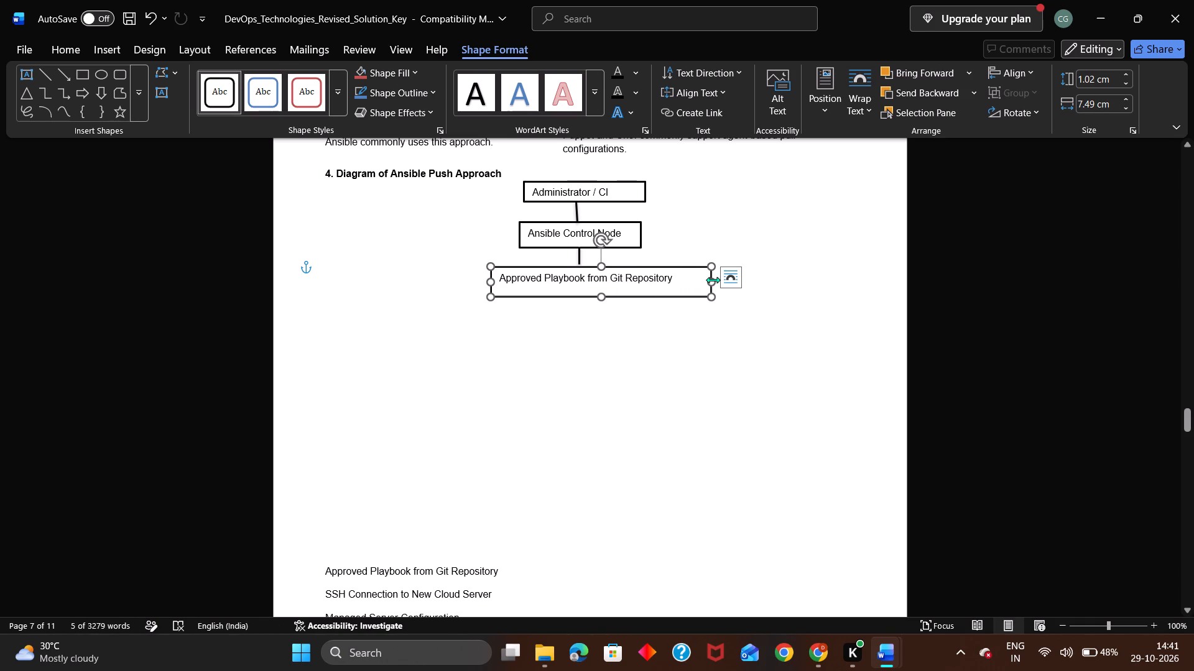
drag(713, 280, 683, 280)
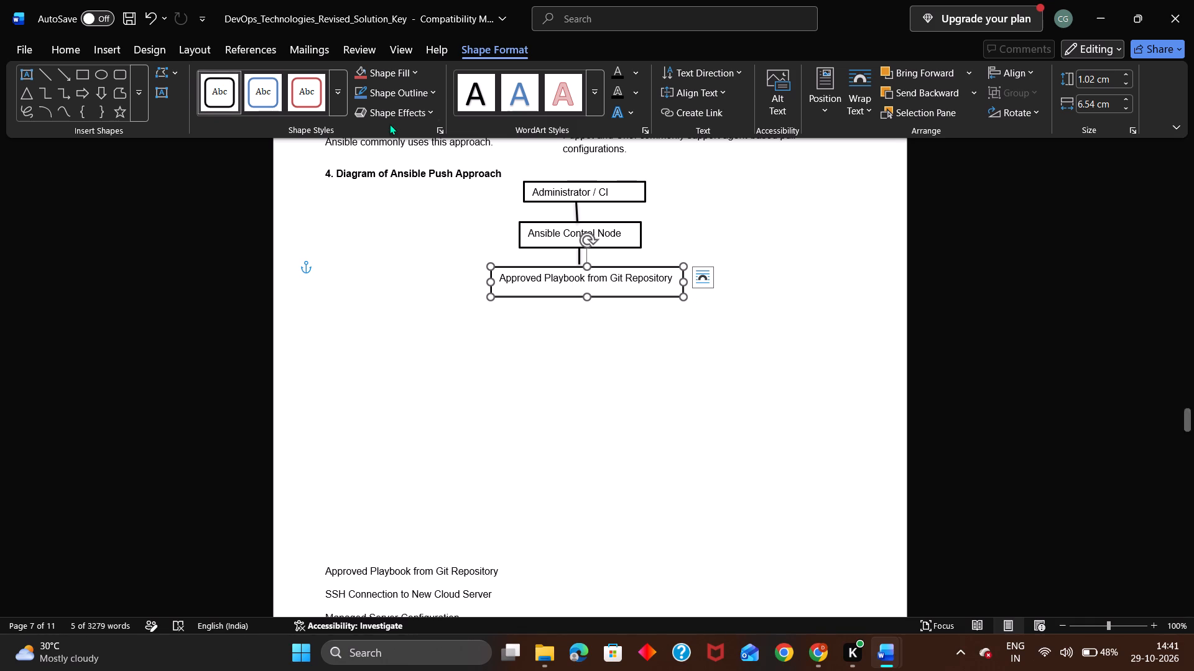
Draw a vertical line about 0.86 cm long down from the "Approved Playbook from Git Repository" box in the thick black line style.
click(44, 70)
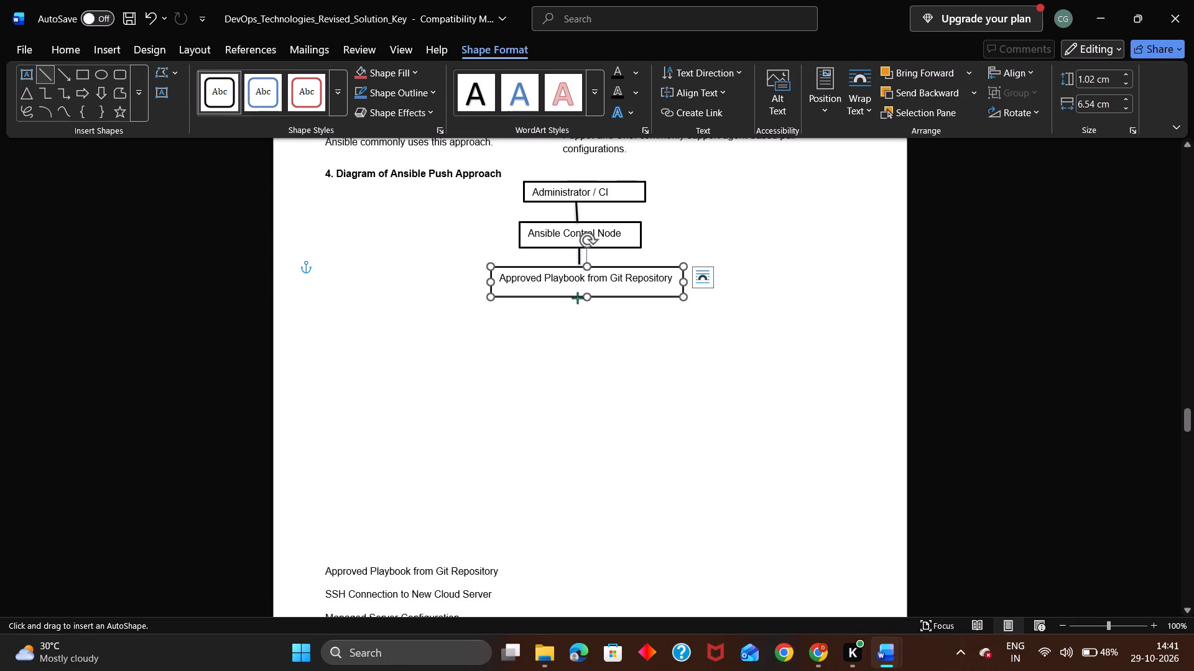
drag(578, 297, 580, 319)
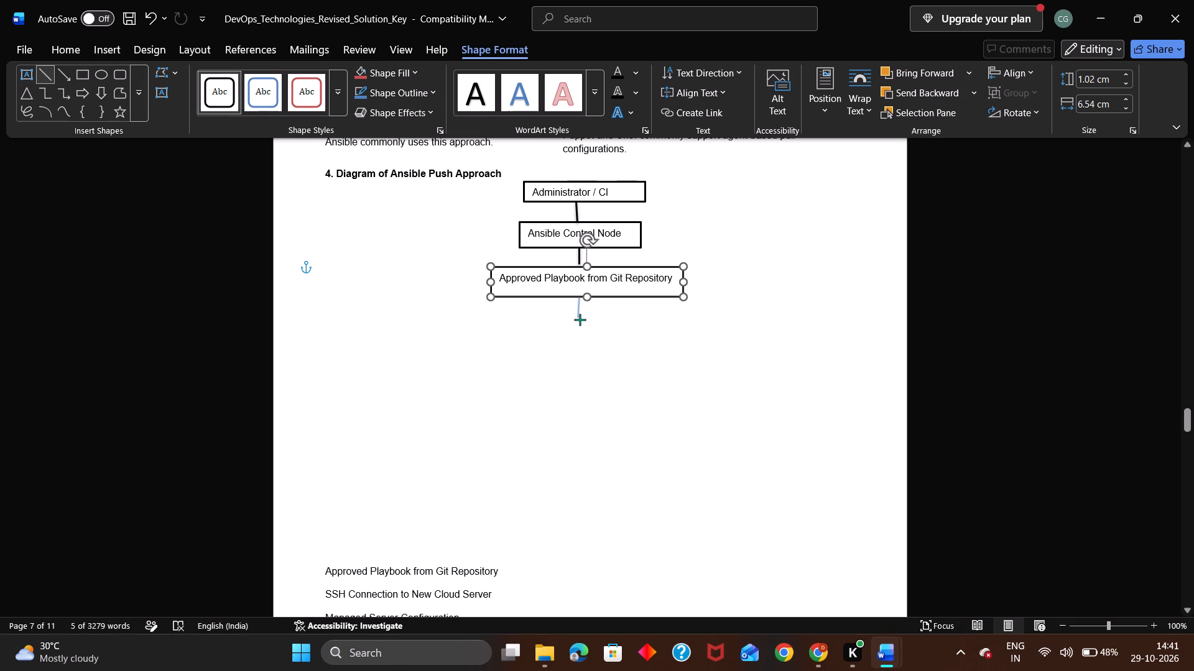
drag(580, 319, 578, 321)
drag(578, 321, 580, 320)
drag(580, 320, 579, 320)
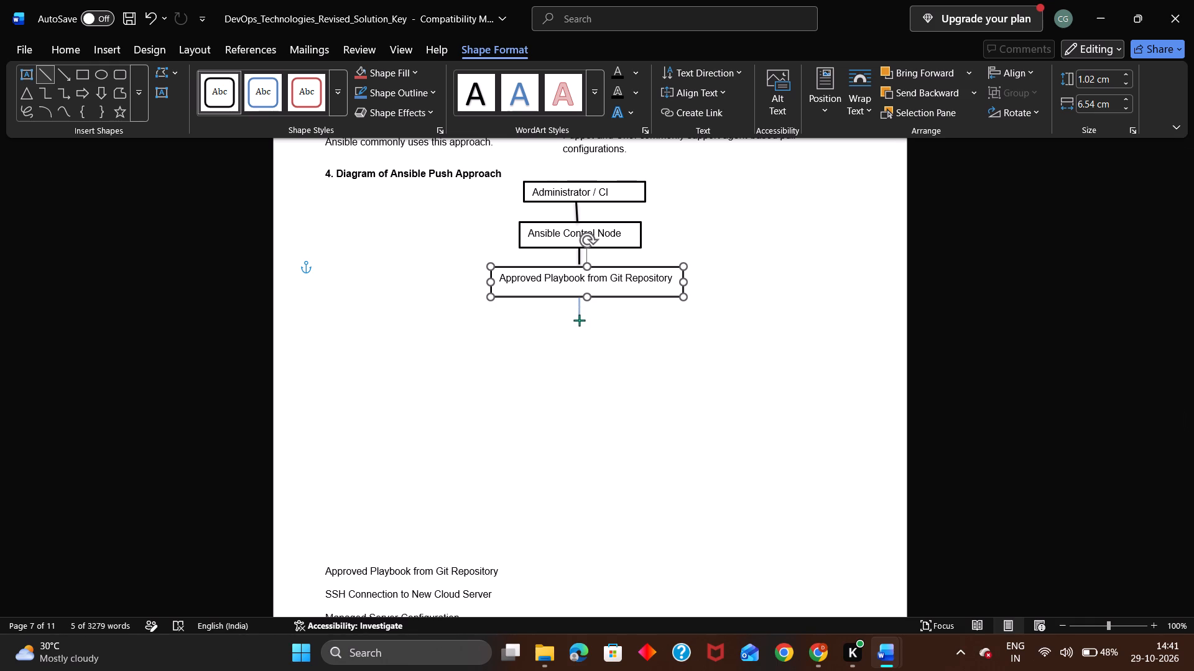
drag(579, 320, 582, 321)
click(582, 321)
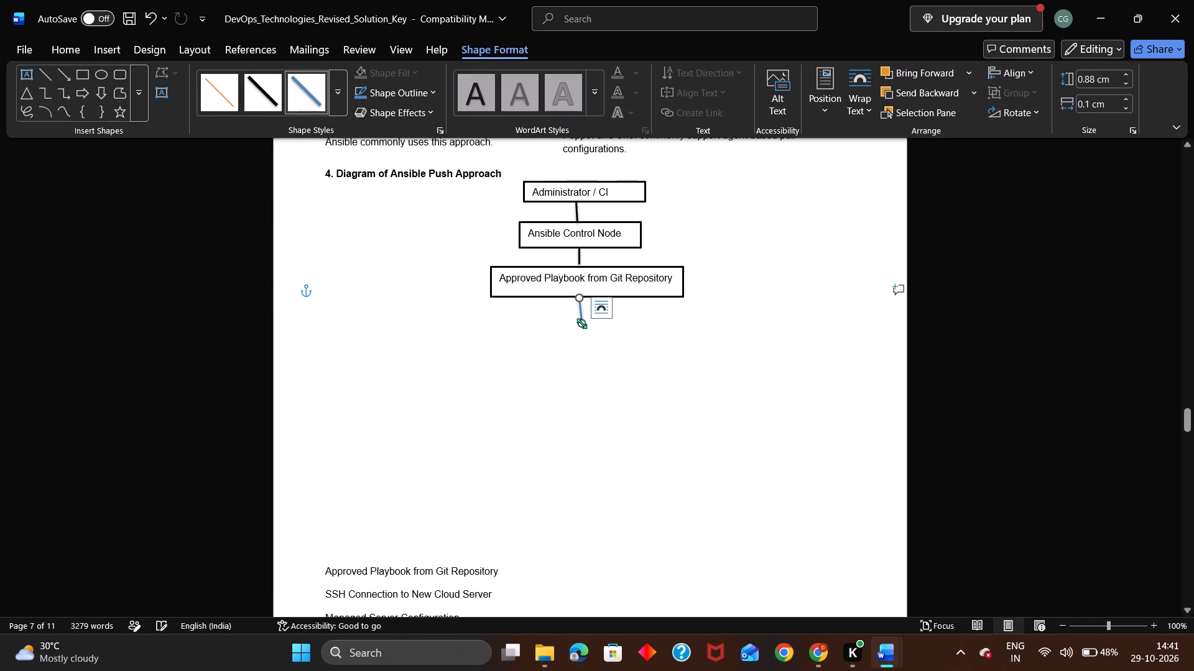
click(268, 91)
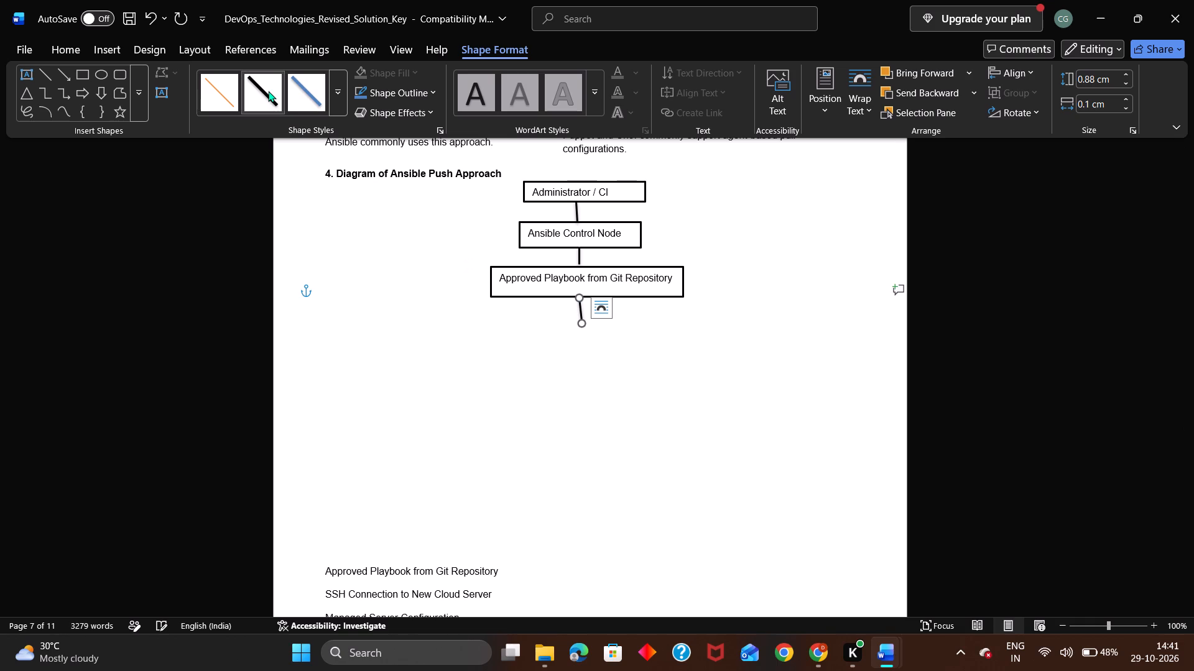
click(581, 322)
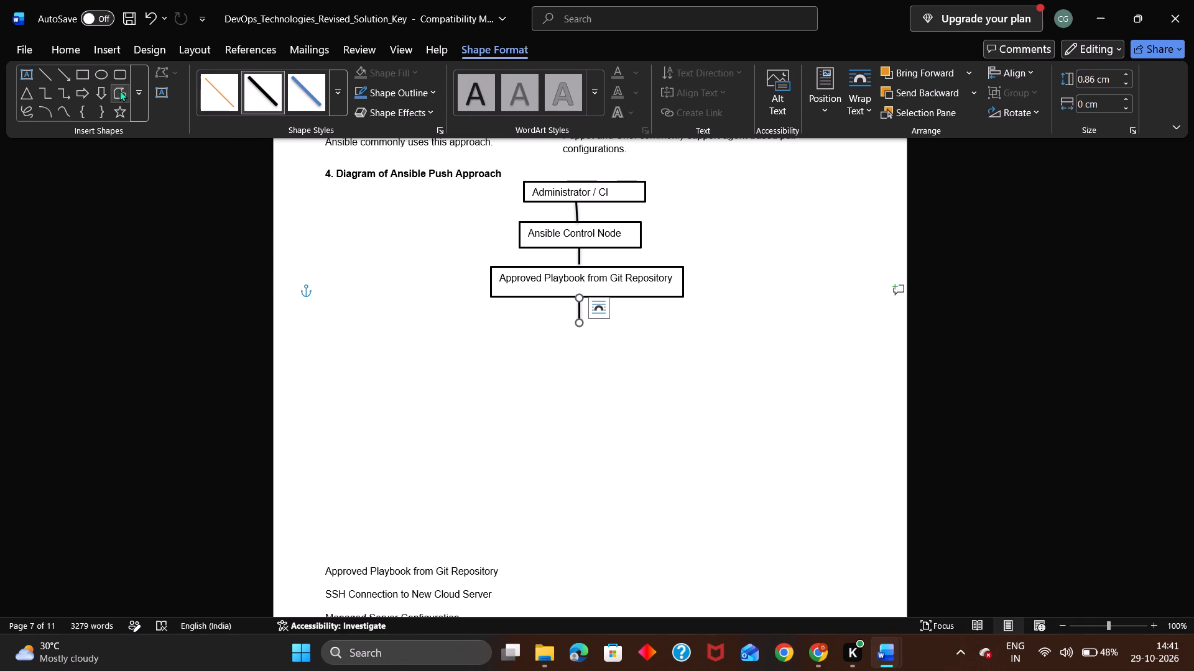
Draw a fourth box about 1.25 cm by 6.56 cm with white fill and black outline, and position it just under the lowest line.
click(76, 78)
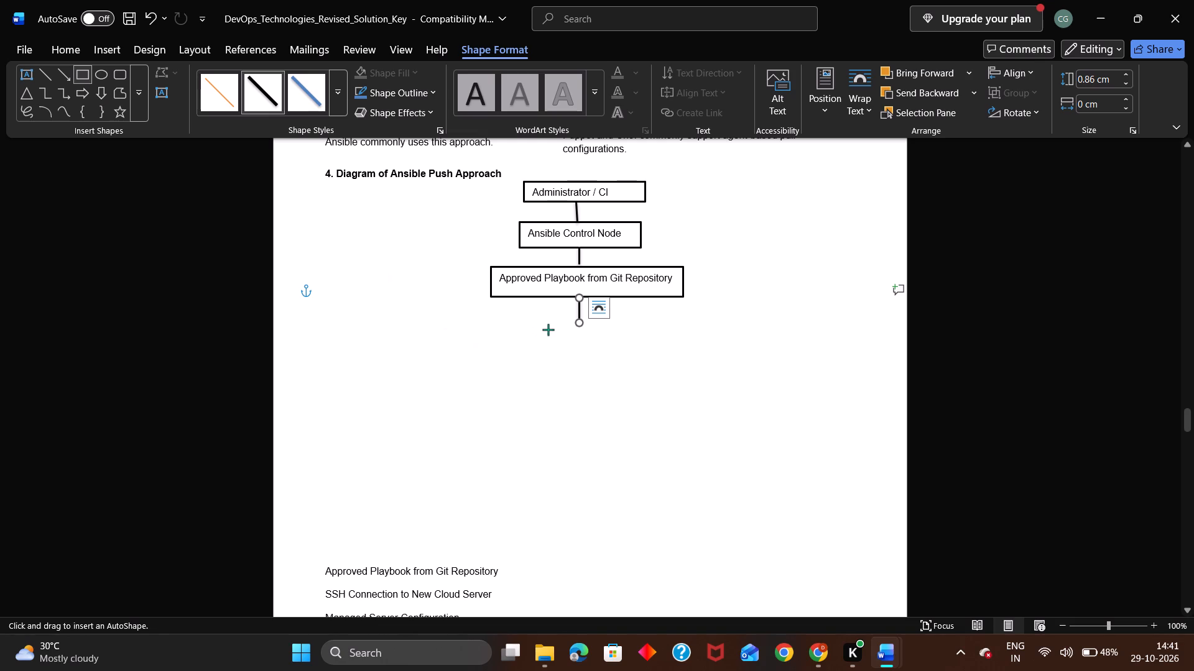
drag(490, 332, 658, 367)
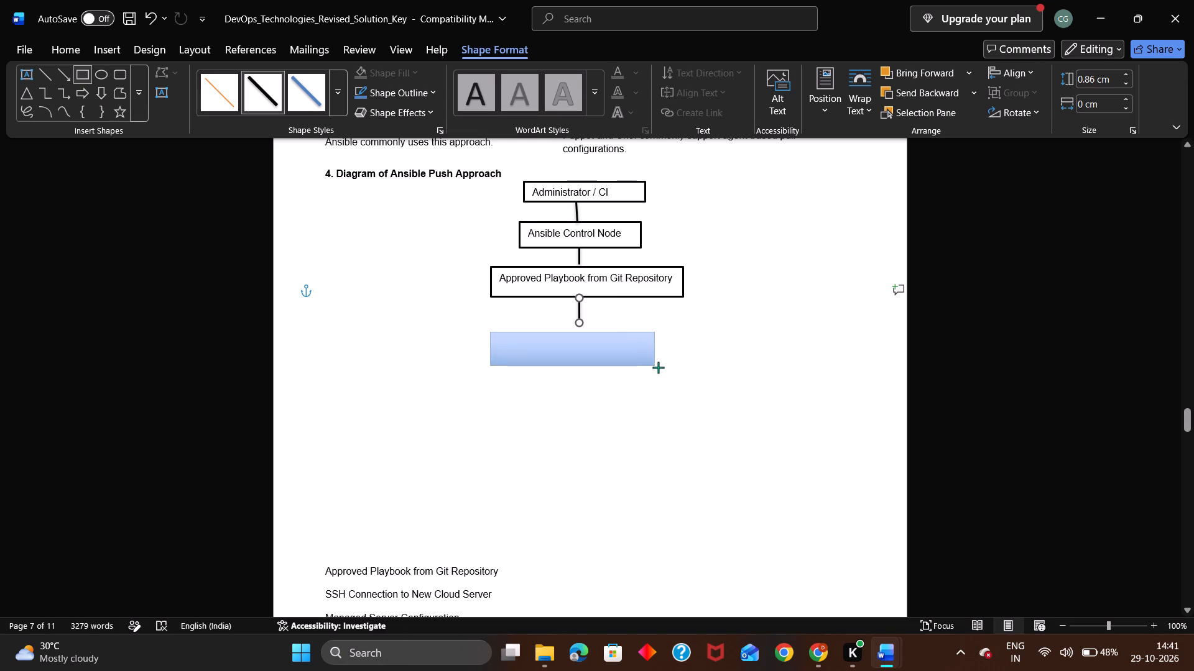
drag(658, 367, 682, 365)
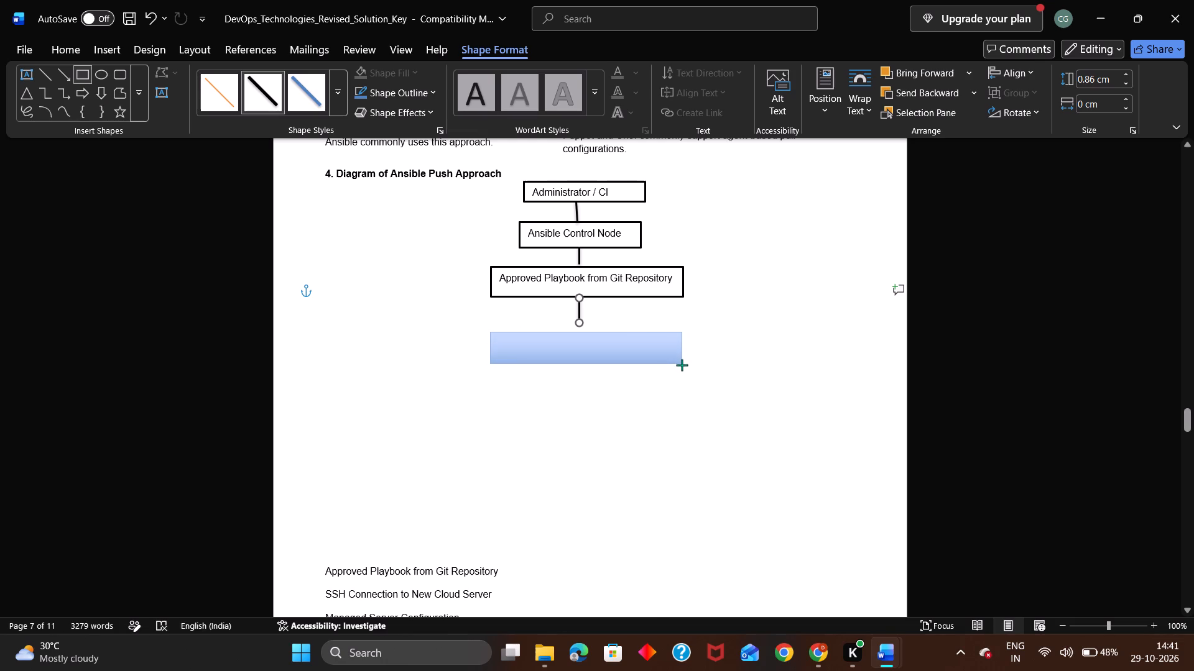
drag(682, 365, 683, 368)
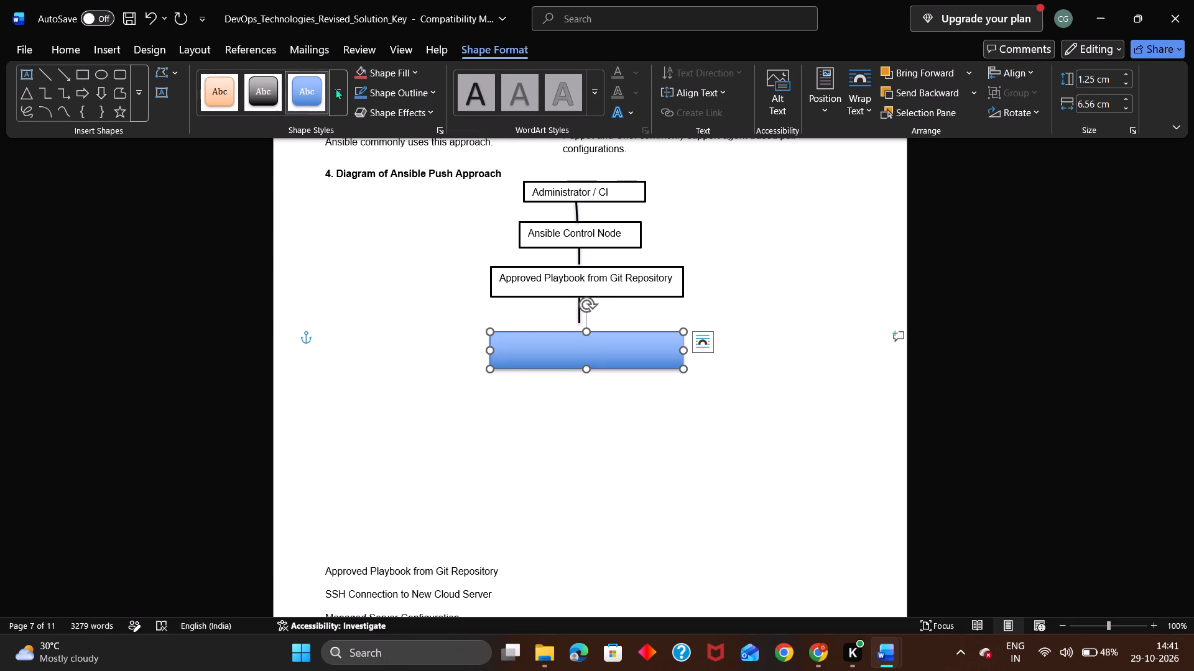
click(339, 89)
double_click(225, 129)
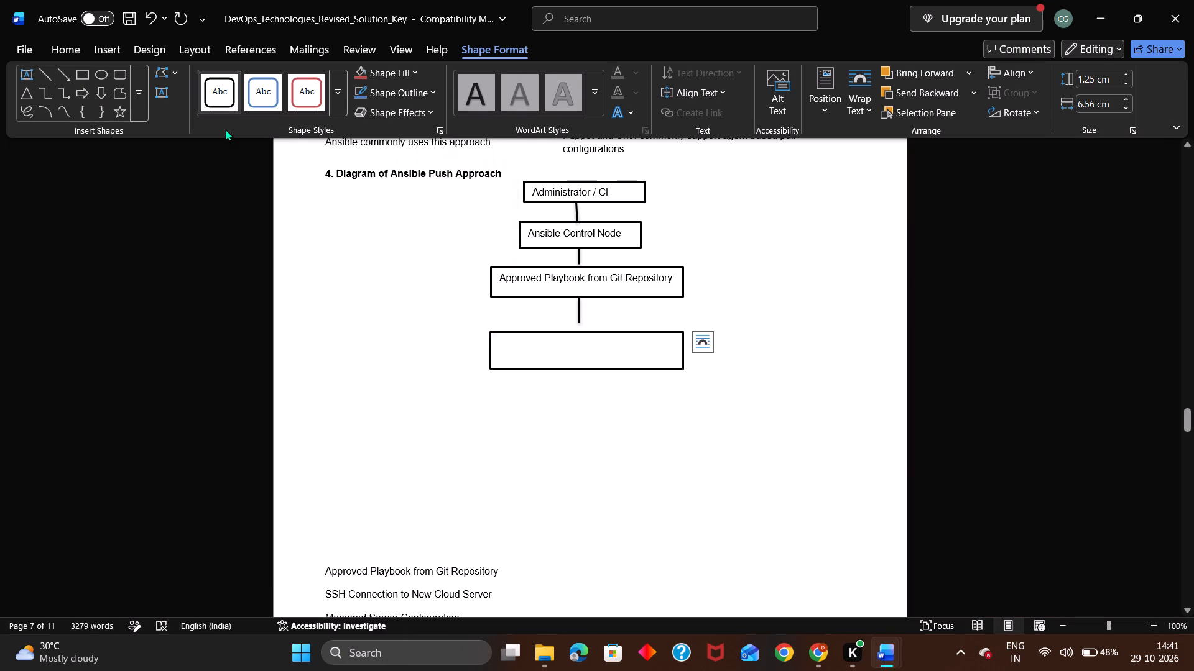
drag(586, 346, 579, 338)
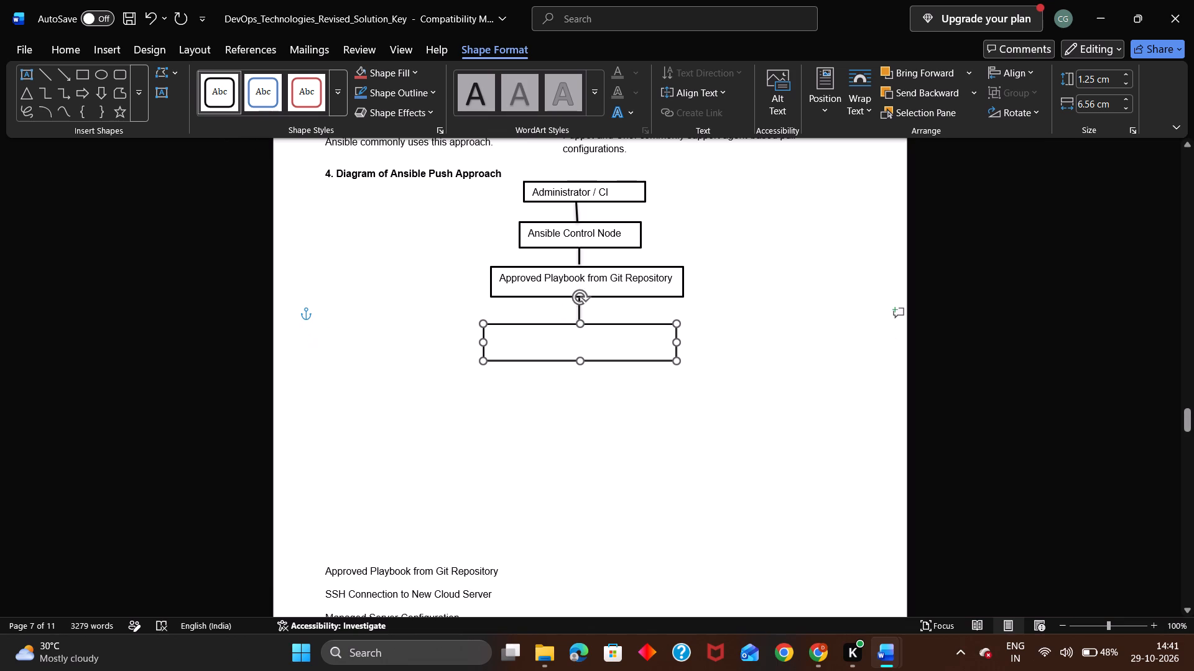
drag(579, 338, 580, 341)
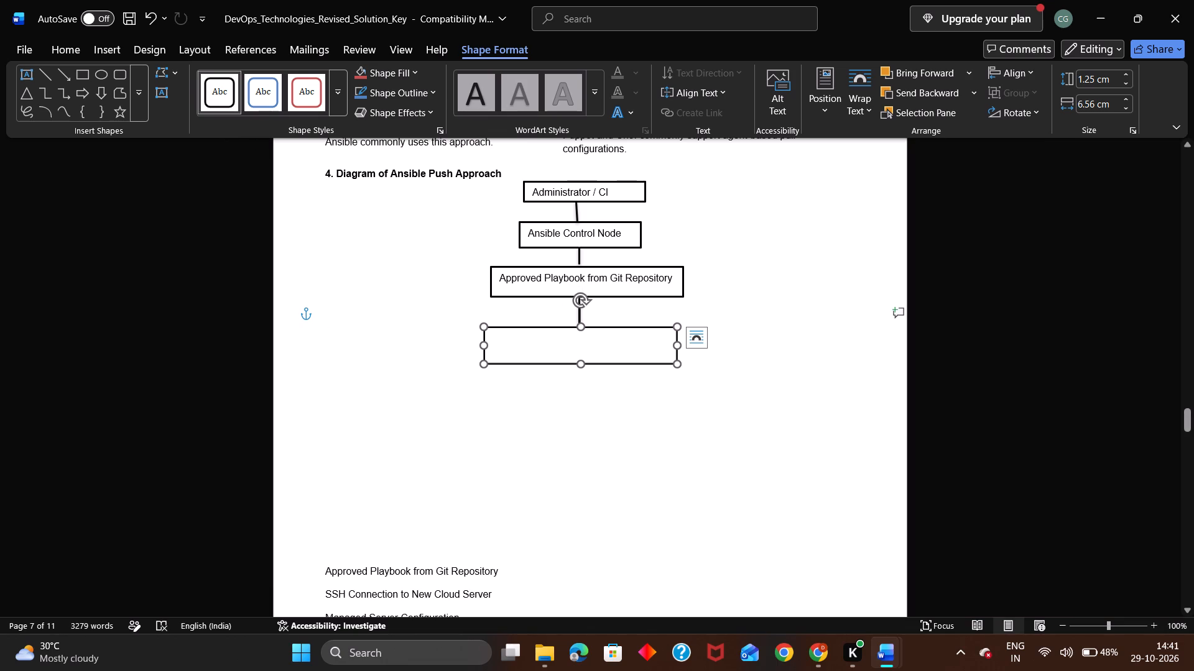
click(580, 344)
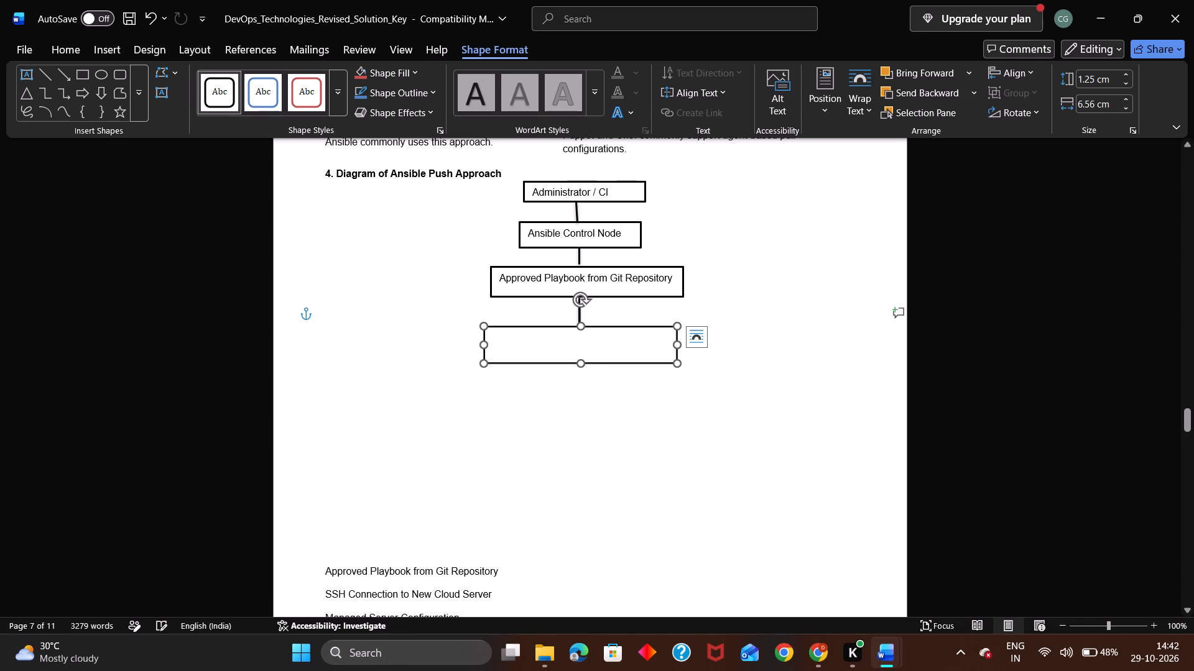
click(609, 406)
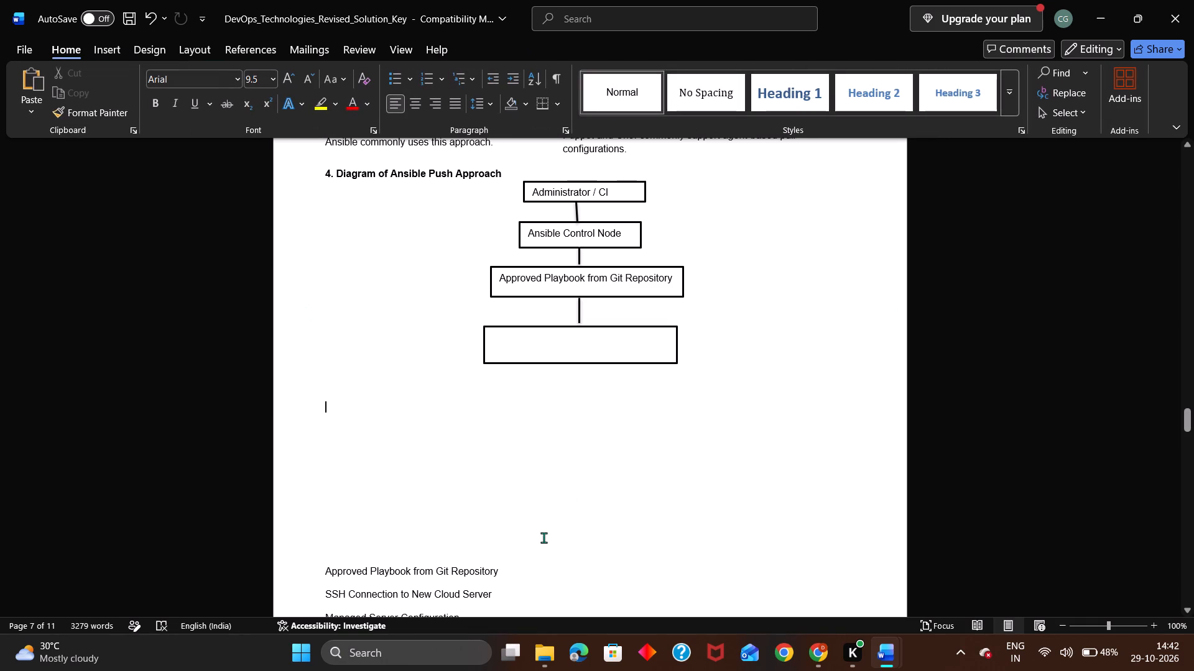
Copy the "Approved Playbook from Git Repository" text from the list below into the empty fourth box and remove the trailing blank line.
drag(505, 571, 335, 555)
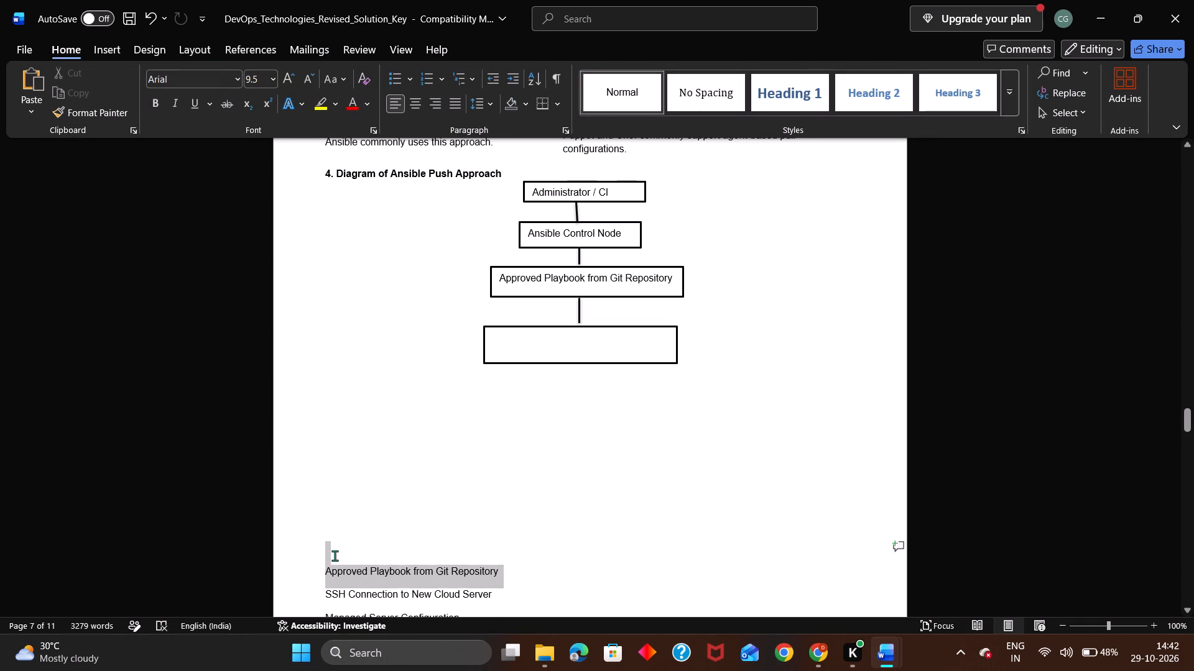
drag(335, 555, 331, 571)
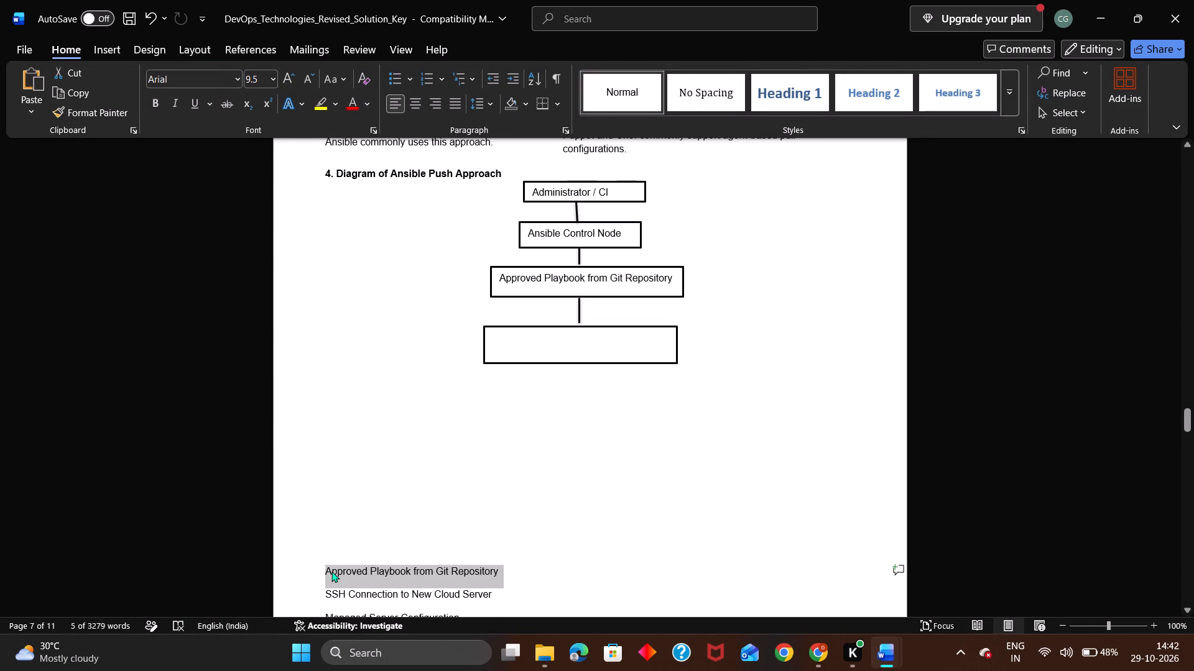
key(ctrl+c)
triple_click(600, 336)
key(ctrl+v)
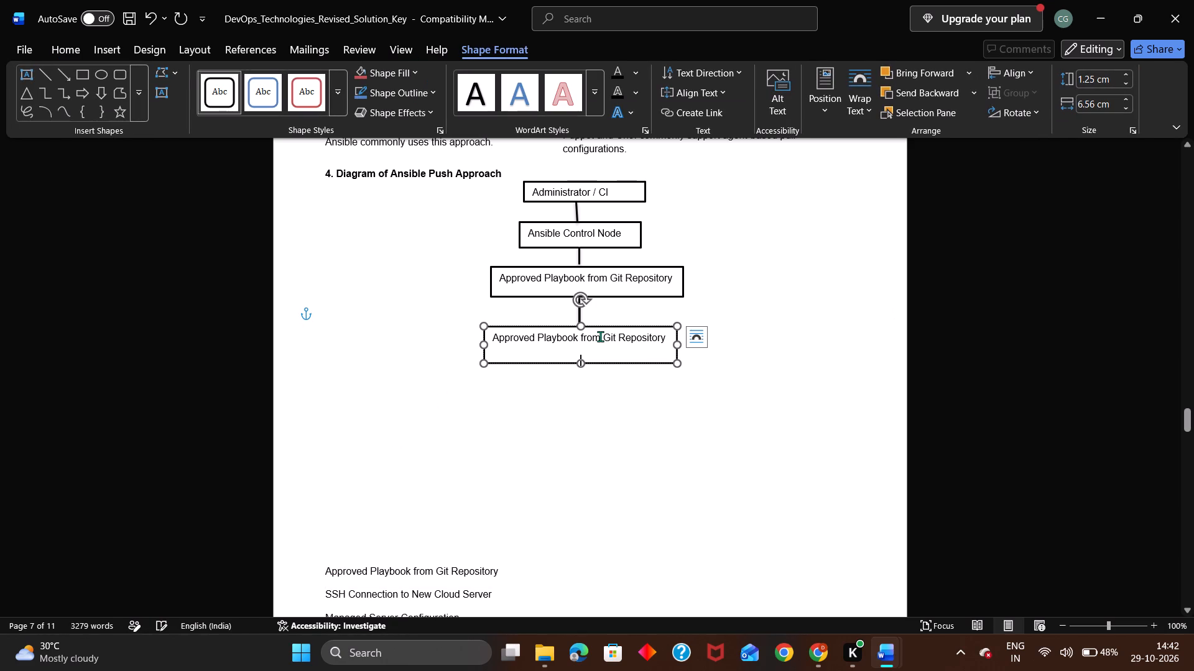
key(BackSpace)
key(BackSpace)
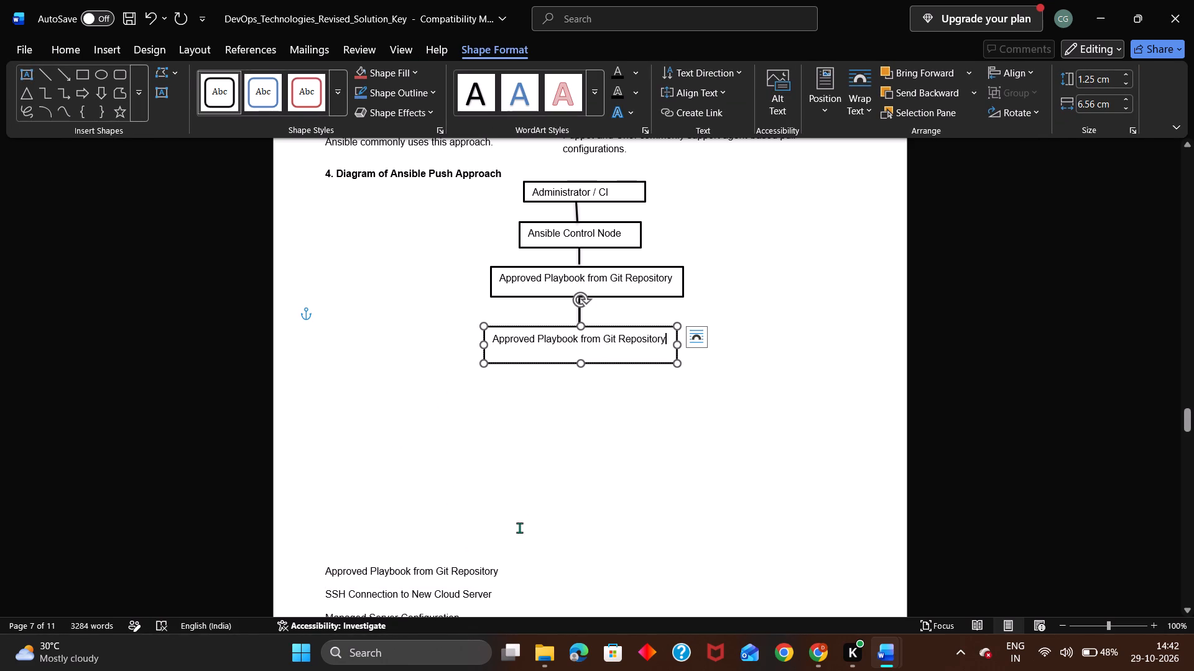
Nudge the fourth box up slightly so its top edge meets the connecting line above it.
click(609, 329)
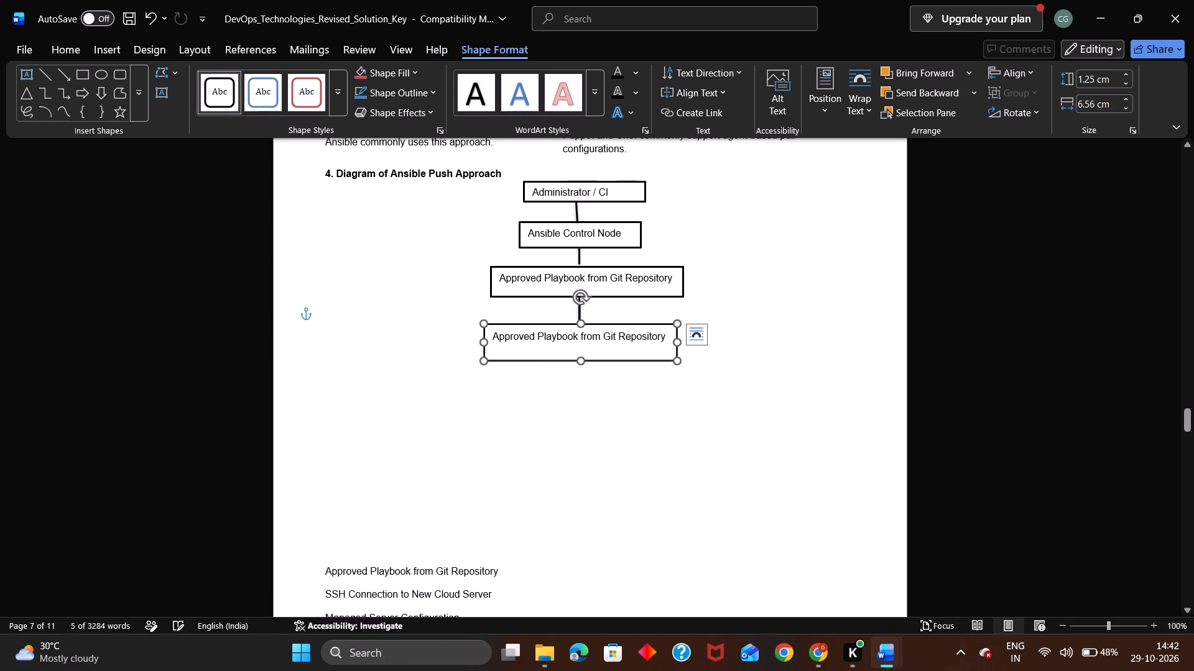
click(620, 424)
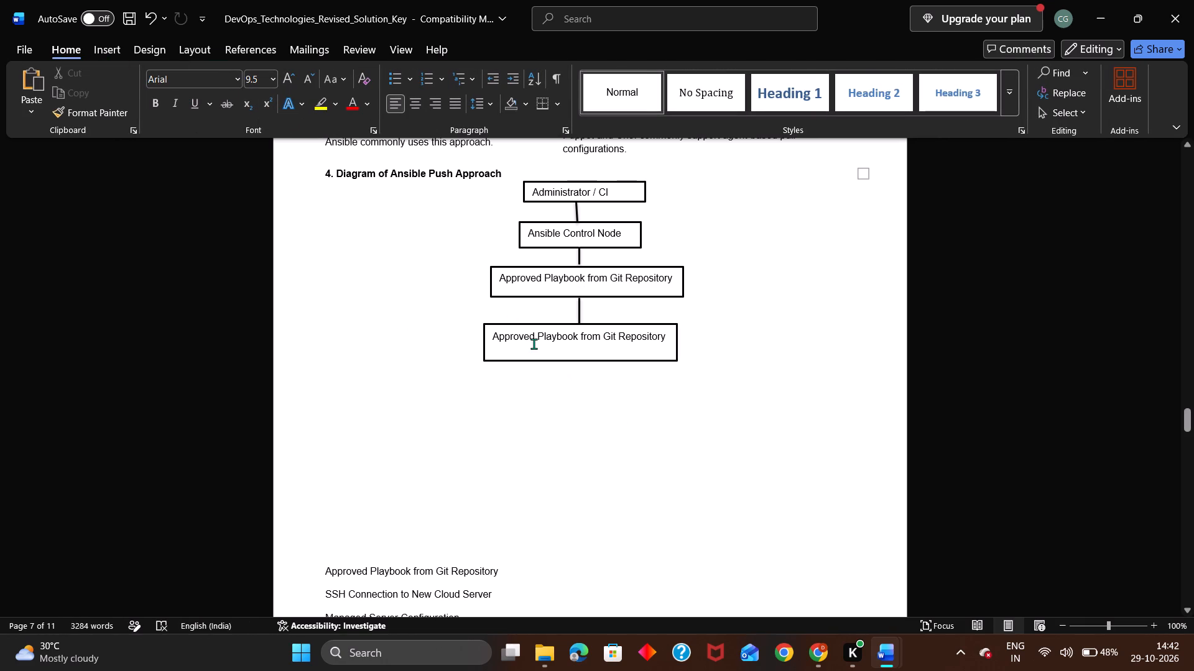
Duplicate the fourth box and position the copy a short gap below it, roughly in line with the boxes above.
double_click(600, 356)
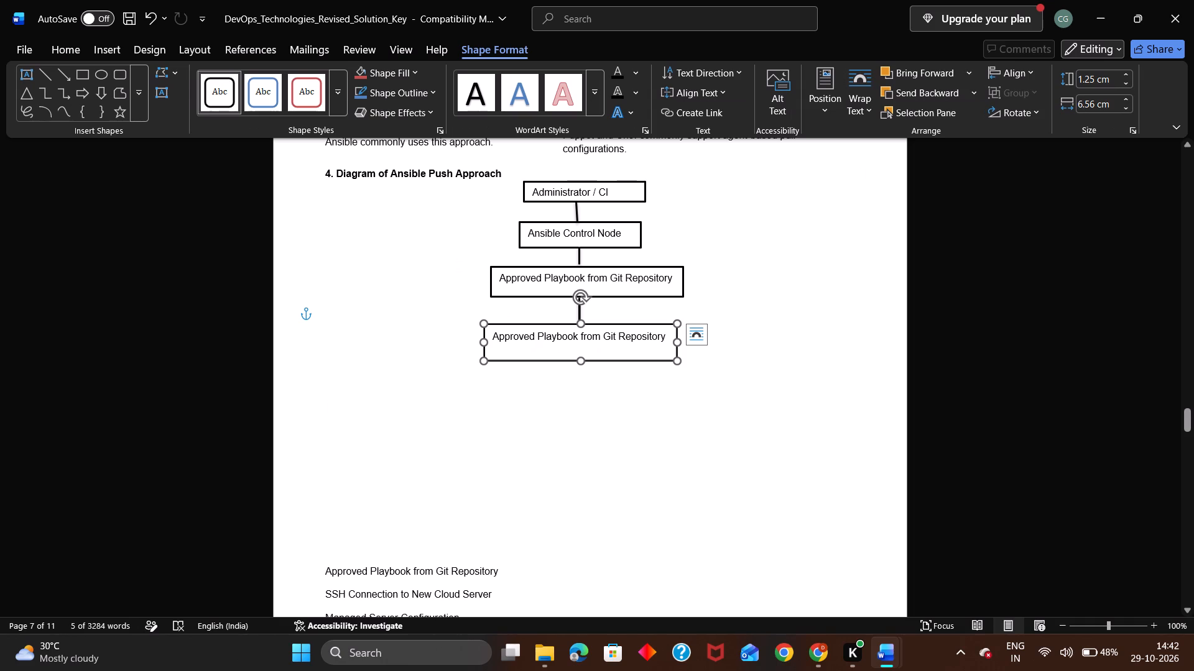
key(ctrl+c)
click(576, 398)
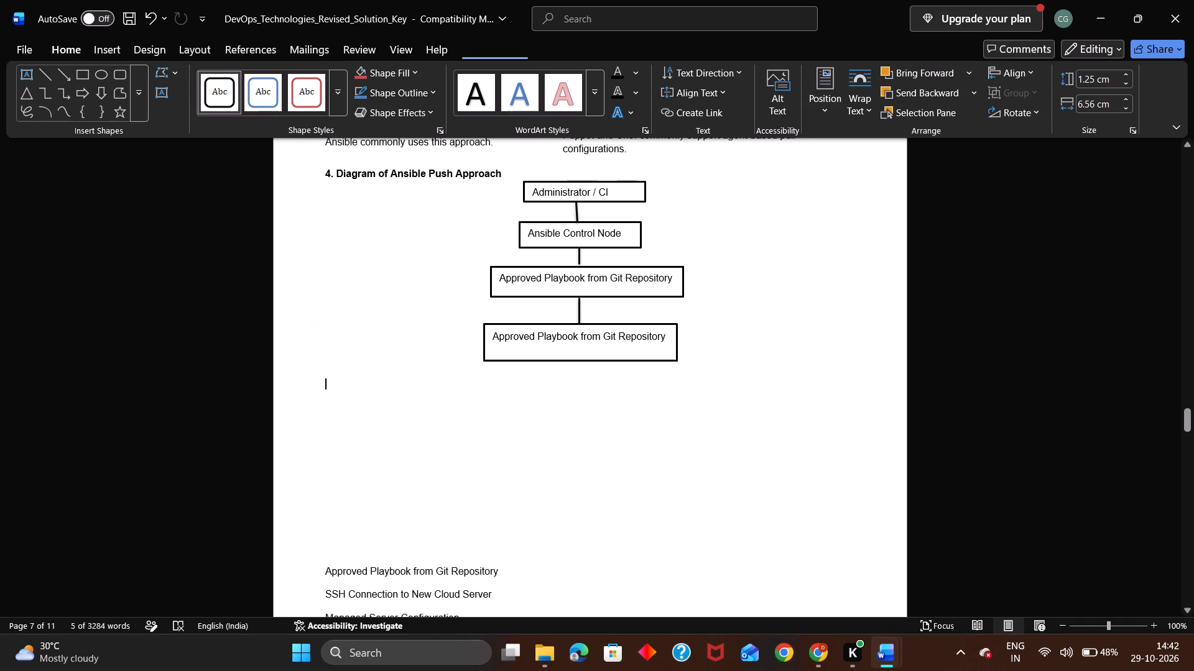
key(ctrl+v)
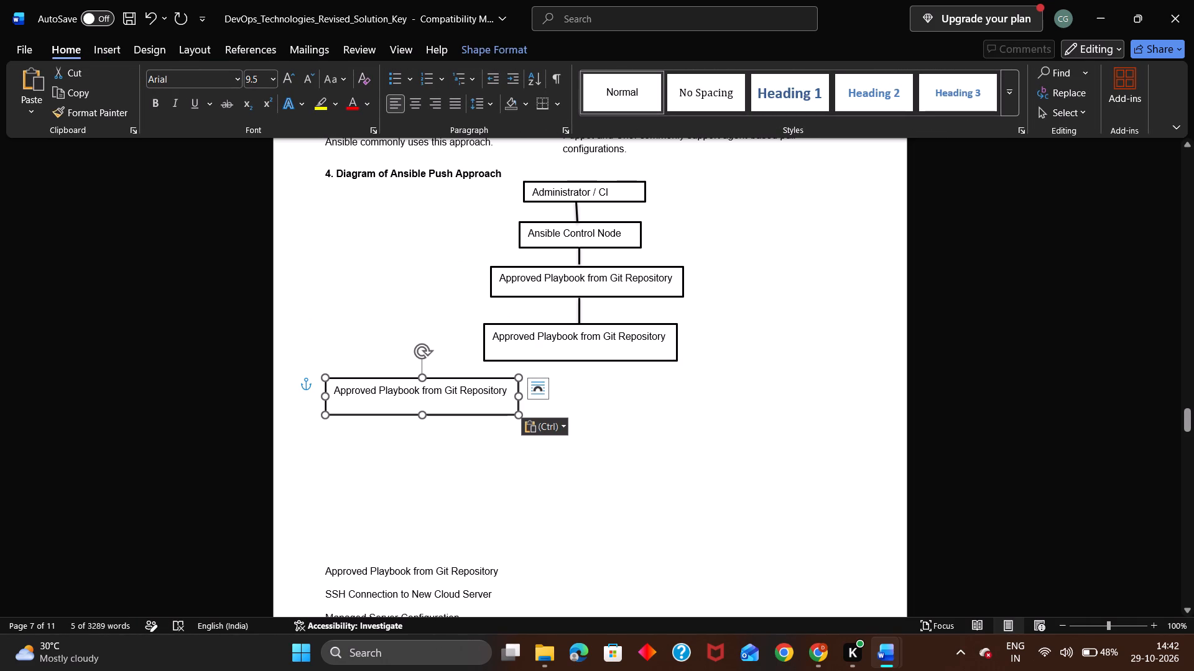
drag(439, 378, 533, 393)
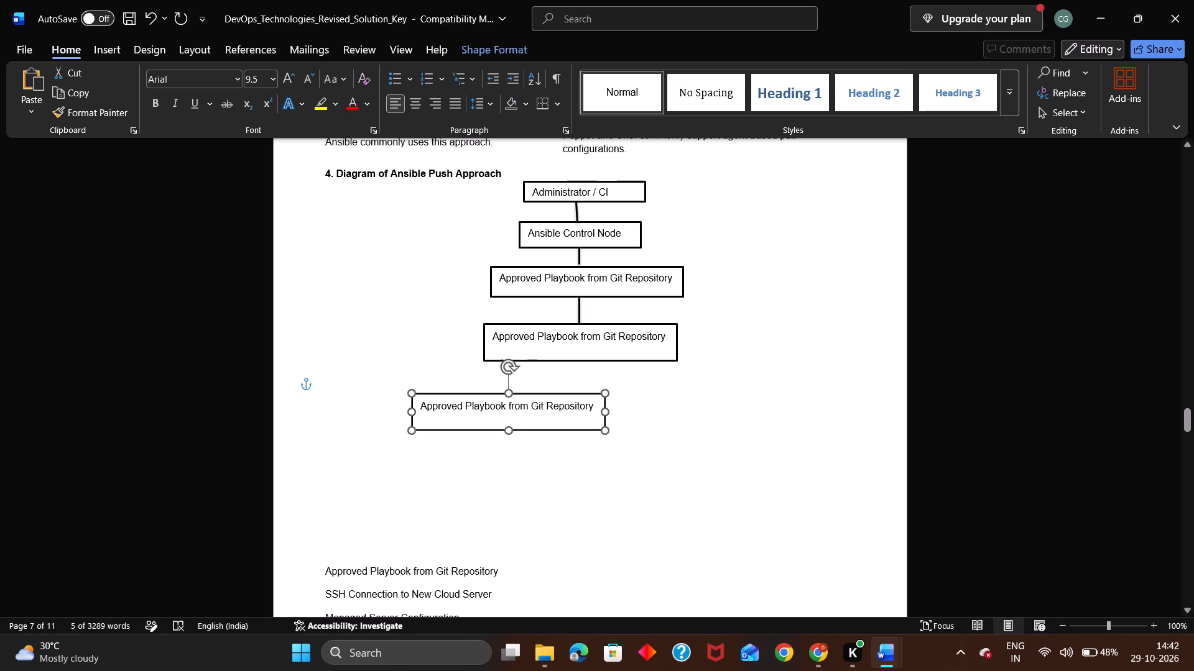
drag(533, 393, 595, 387)
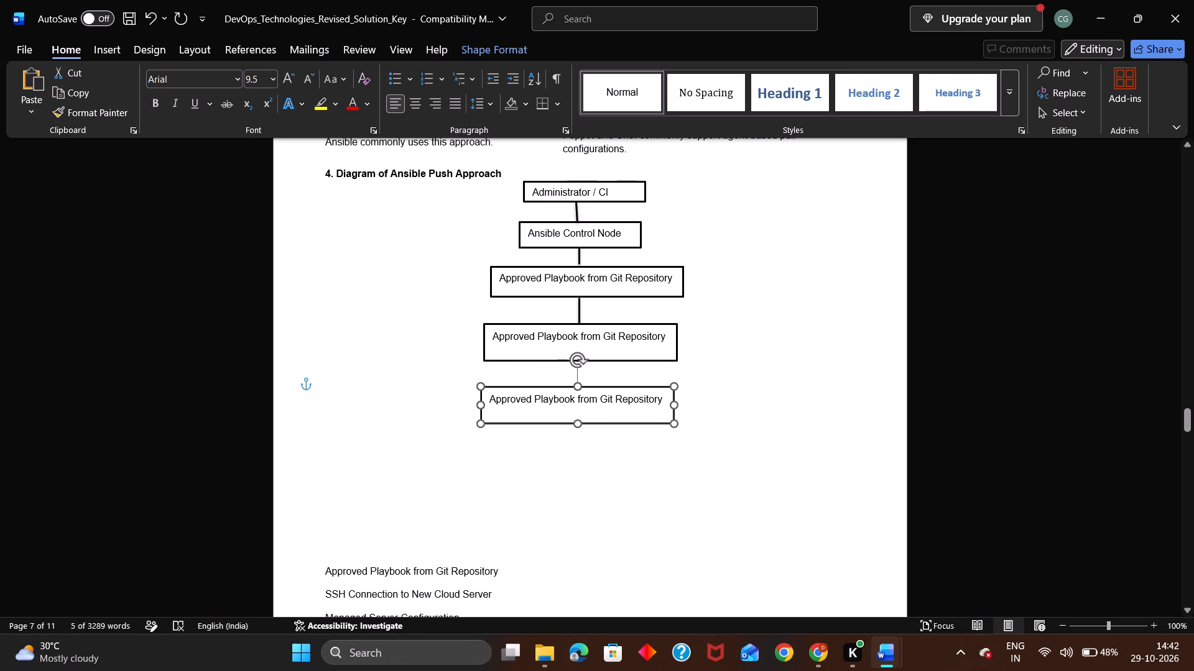
drag(595, 387, 596, 386)
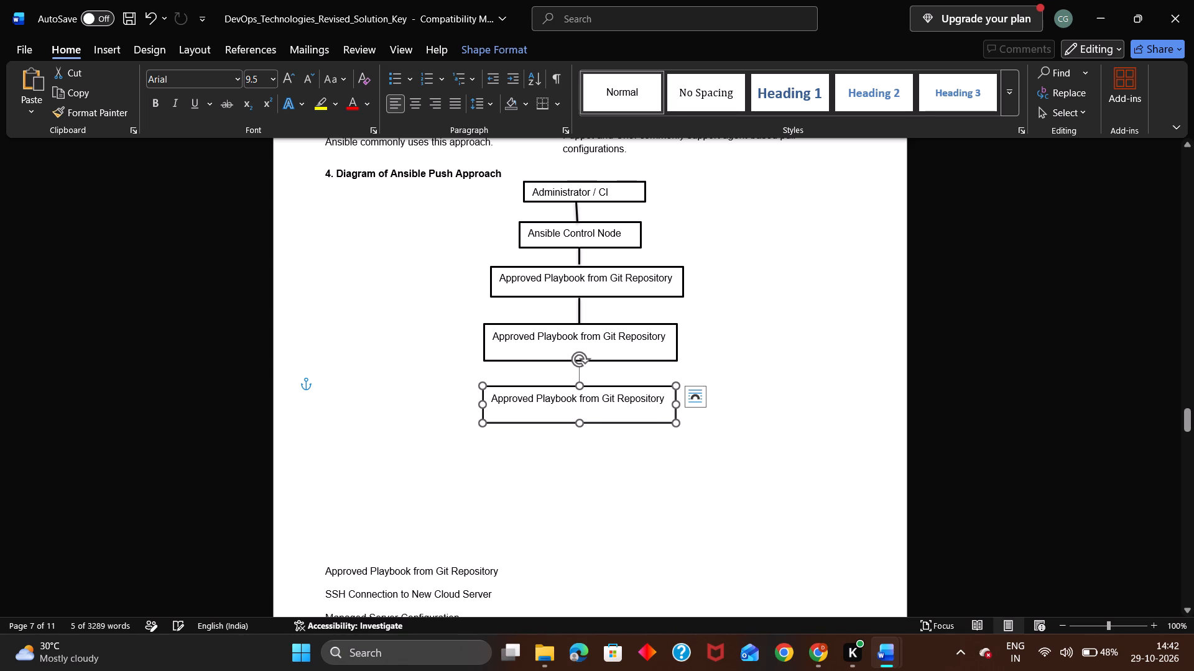
Clear all the text from the new fifth box.
double_click(596, 397)
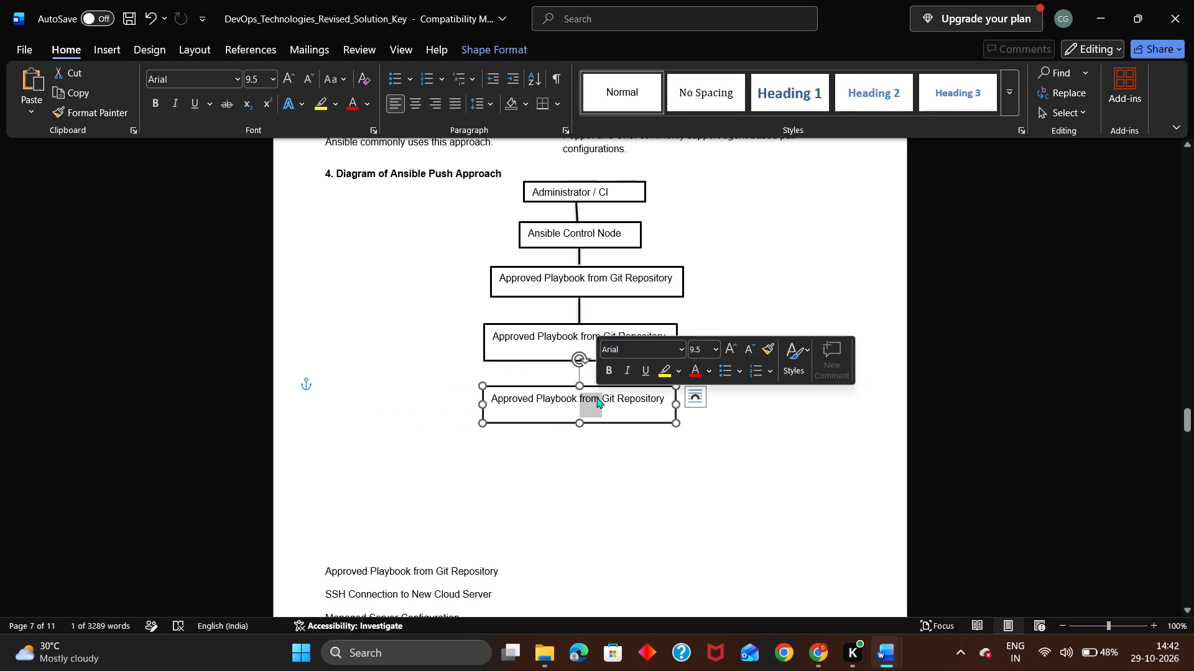
key(ctrl+a)
key(BackSpace)
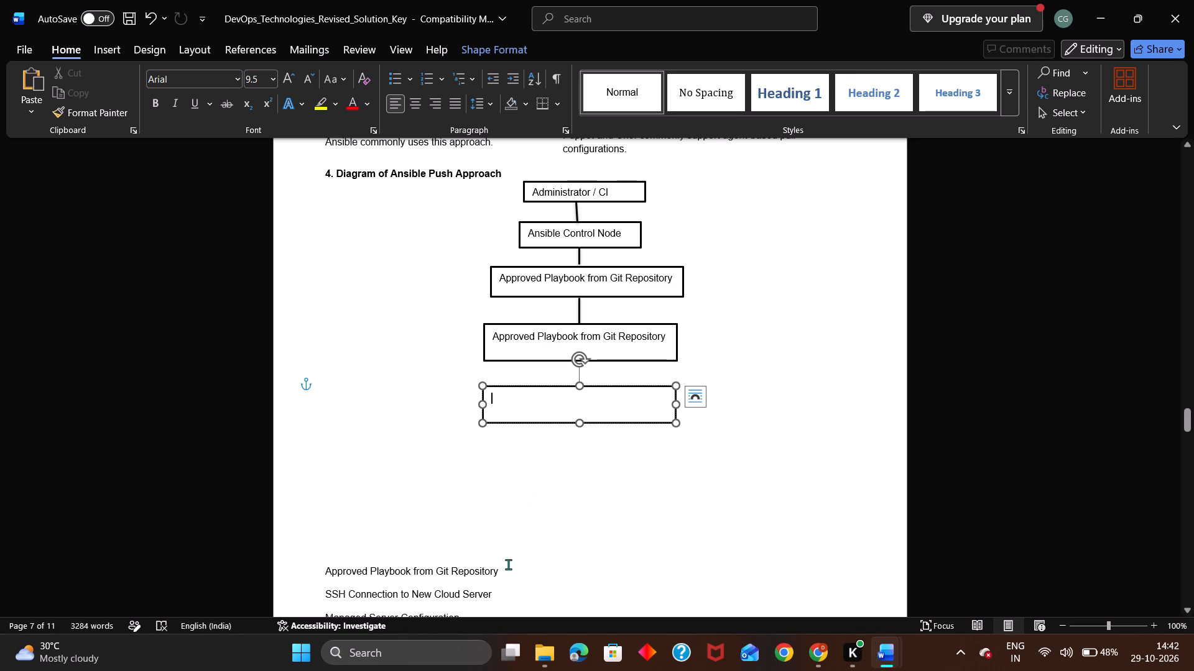
Delete the "Approved Playbook from Git Repository" line, including its empty paragraph, from the list below the diagram.
scroll(508, 564, down, 1)
click(506, 429)
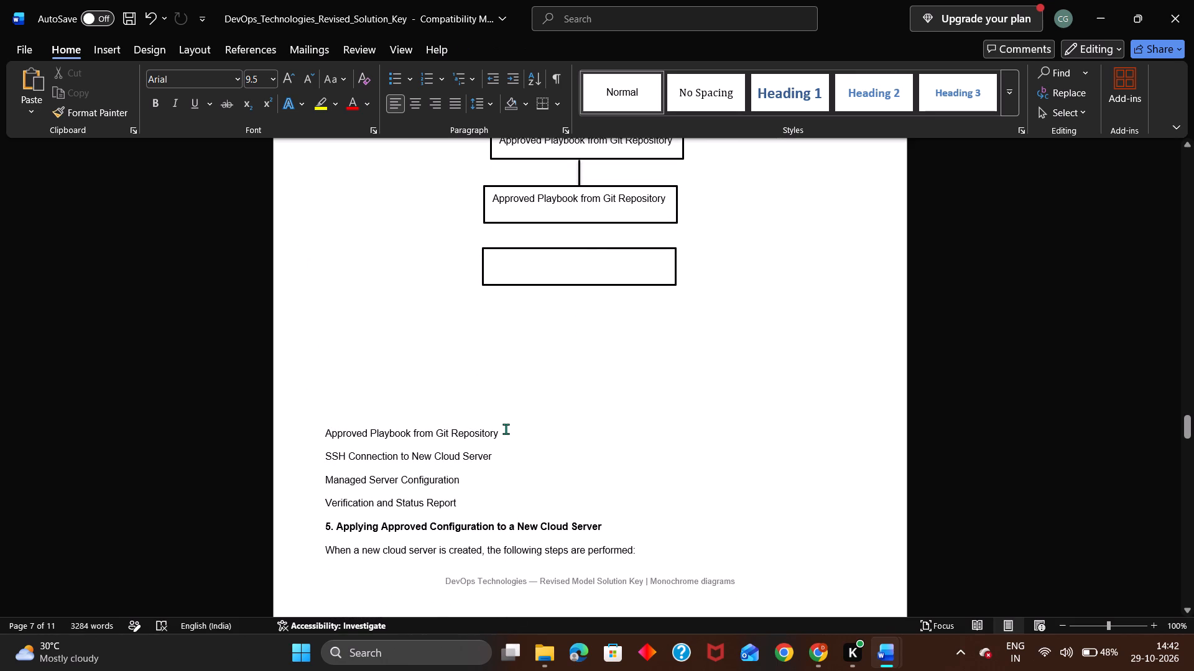
key(ctrl+BackSpace)
key(ctrl+BackSpace)
key(ctrl+BackSpace)
key(ctrl+BackSpace)
key(ctrl+BackSpace)
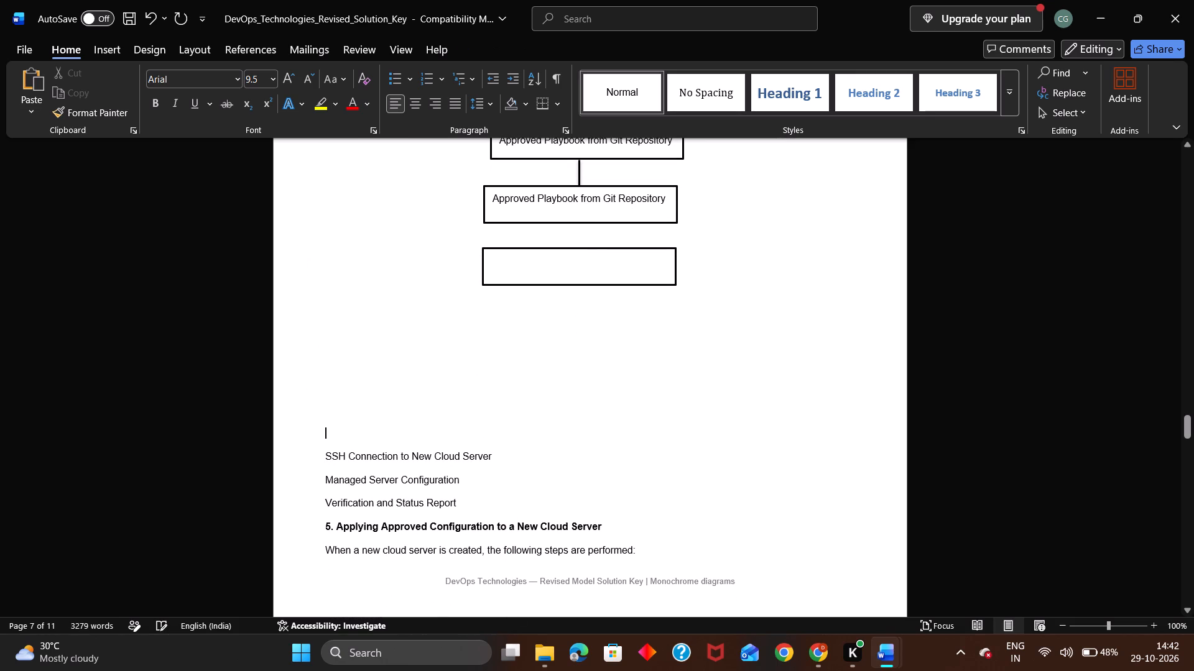
key(ctrl+BackSpace)
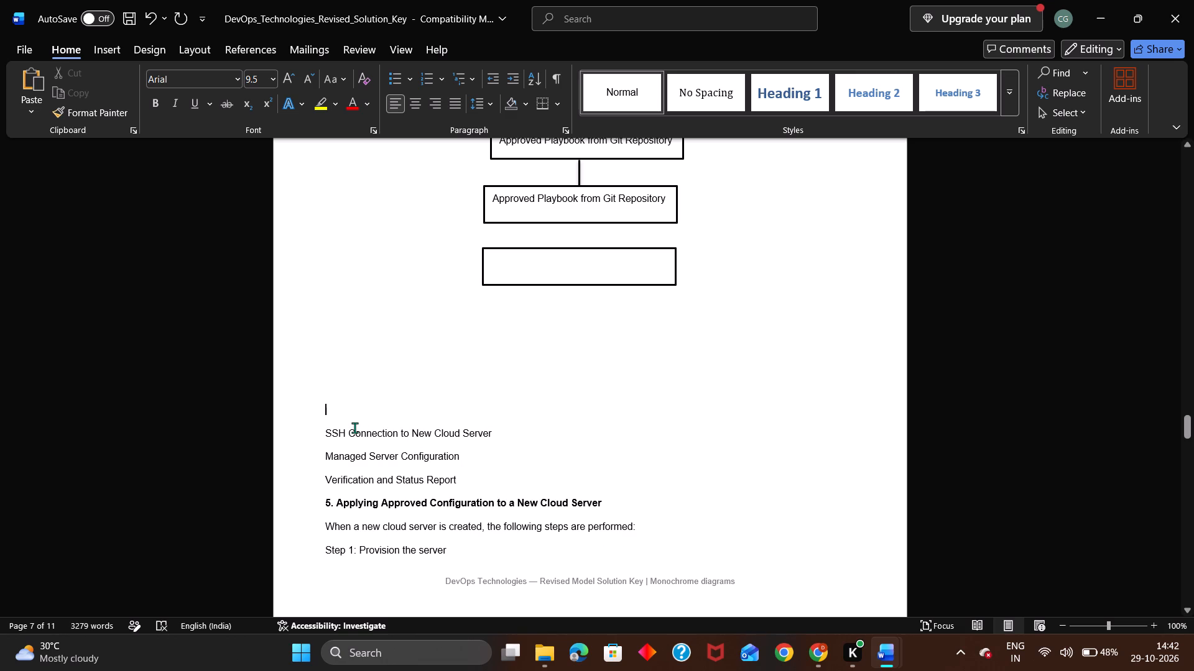
Cut "SSH Connection to New Cloud Server" from the list and paste it into the empty fifth box.
drag(325, 429, 444, 424)
drag(444, 424, 490, 431)
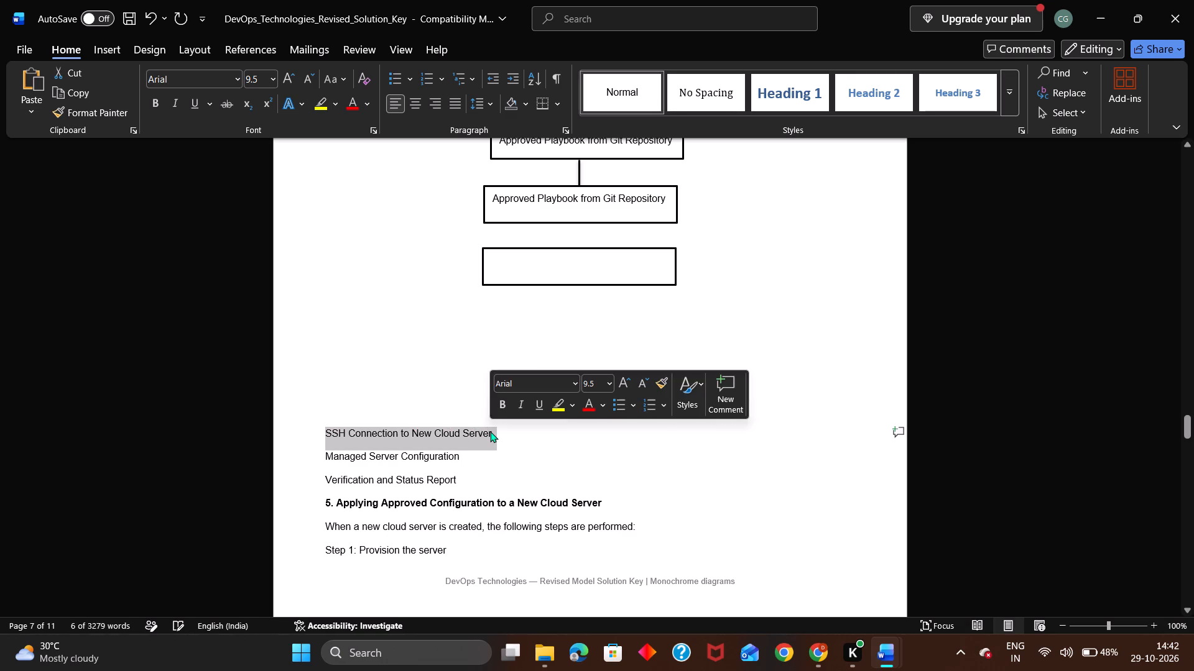
key(ctrl+x)
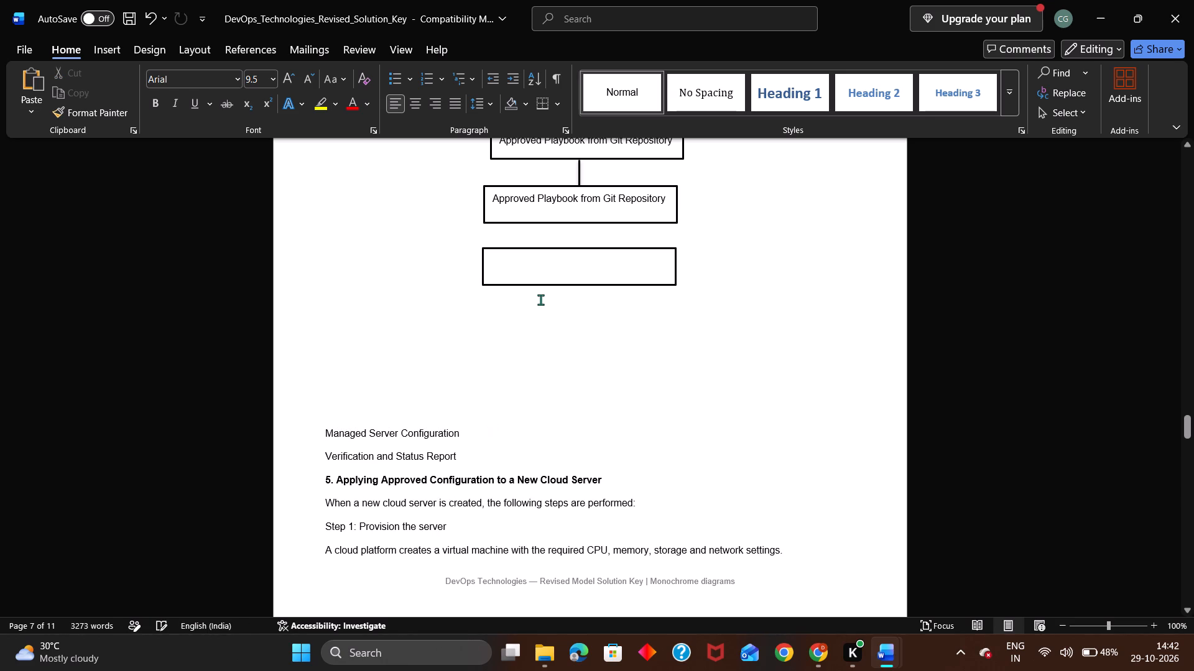
double_click(569, 264)
key(ctrl+v)
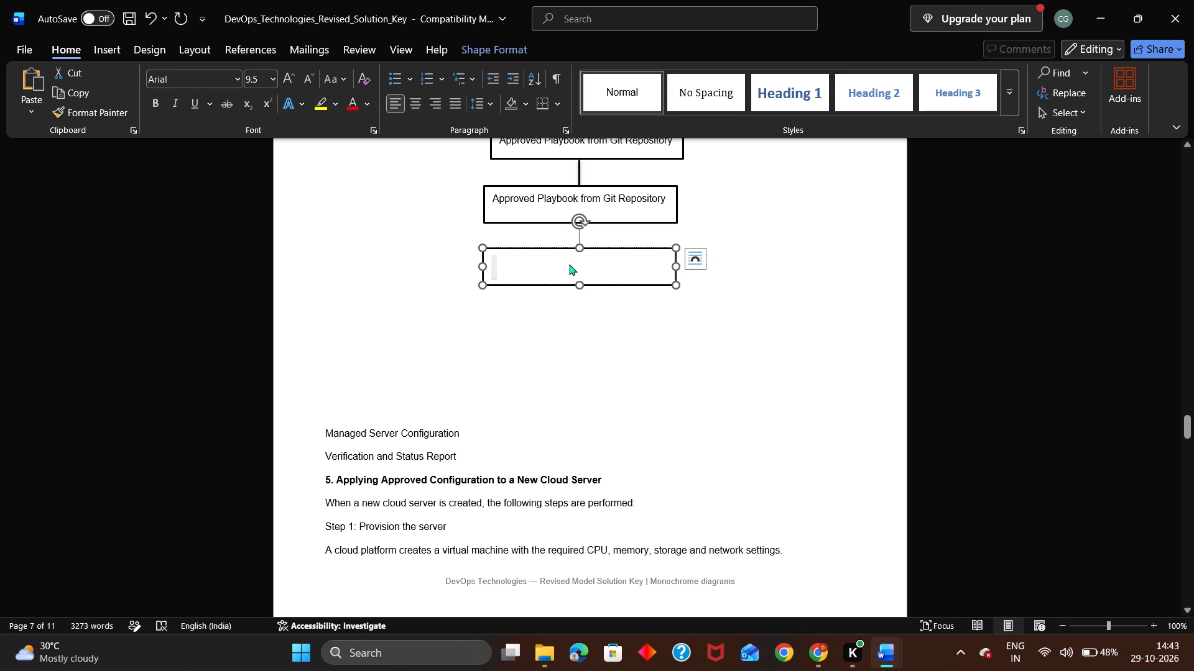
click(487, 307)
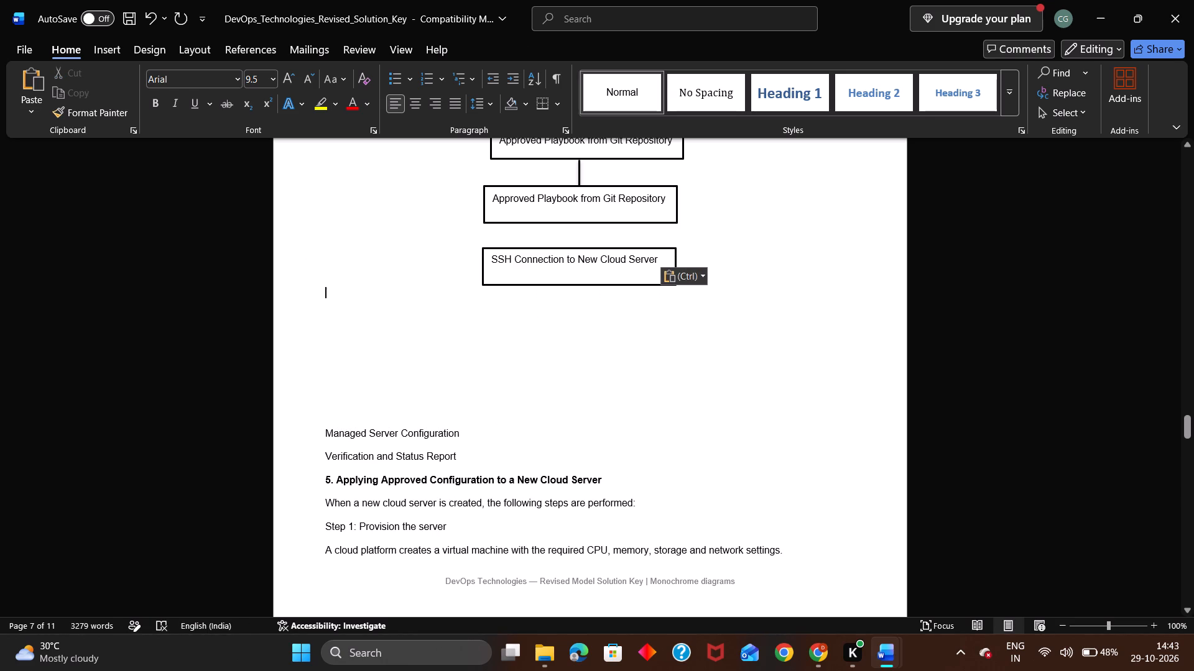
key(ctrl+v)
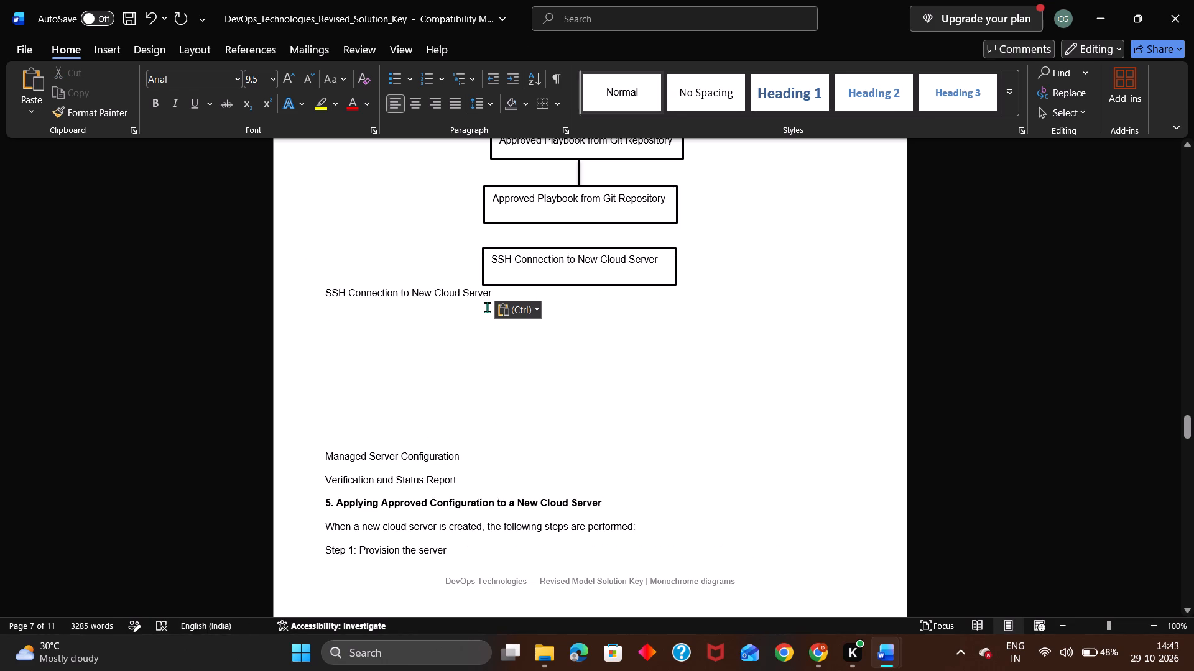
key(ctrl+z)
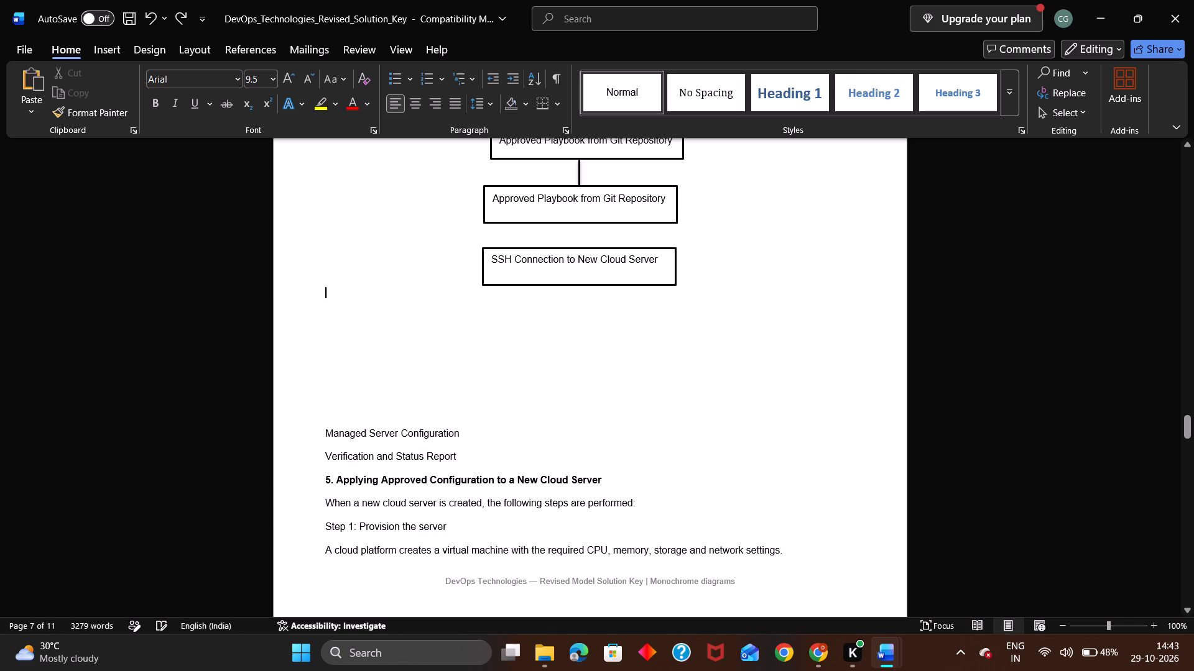
Duplicate the "SSH Connection to New Cloud Server" box and position the copy a short gap below it.
double_click(590, 250)
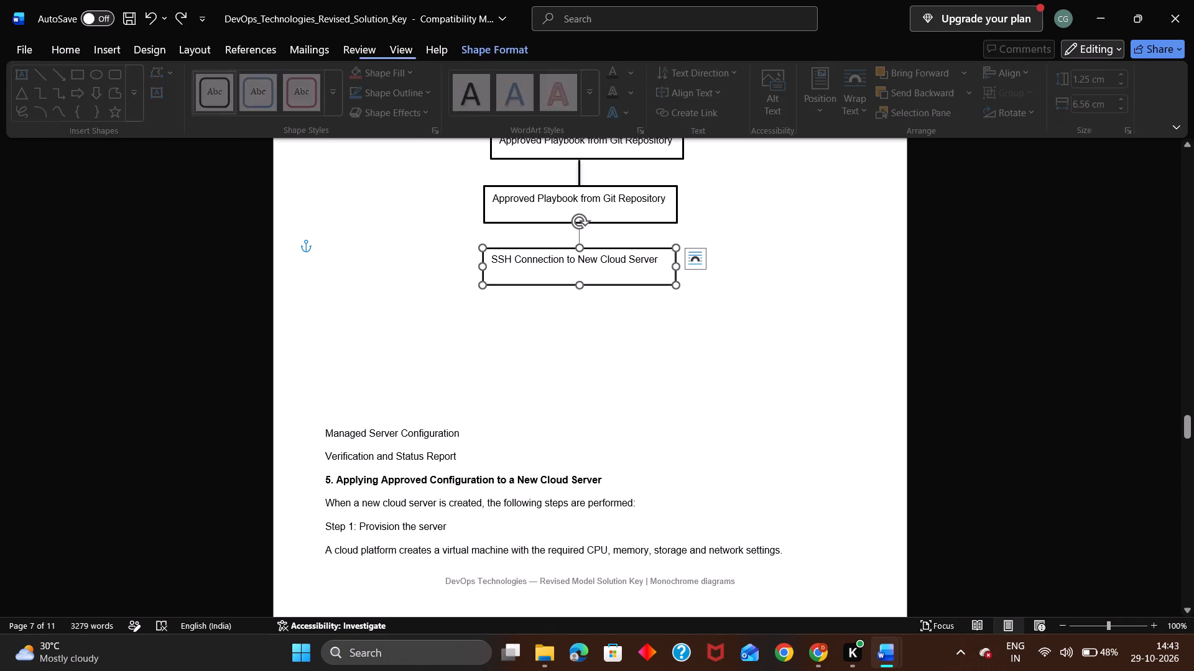
key(ctrl+c)
click(401, 312)
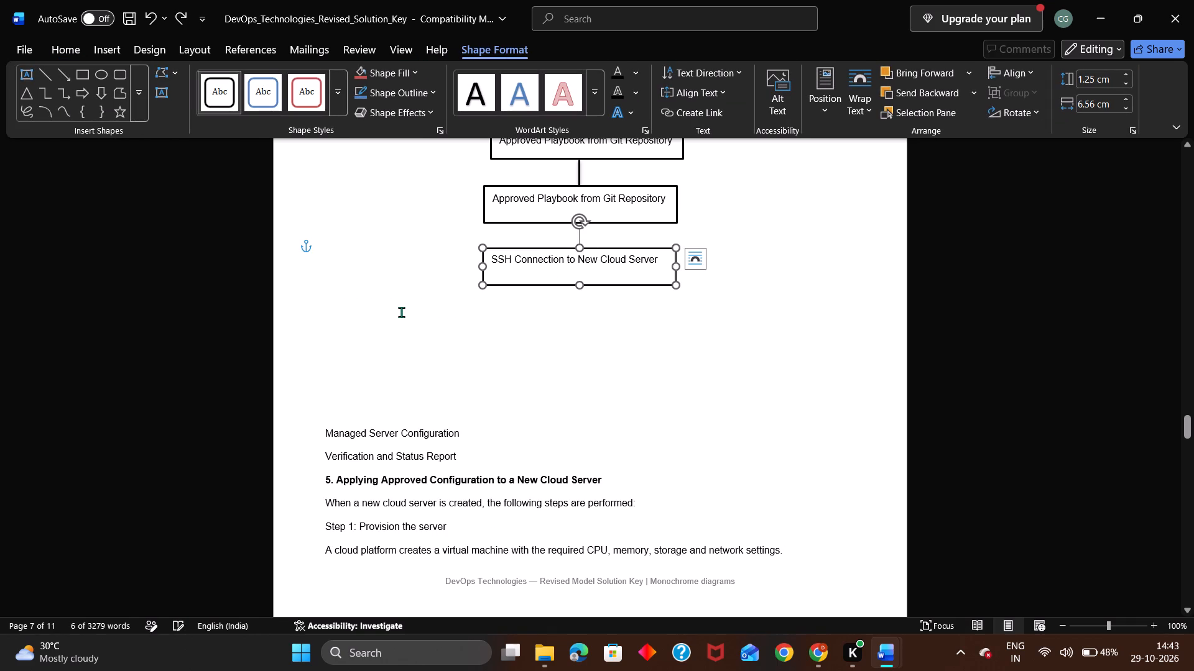
key(ctrl+v)
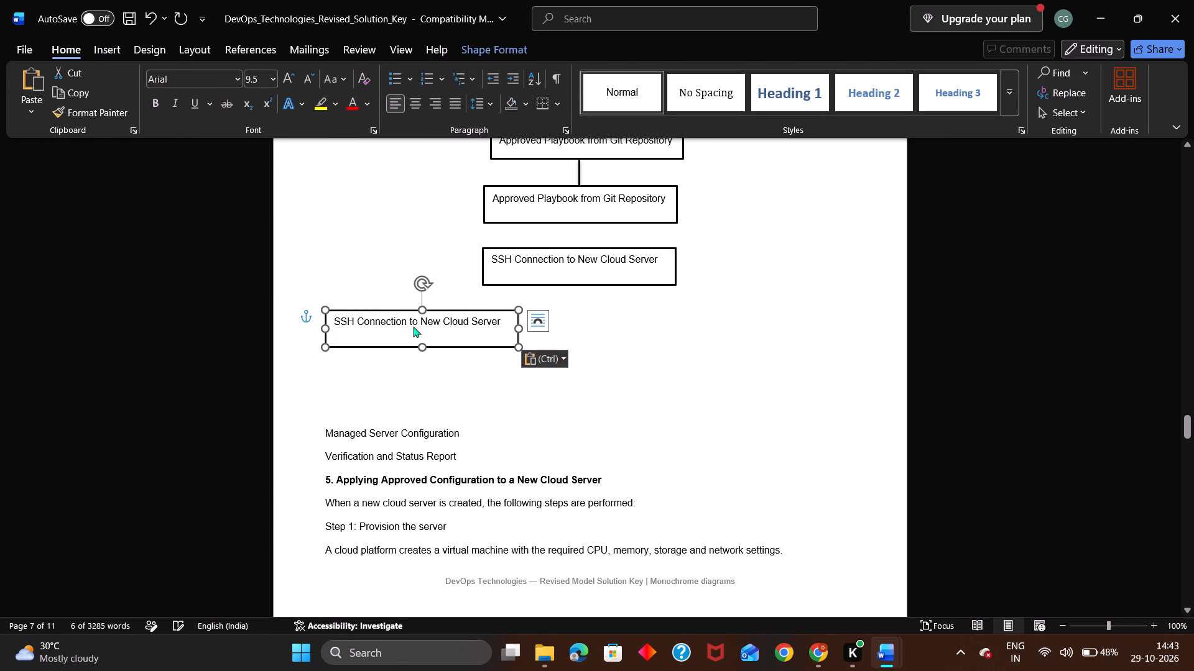
drag(438, 310, 601, 314)
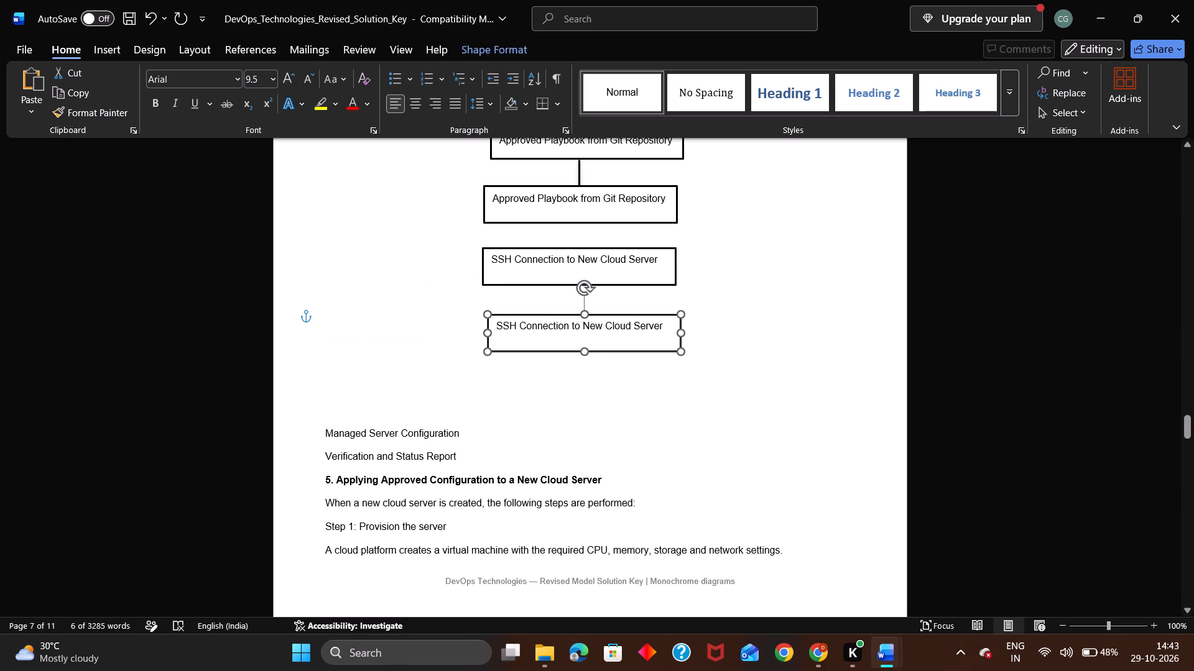
drag(601, 314, 592, 307)
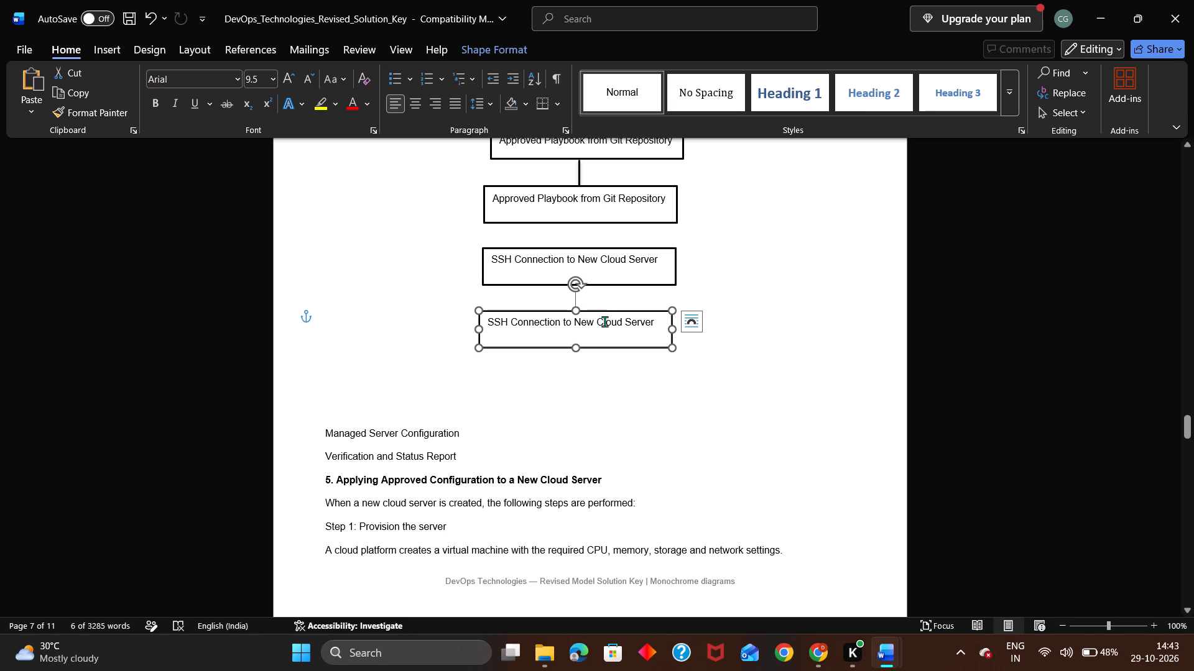
Replace the lowest box's text with "Managed Server Configuration" copied from the list, and remove the trailing blank line.
drag(466, 429, 338, 431)
key(ctrl+c)
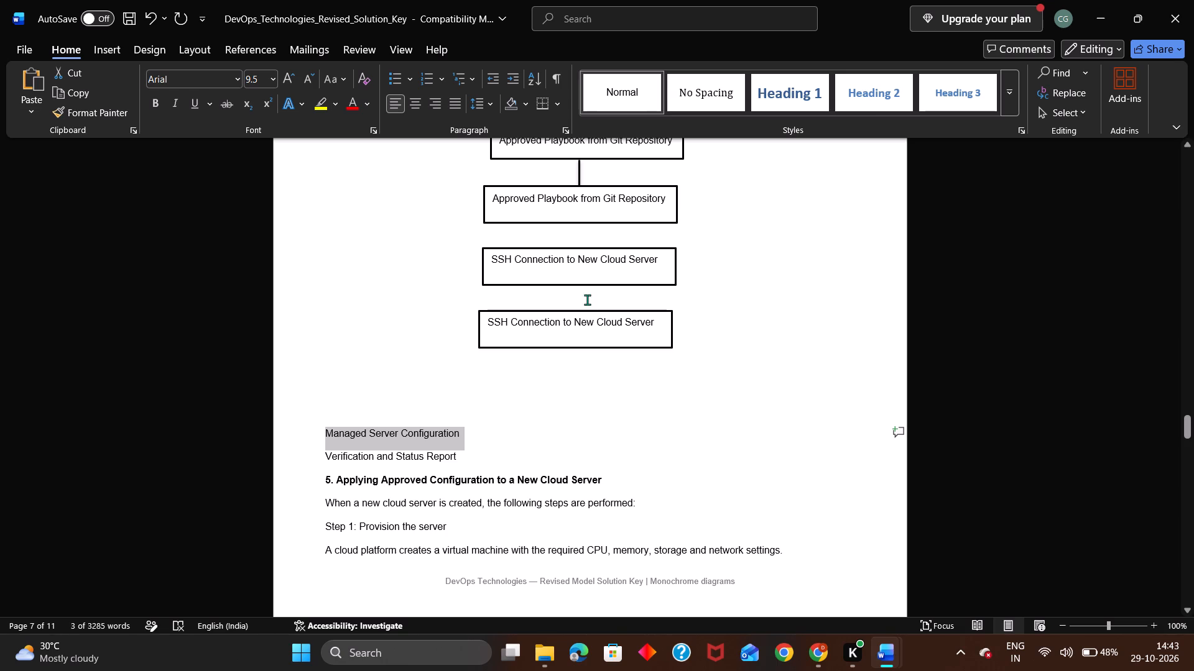
double_click(593, 324)
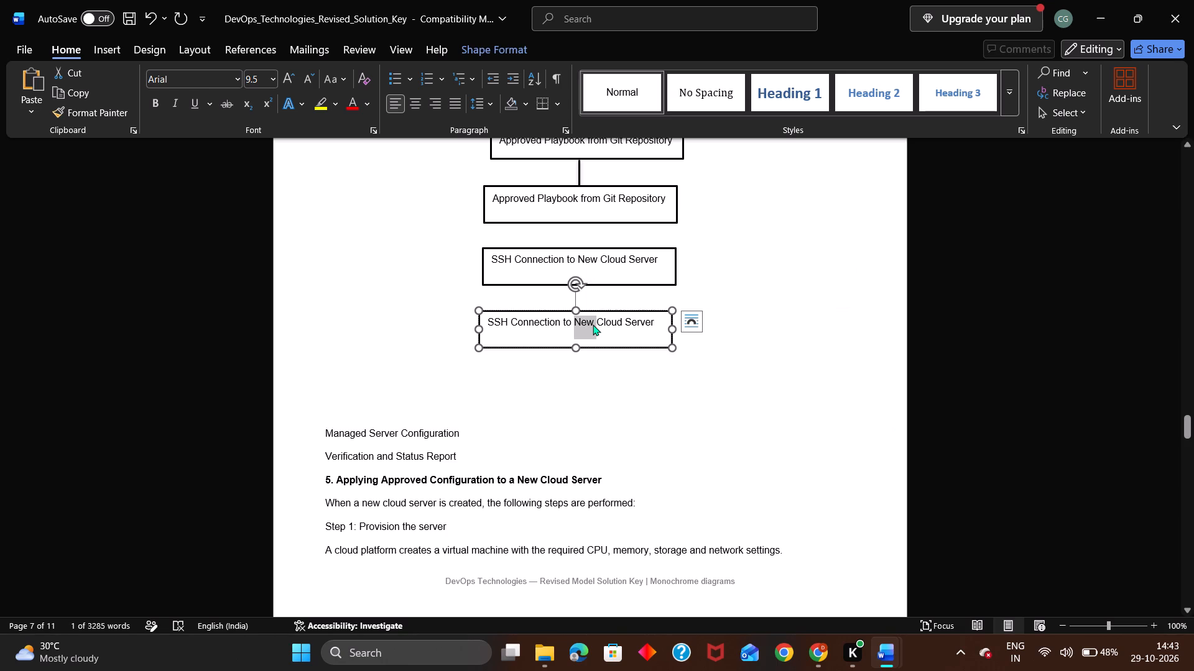
key(ctrl+a)
key(BackSpace)
key(ctrl+v)
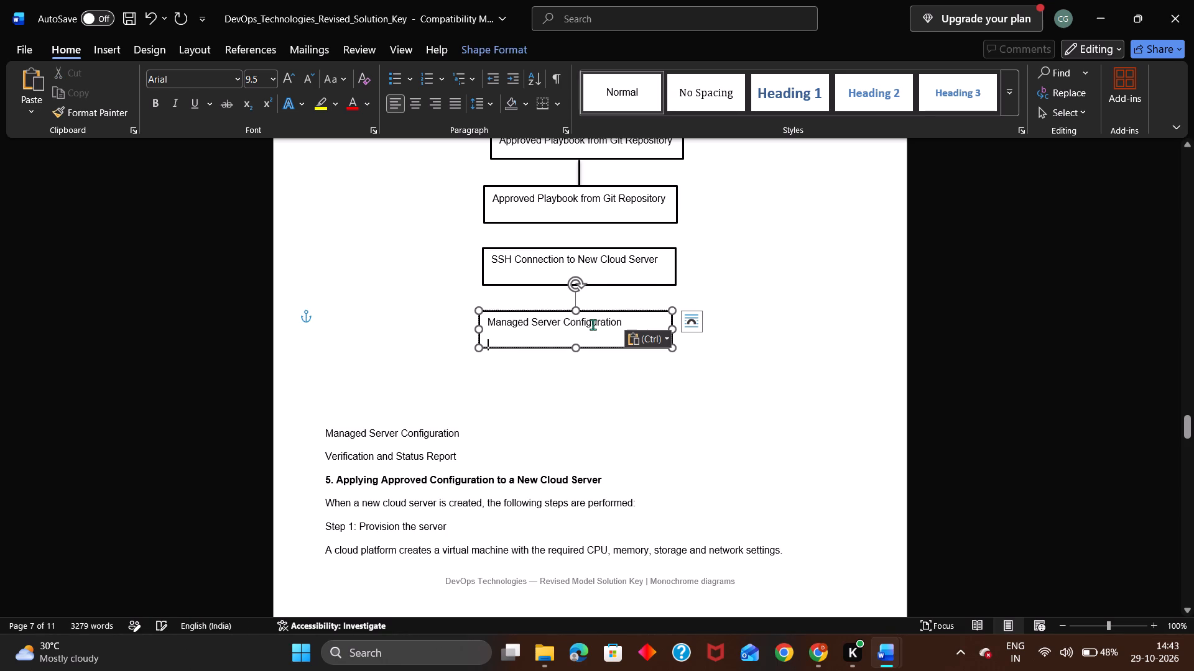
key(BackSpace)
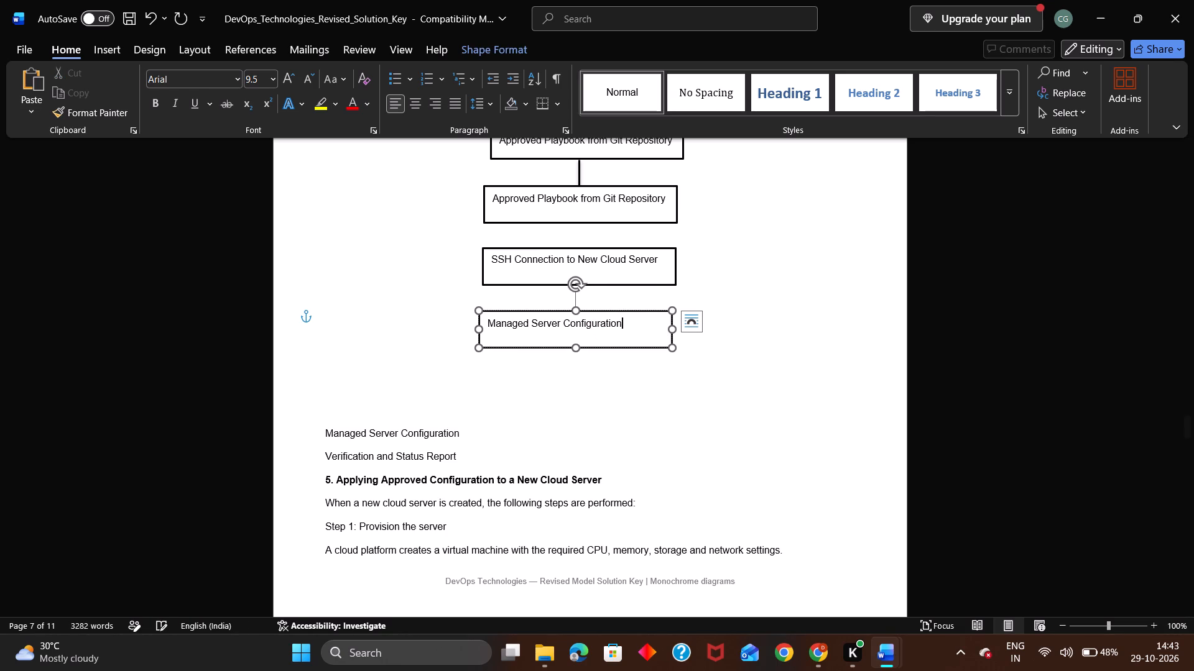
Delete the "Managed Server Configuration" text from the list below the diagram.
click(471, 433)
key(ctrl+BackSpace)
key(ctrl+BackSpace)
key(ctrl+BackSpace)
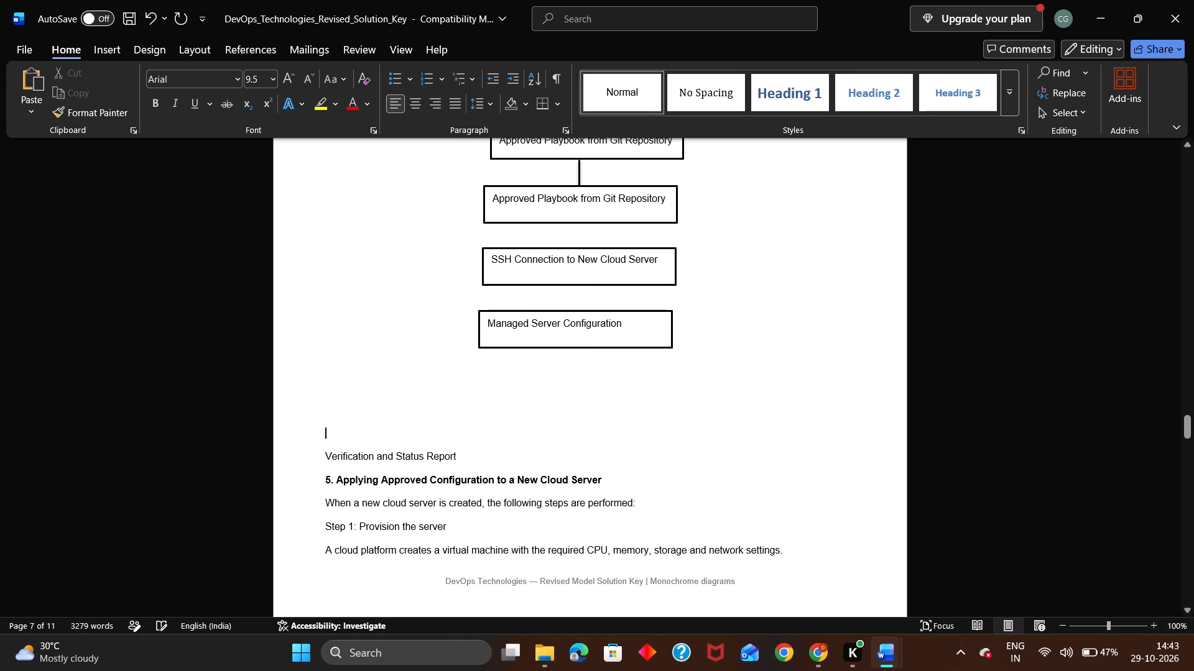
Remove the blank line above "Verification and Status Report" below the diagram.
key(ctrl+BackSpace)
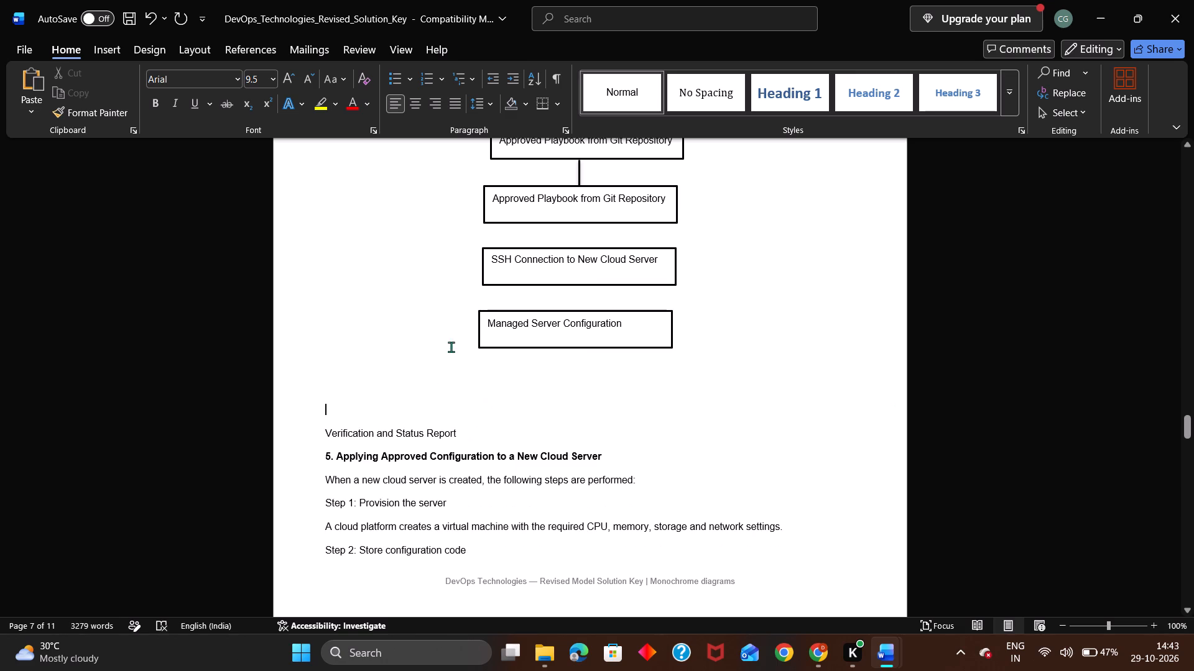
Duplicate the "Managed Server Configuration" box and position the copy a short gap below it.
click(533, 310)
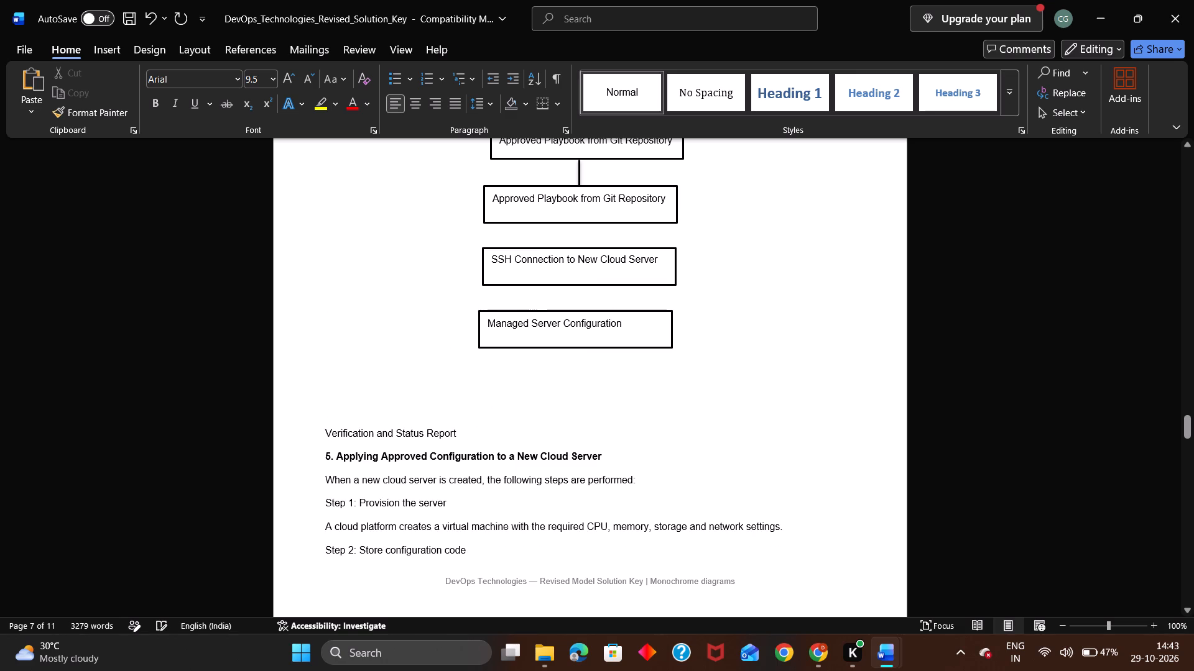
double_click(563, 315)
key(ctrl+c)
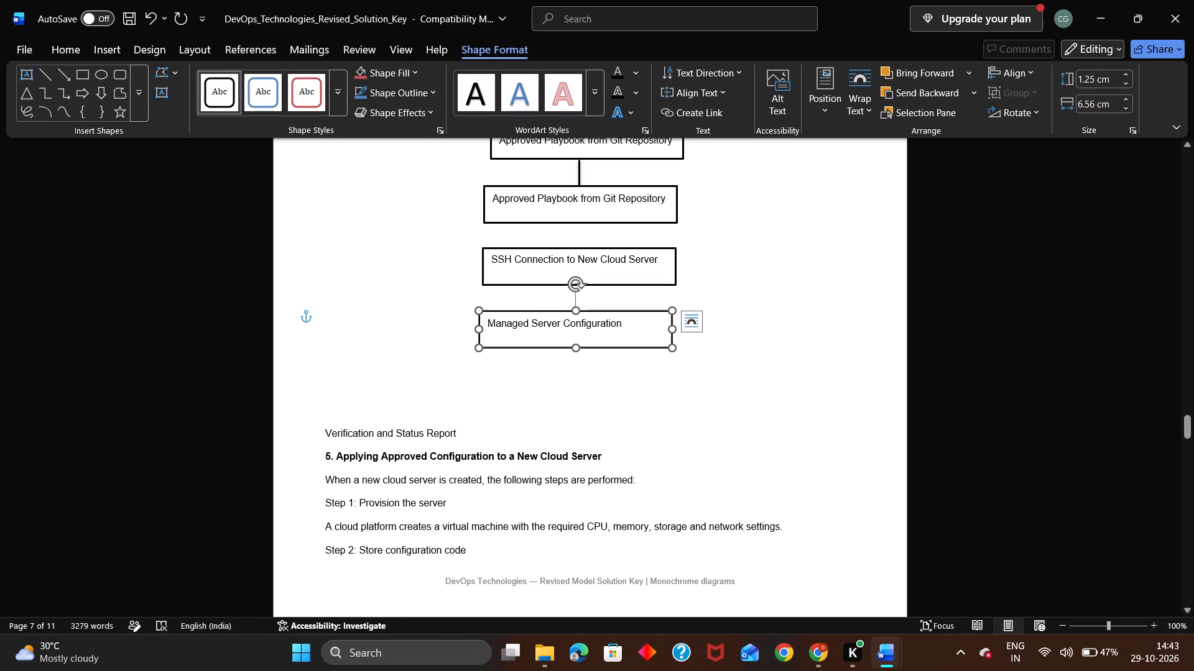
double_click(507, 373)
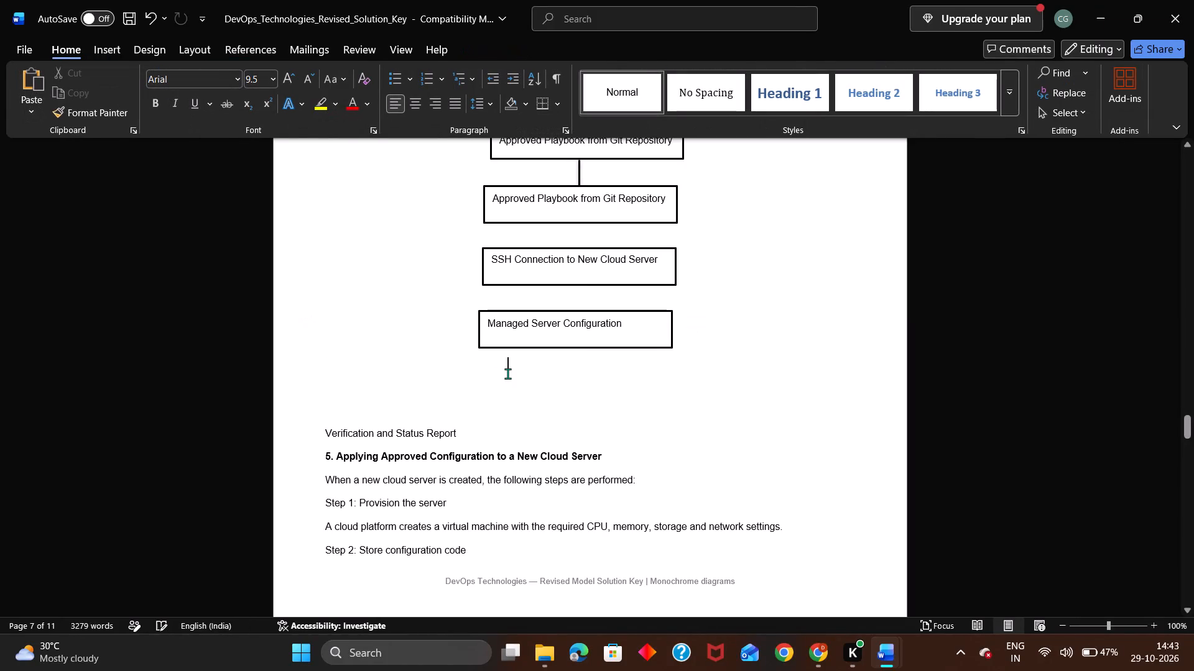
key(ctrl+v)
drag(458, 355, 611, 363)
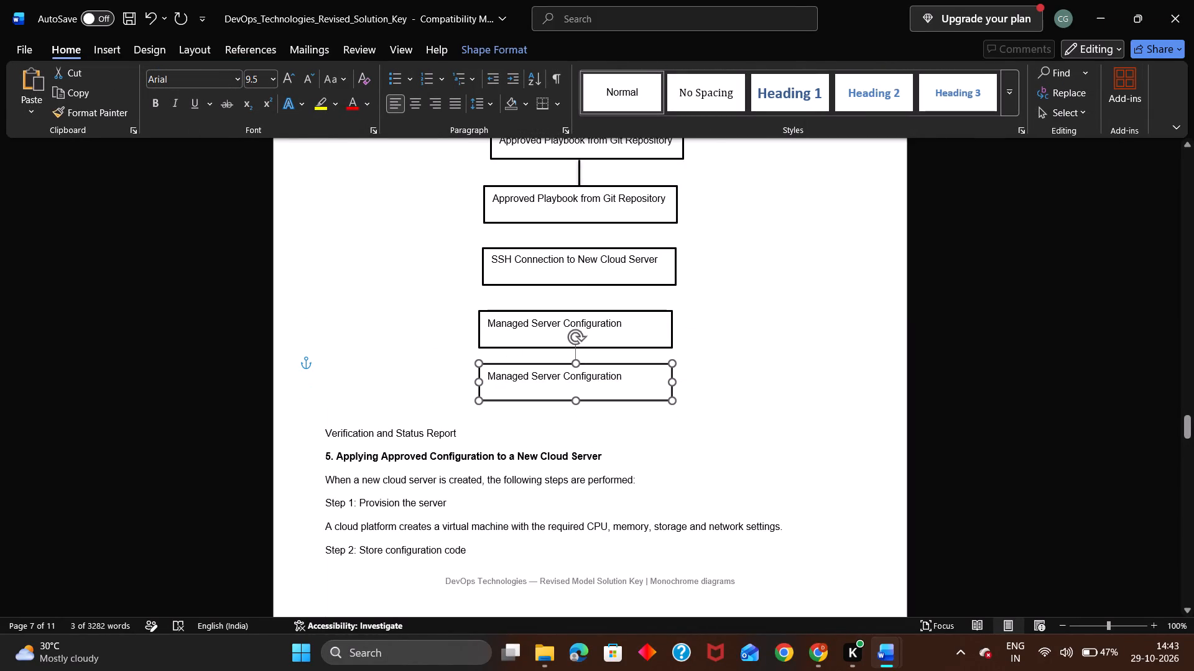
drag(611, 363, 609, 373)
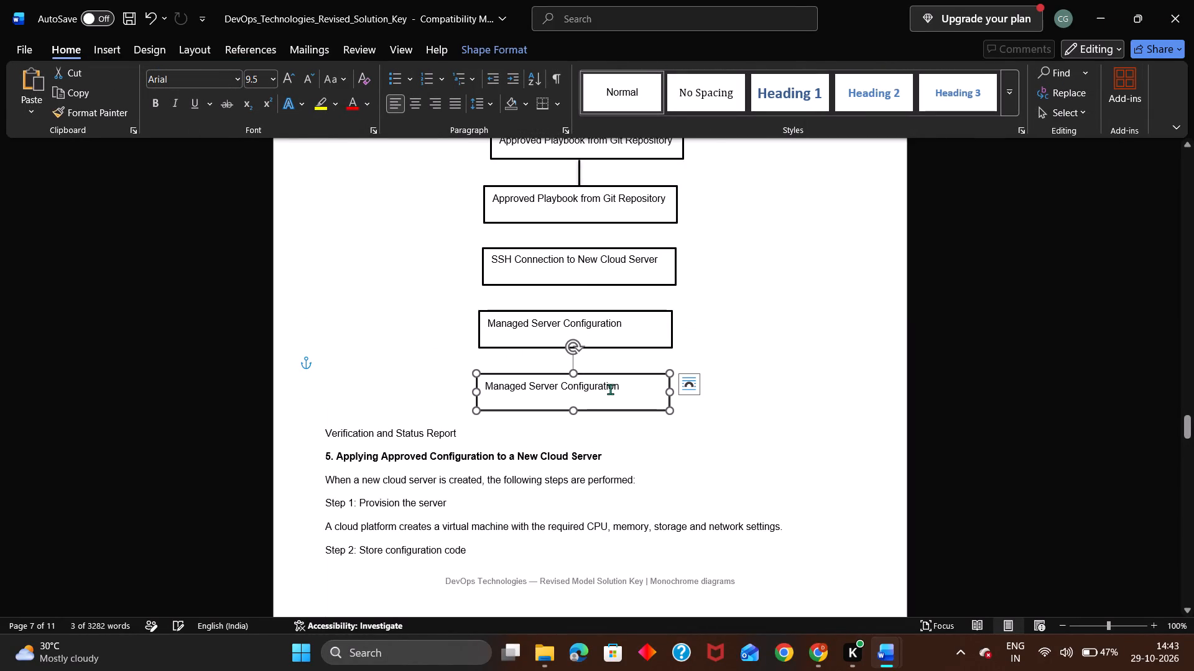
Replace the lowest box's text with "Verification and Status Report" cut from the list, and remove the trailing blank line.
double_click(613, 388)
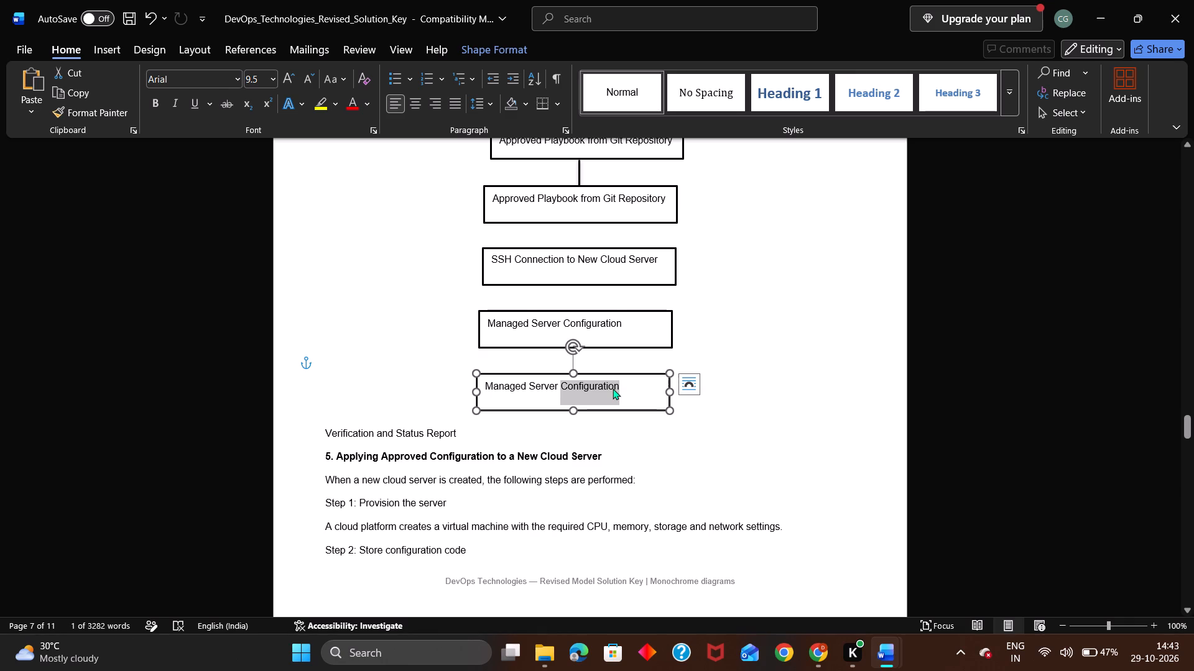
key(ctrl+a)
key(ctrl+BackSpace)
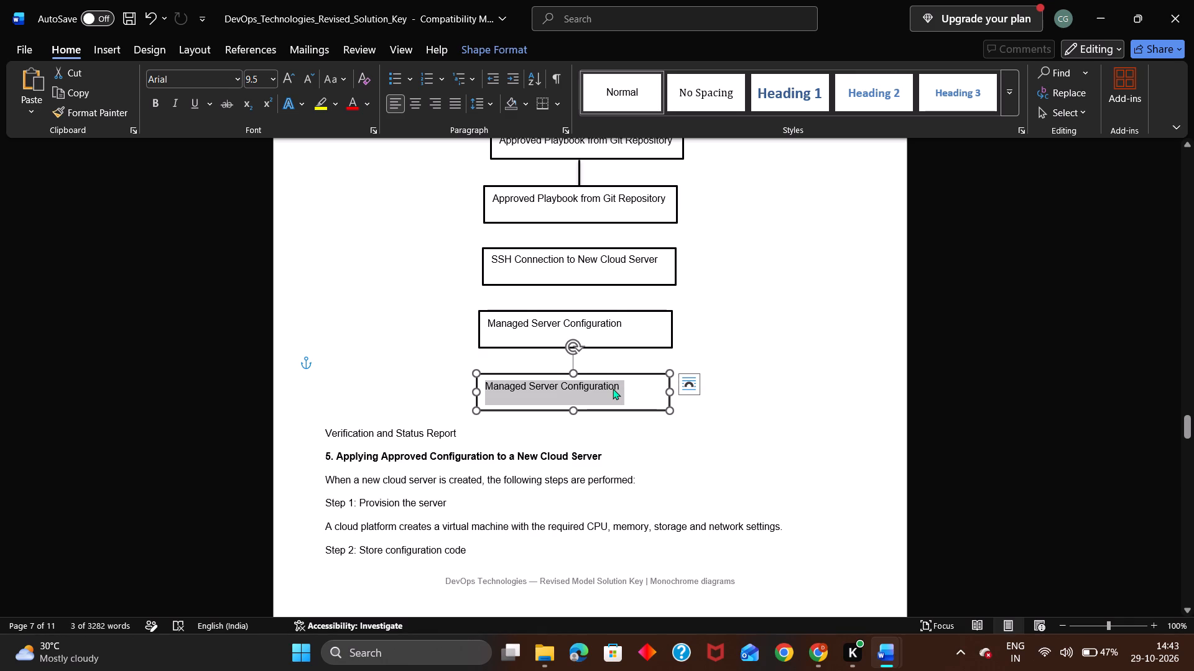
key(BackSpace)
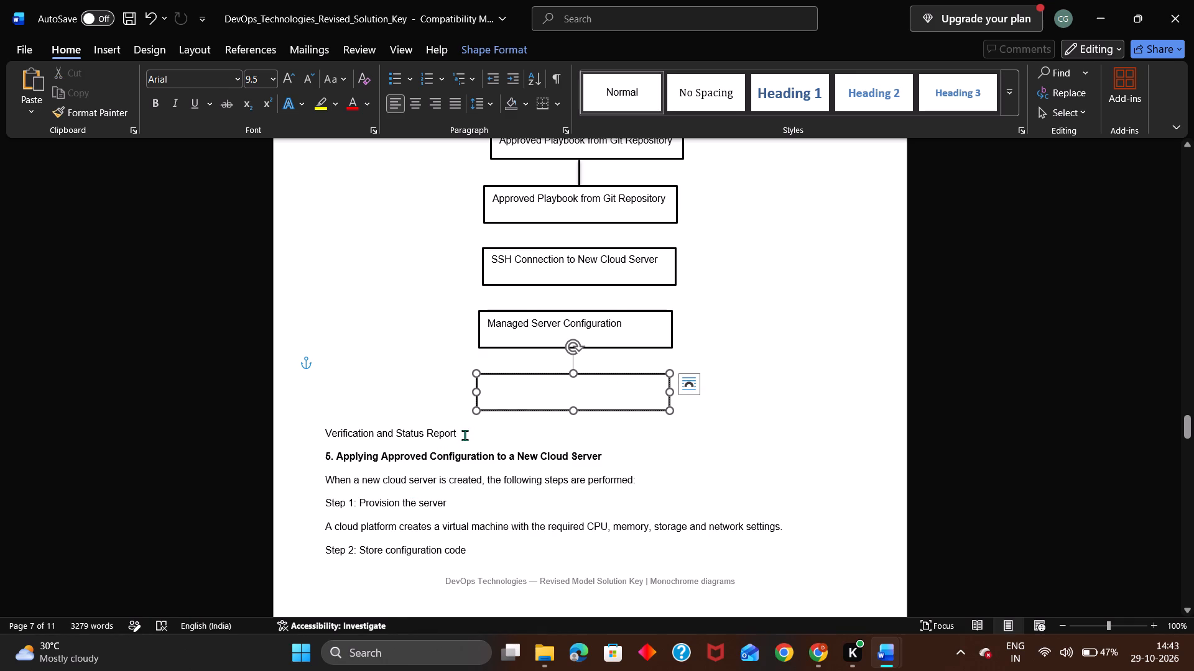
drag(466, 435, 339, 433)
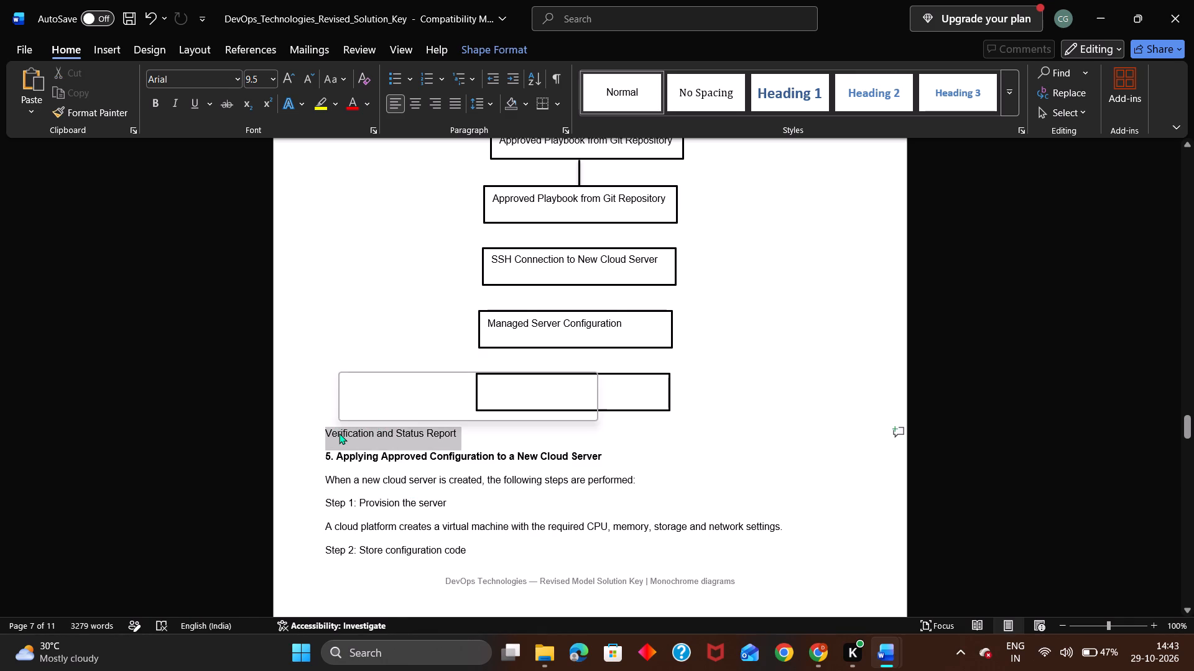
key(ctrl+x)
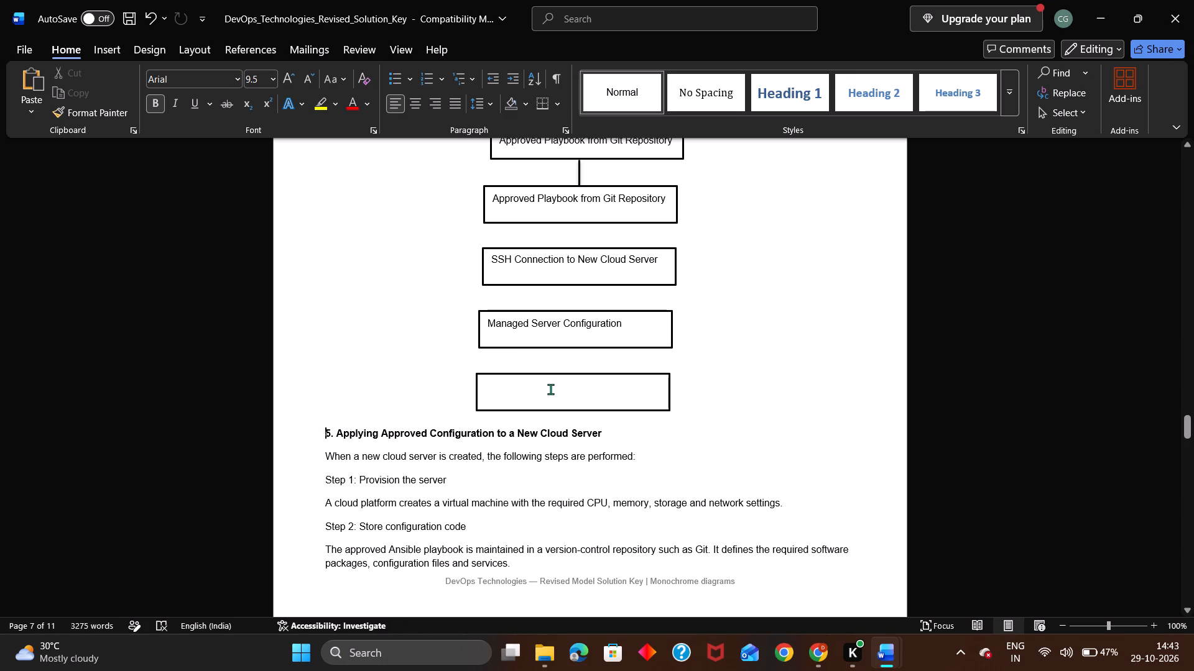
double_click(550, 389)
key(ctrl+v)
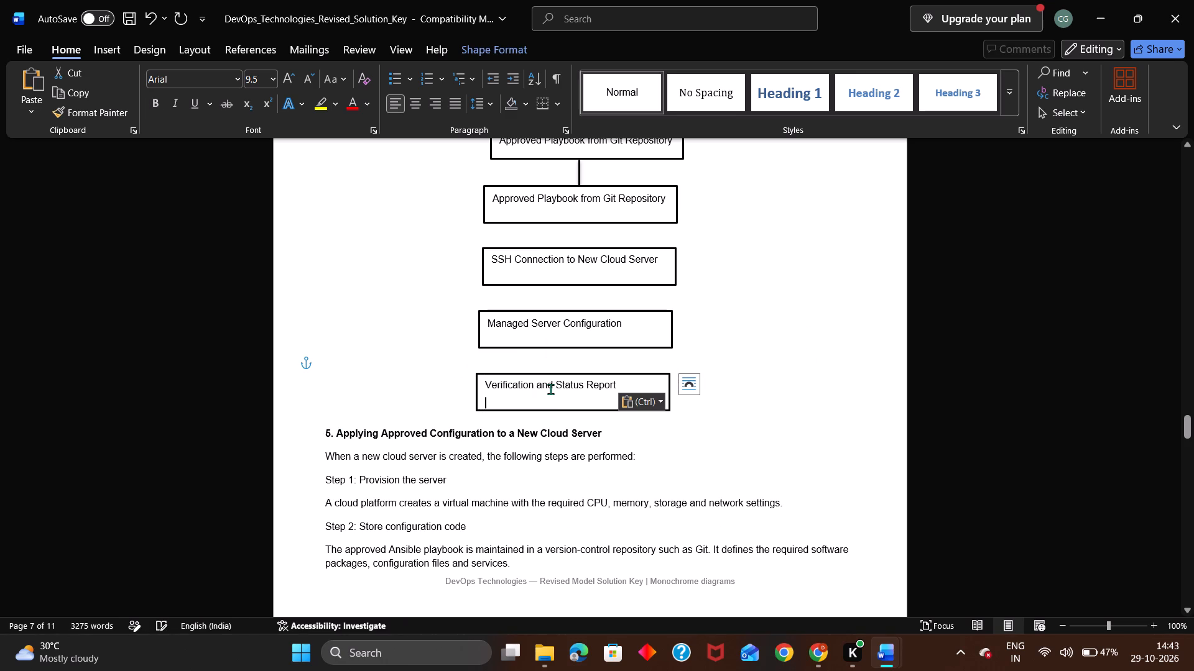
key(BackSpace)
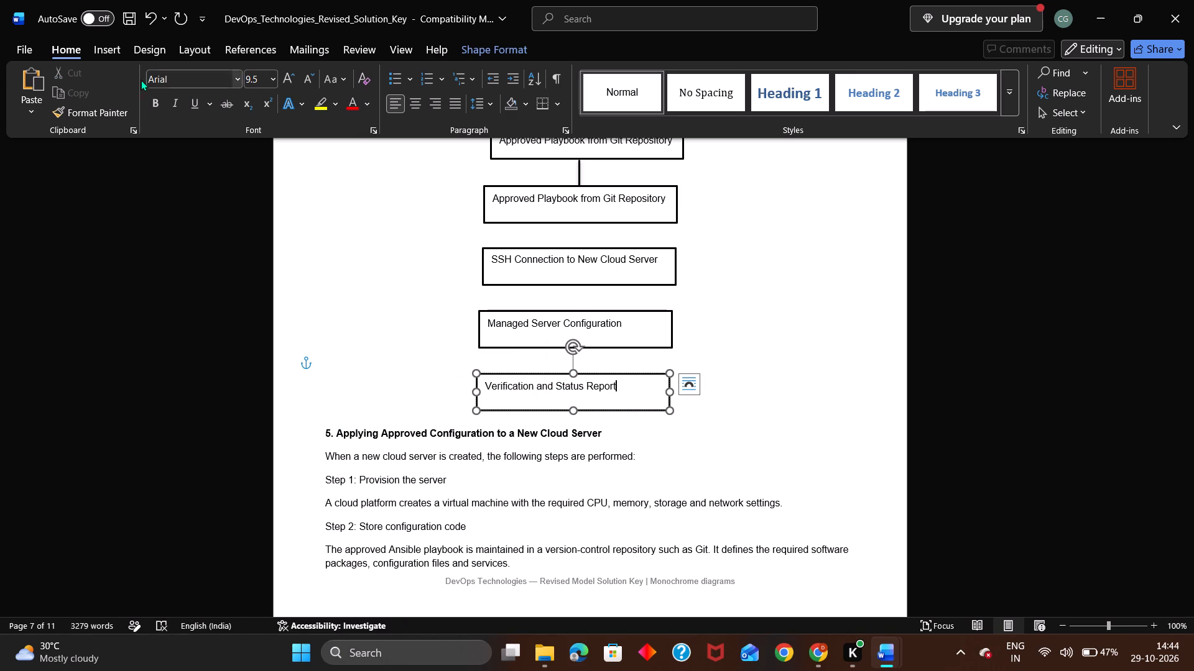
Draw a straight line about 0.85 cm long from the lower "Approved Playbook from Git Repository" box to the SSH box, styled Moderate Line - Dark 1.
click(105, 47)
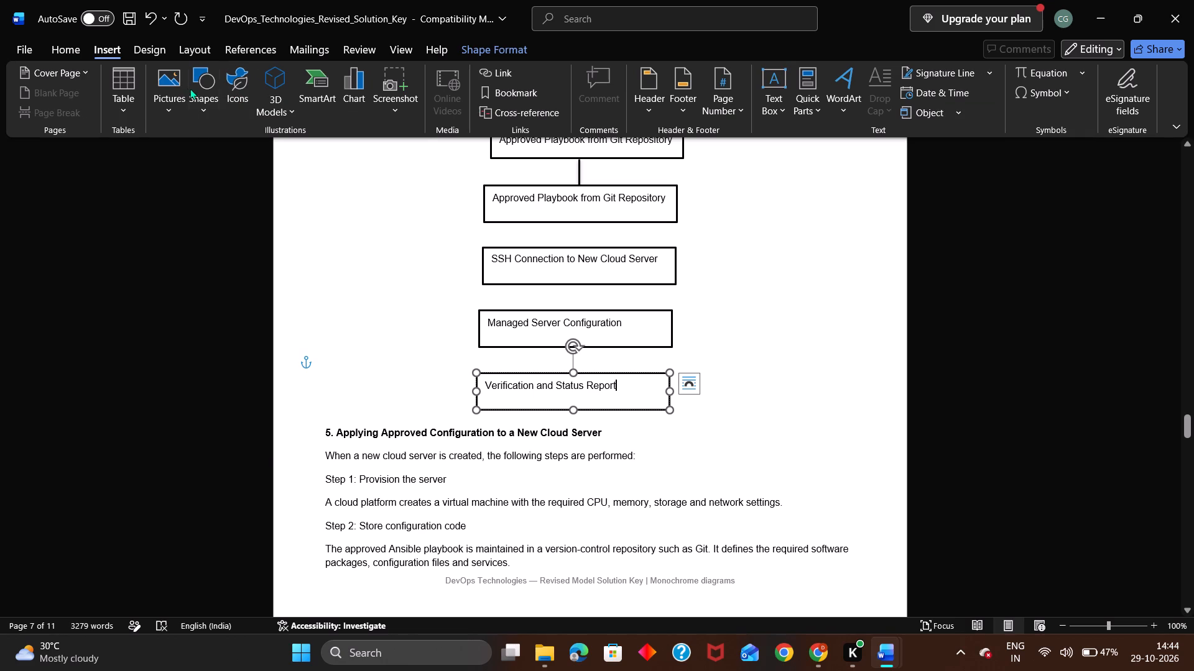
click(198, 93)
click(218, 150)
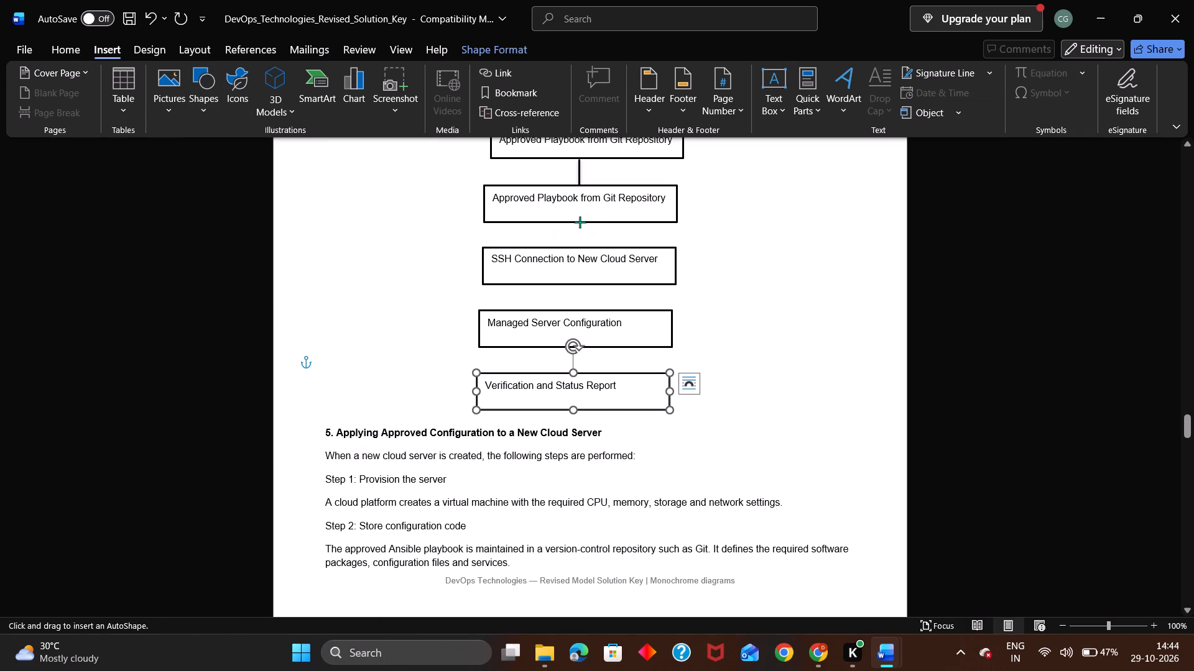
drag(580, 222, 578, 244)
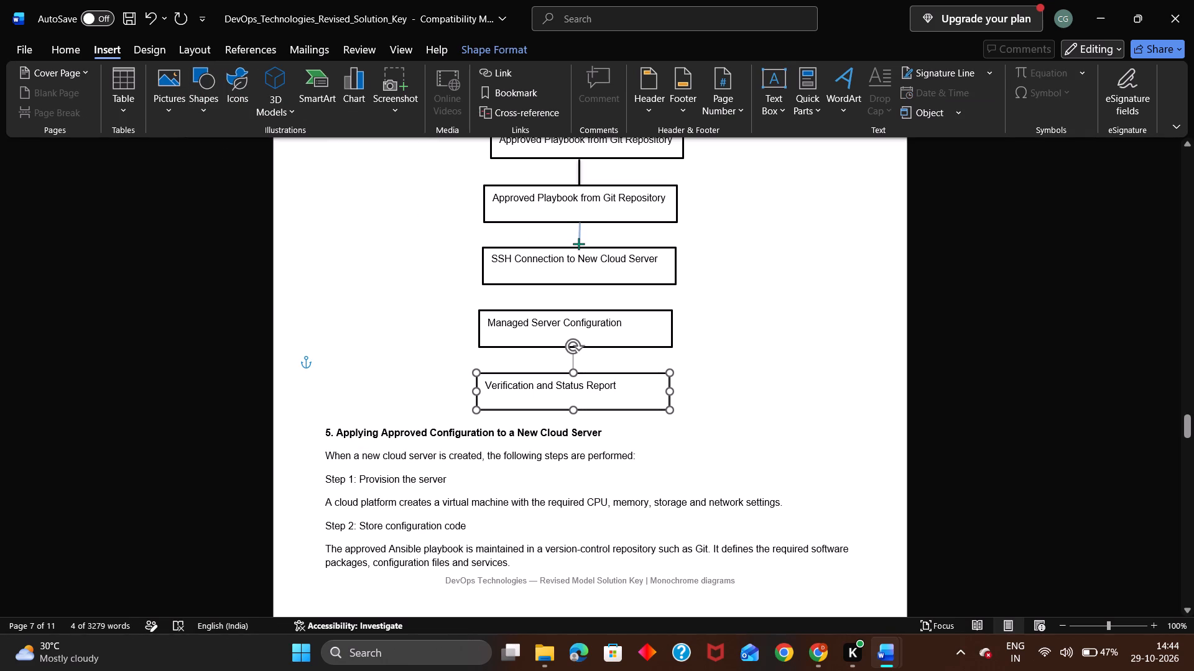
drag(578, 244, 579, 247)
drag(579, 247, 581, 246)
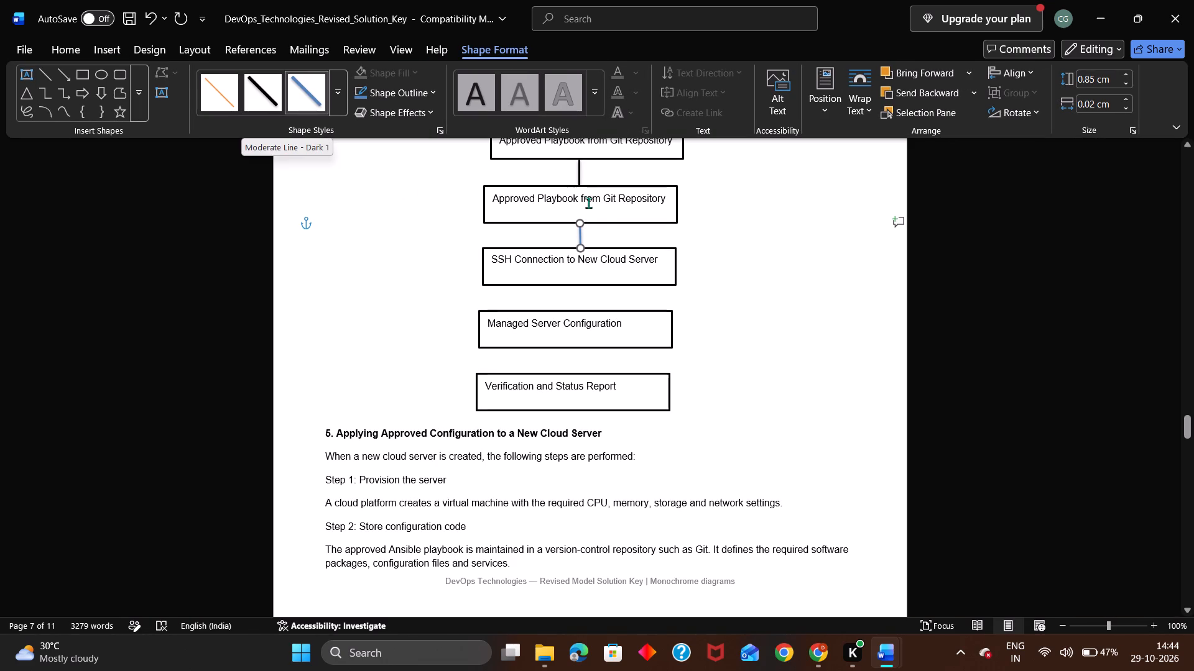
click(266, 84)
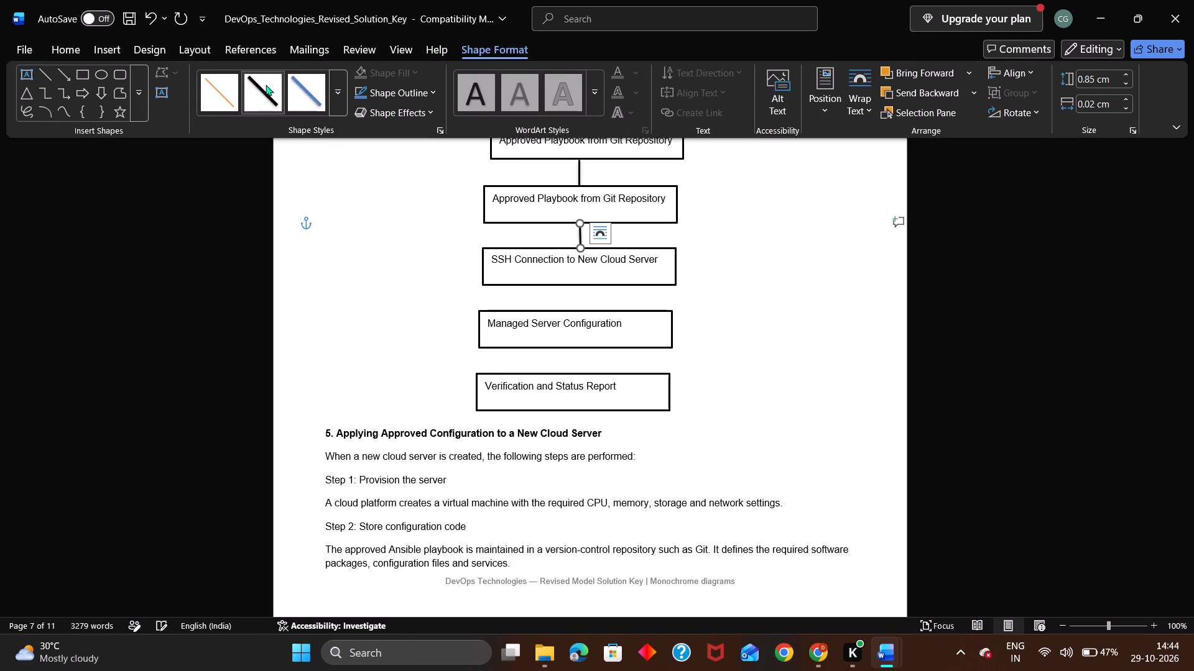
Copy the new black connector line and fit the copy between the "SSH Connection to New Cloud Server" and "Managed Server Configuration" boxes.
click(576, 232)
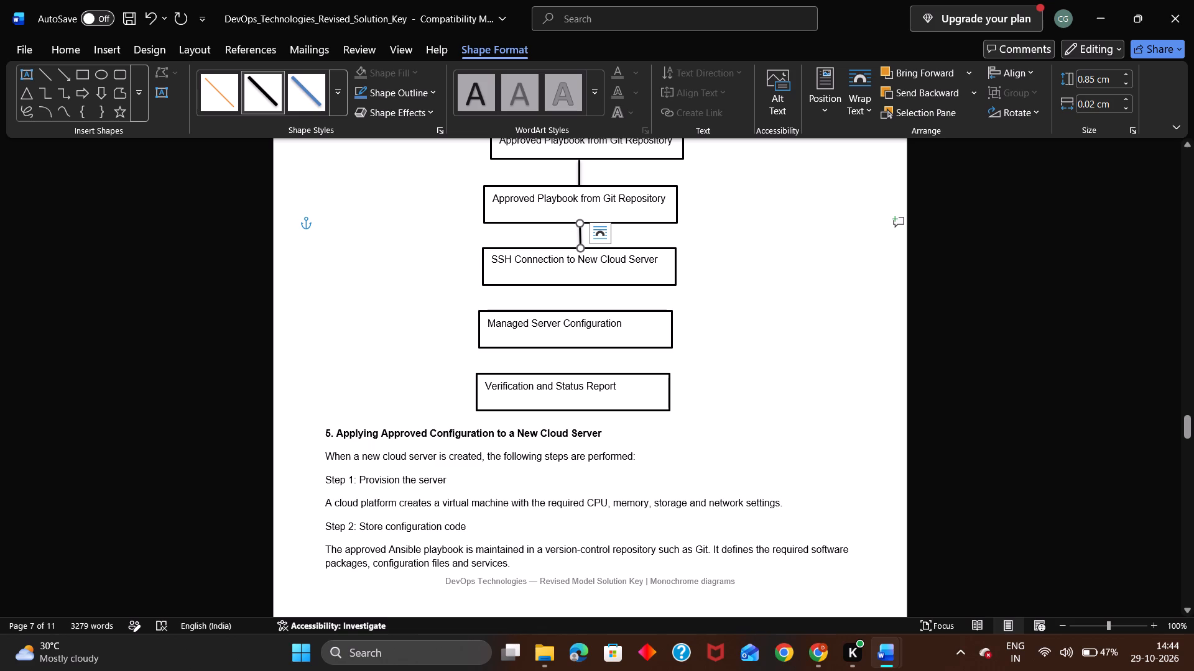
key(ctrl+c)
click(575, 294)
key(ctrl+v)
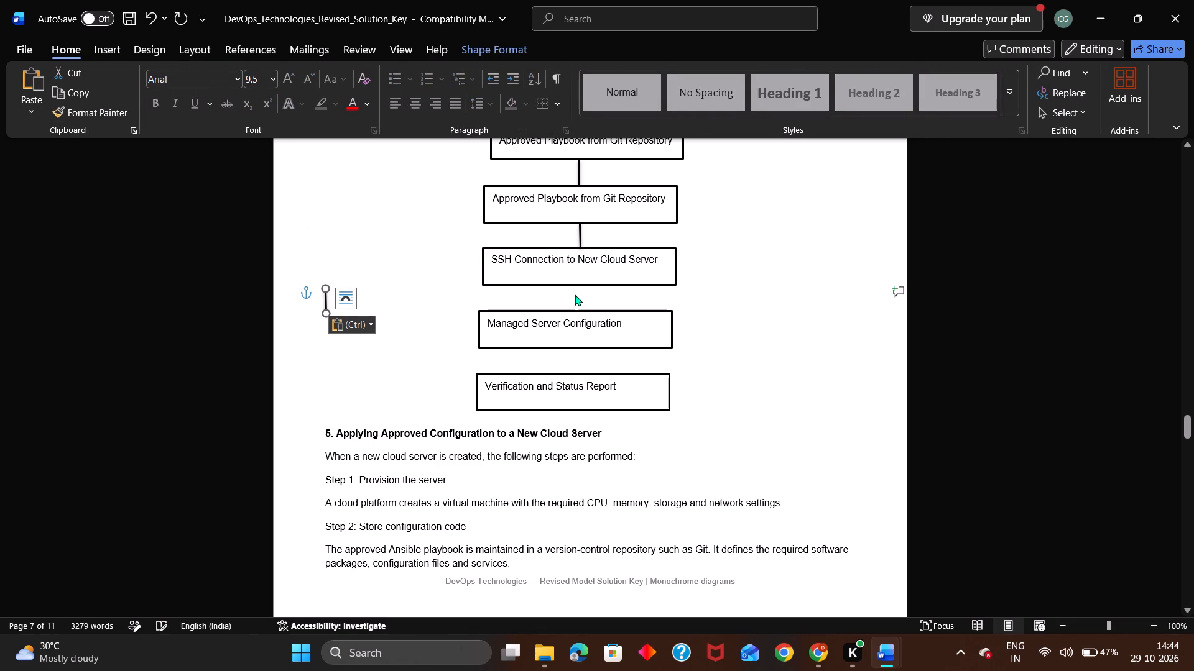
drag(325, 302, 511, 296)
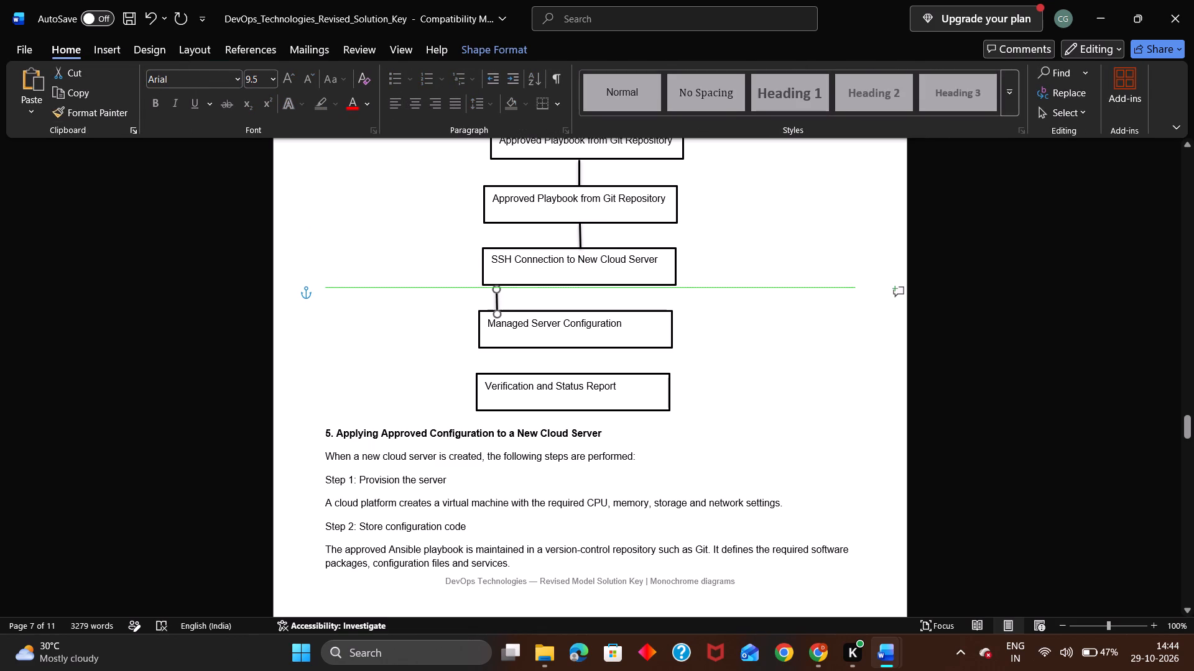
drag(511, 296, 578, 288)
drag(578, 288, 578, 288)
click(362, 299)
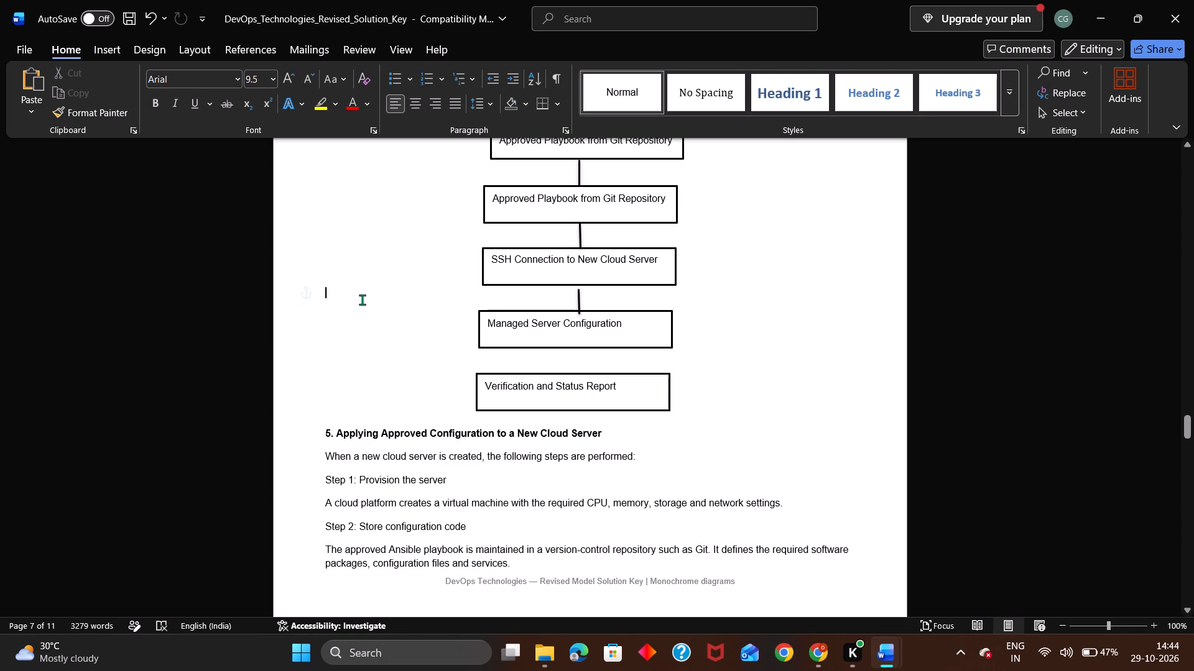
click(579, 303)
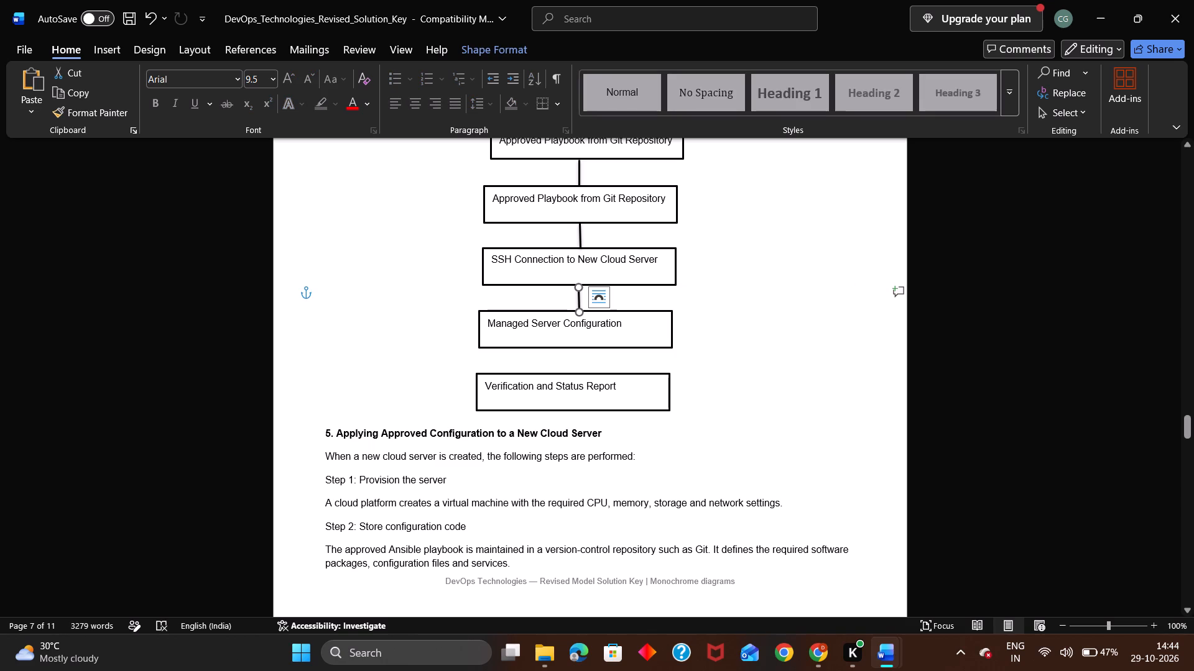
click(654, 310)
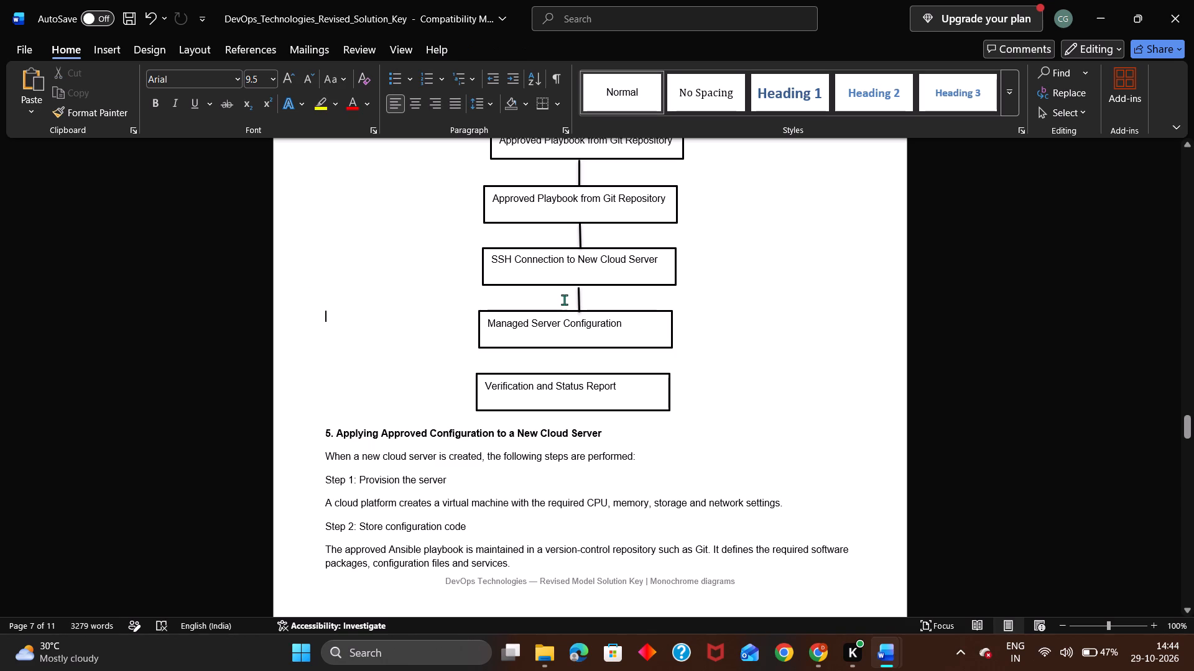
click(580, 296)
click(780, 313)
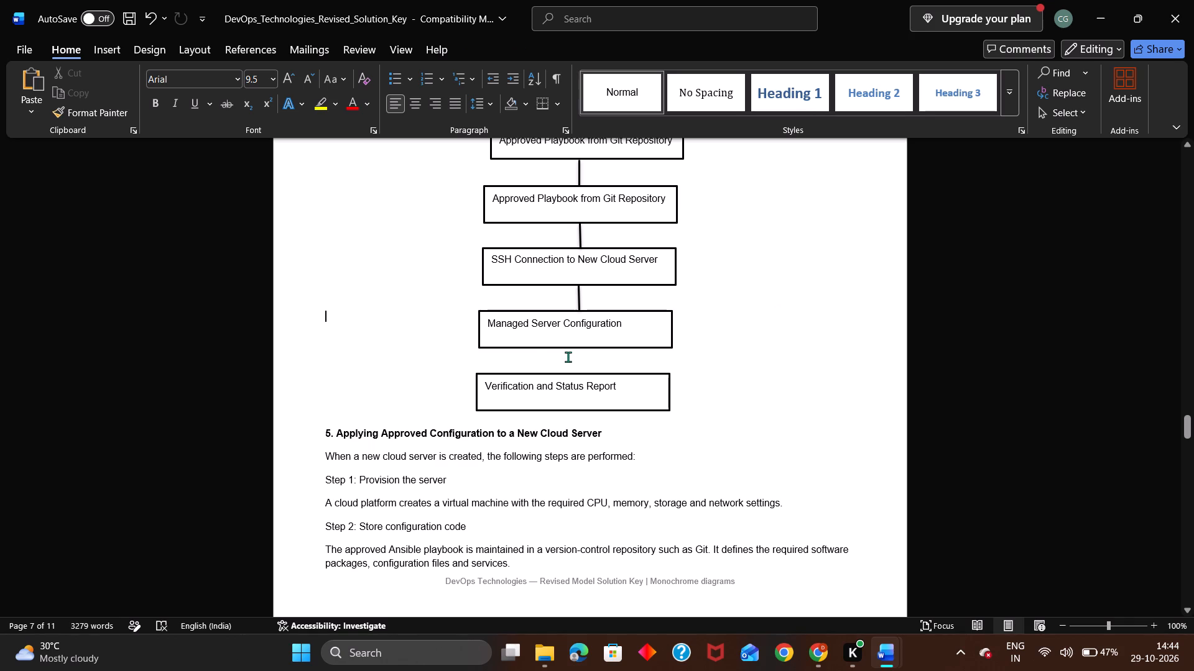
Paste another connector line between the "Managed Server Configuration" and "Verification and Status Report" boxes, and nudge the lowest box up toward it.
click(480, 356)
key(ctrl+v)
drag(326, 346, 489, 363)
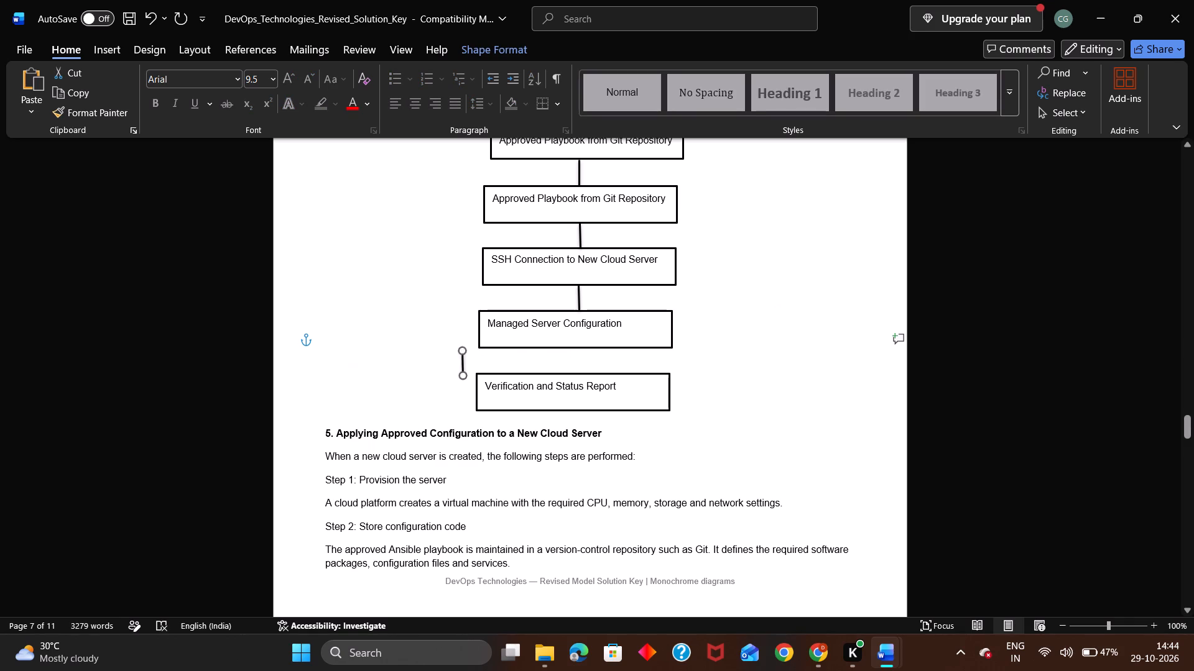
drag(489, 363, 572, 356)
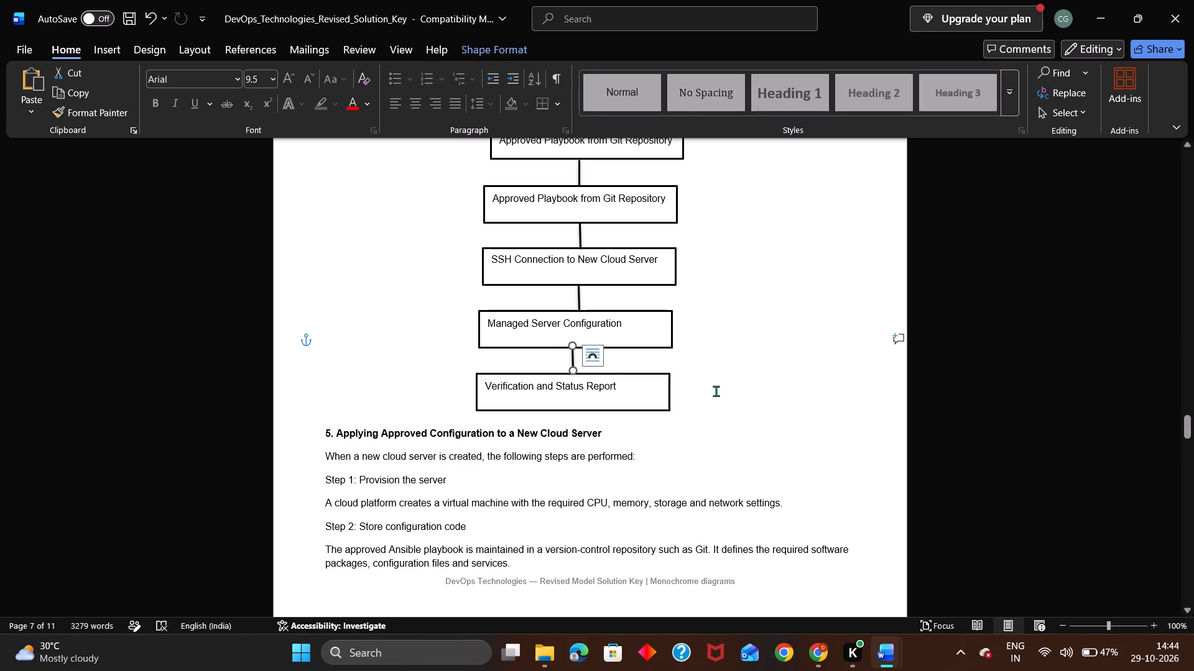
click(716, 391)
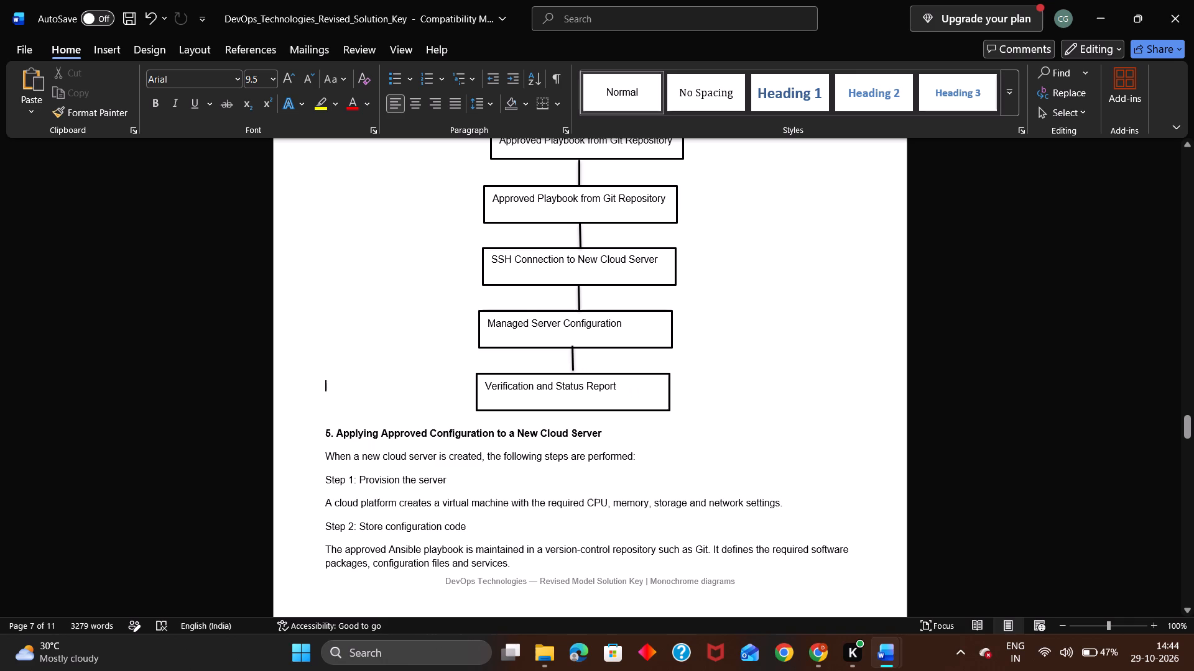
click(628, 375)
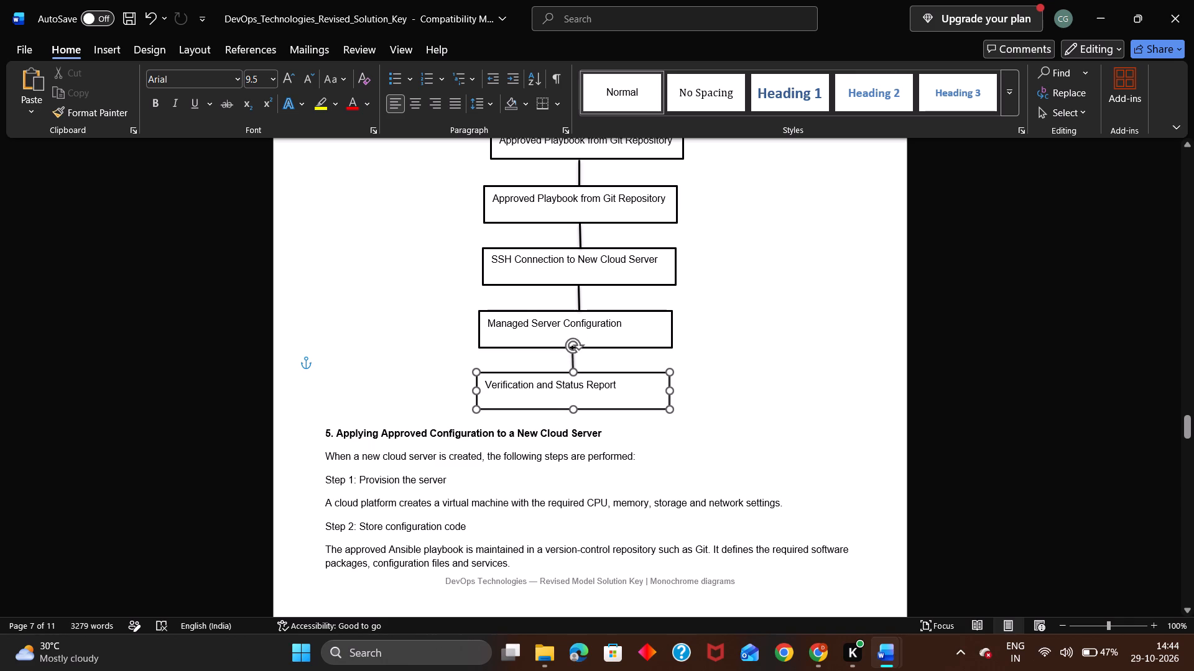
click(772, 407)
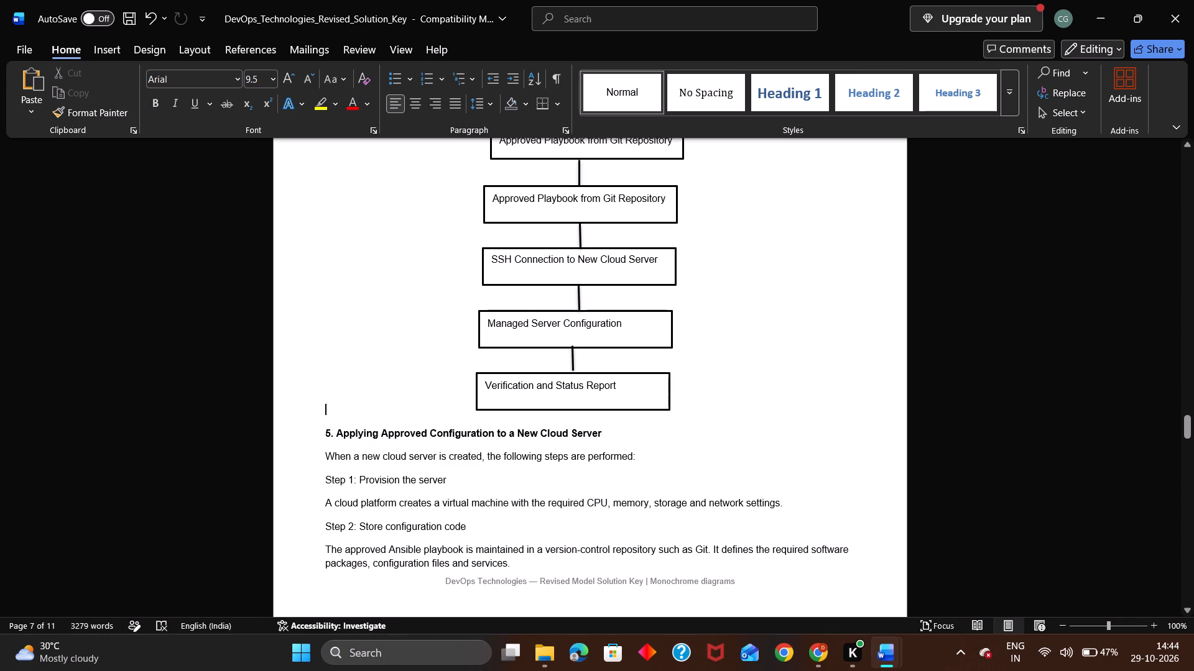
Delete the three closing lines of Section 6, Example Ansible Playbook, from "Command to execute the playbook:" through the inventory.ini and site.yml explanation.
scroll(761, 402, down, 2)
scroll(761, 402, up, 1)
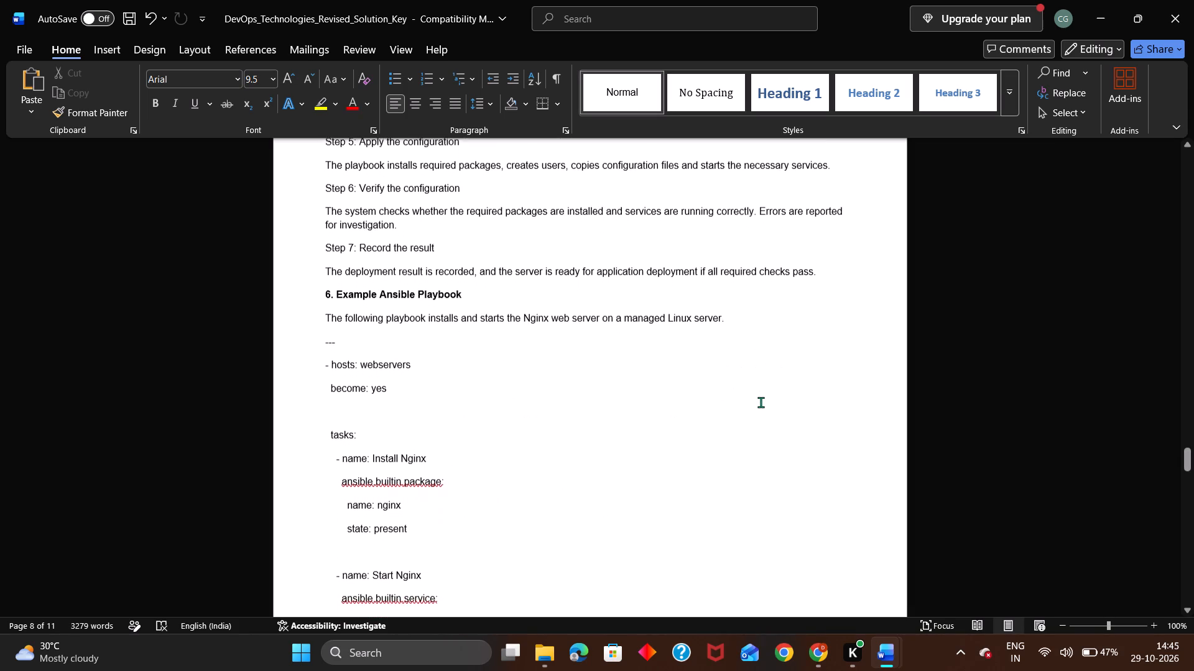
scroll(761, 402, down, 1)
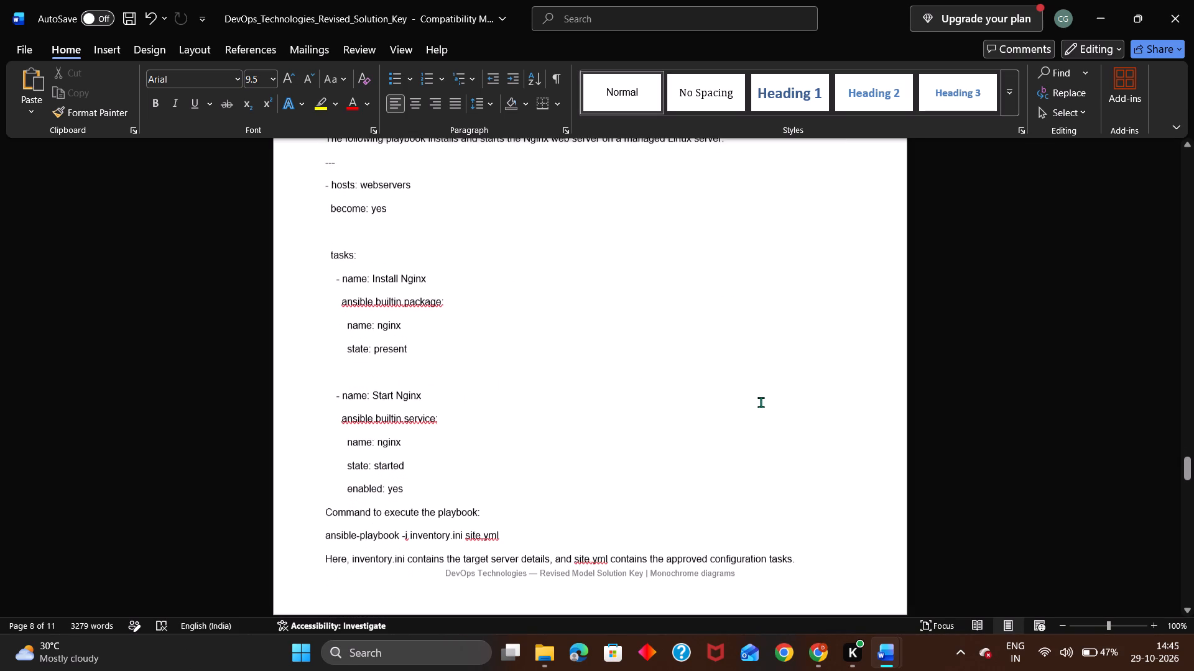
scroll(761, 402, down, 2)
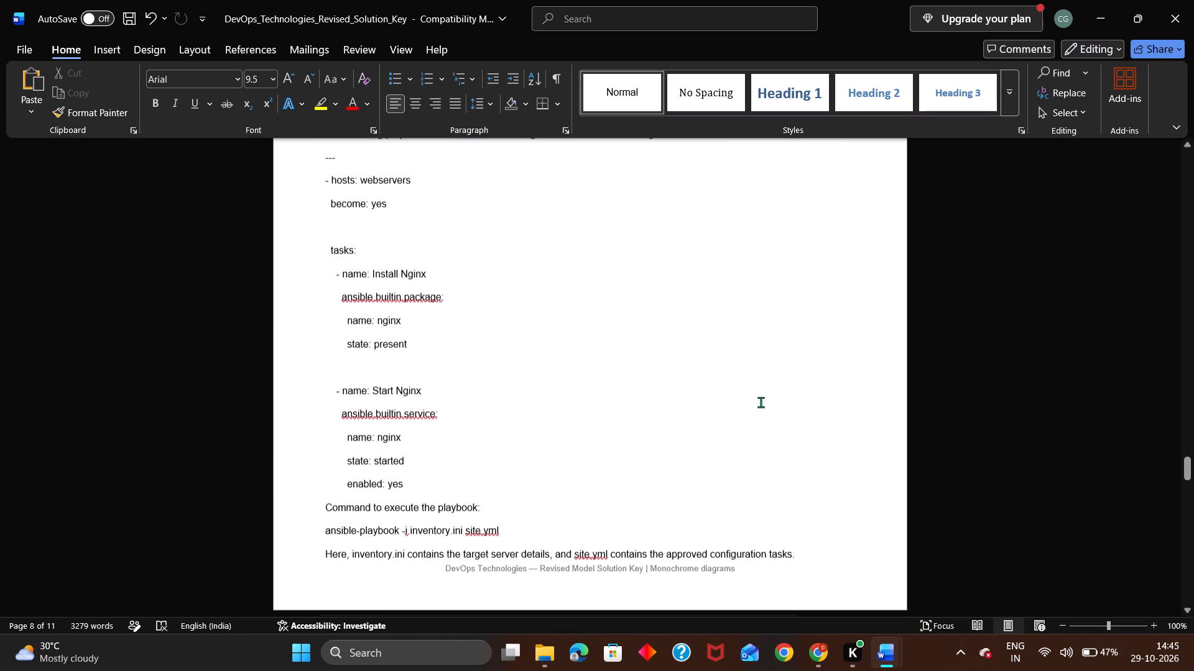
scroll(761, 402, down, 3)
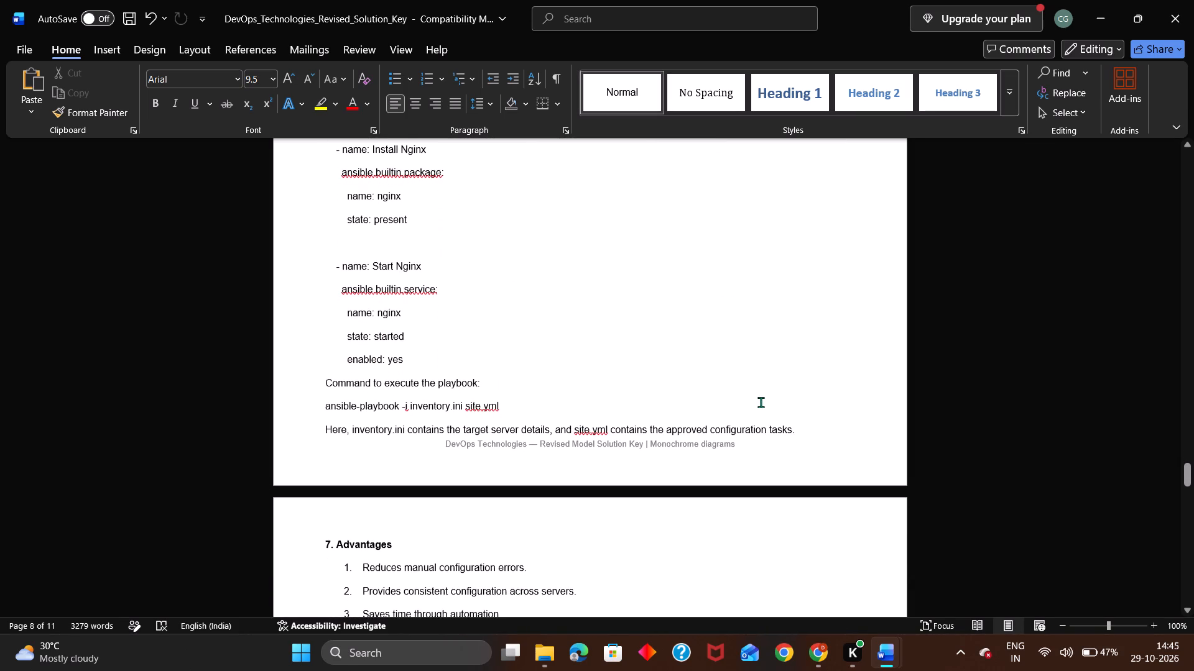
scroll(761, 402, down, 2)
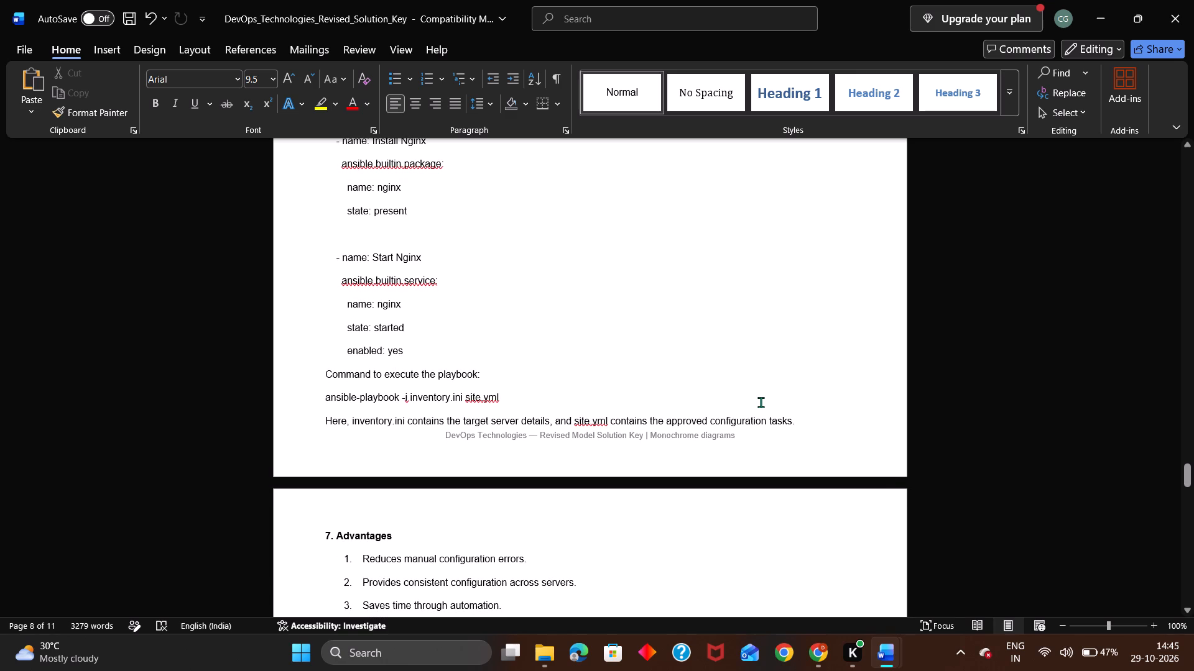
scroll(761, 402, down, 1)
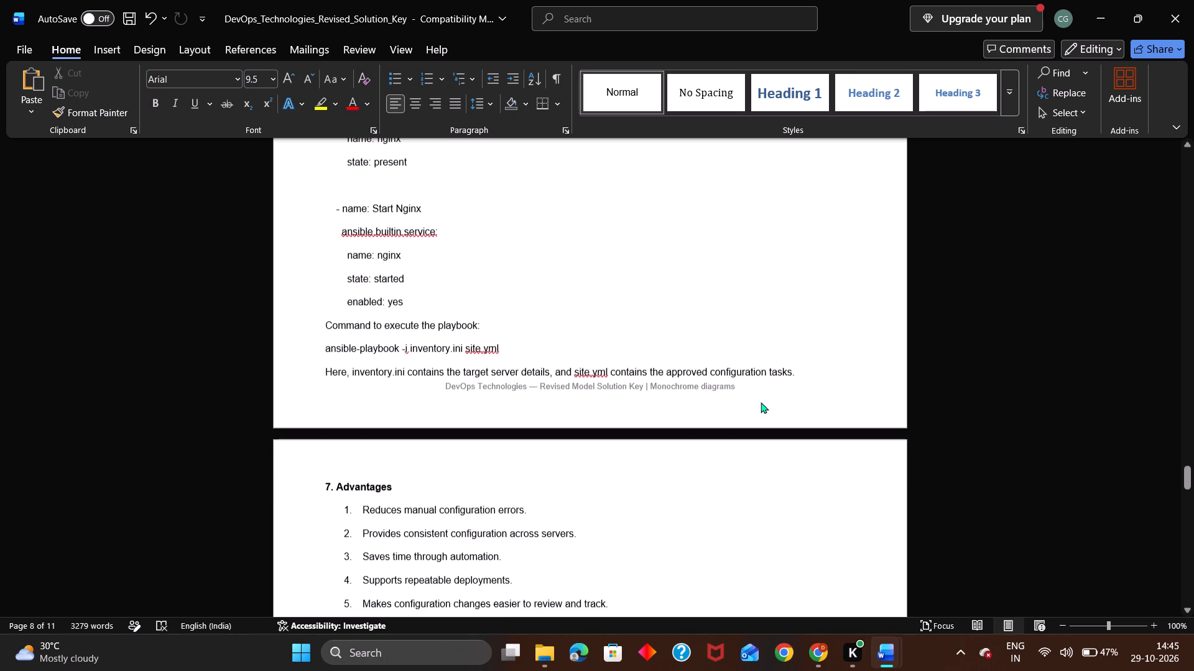
drag(539, 342, 422, 330)
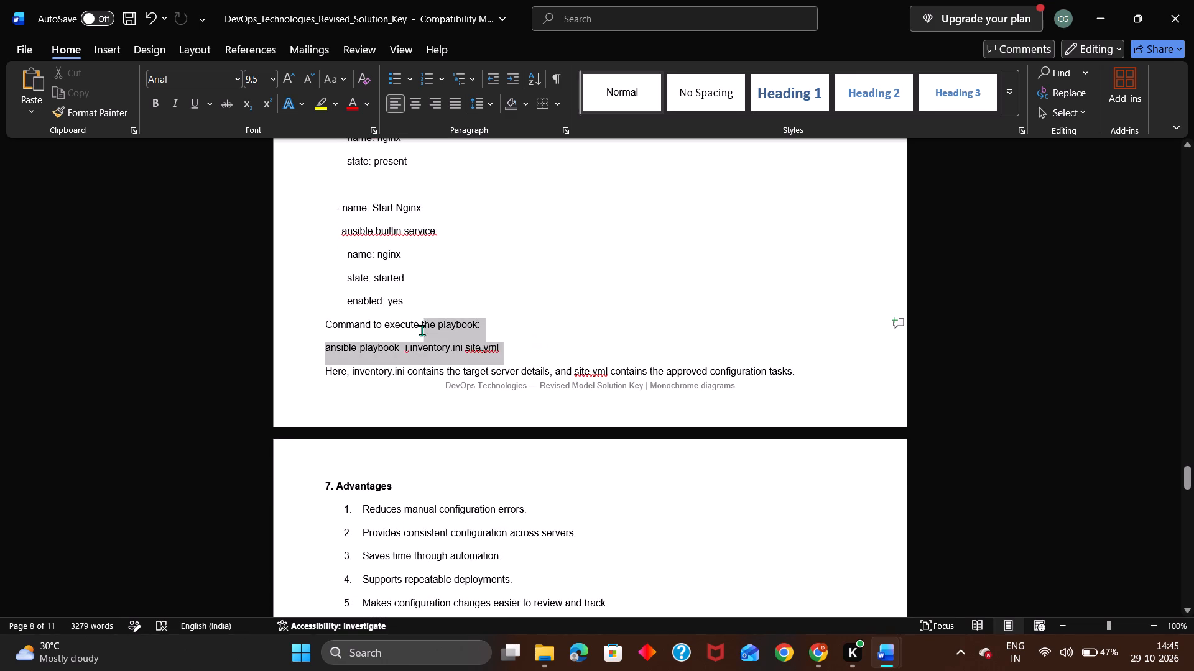
drag(422, 330, 328, 331)
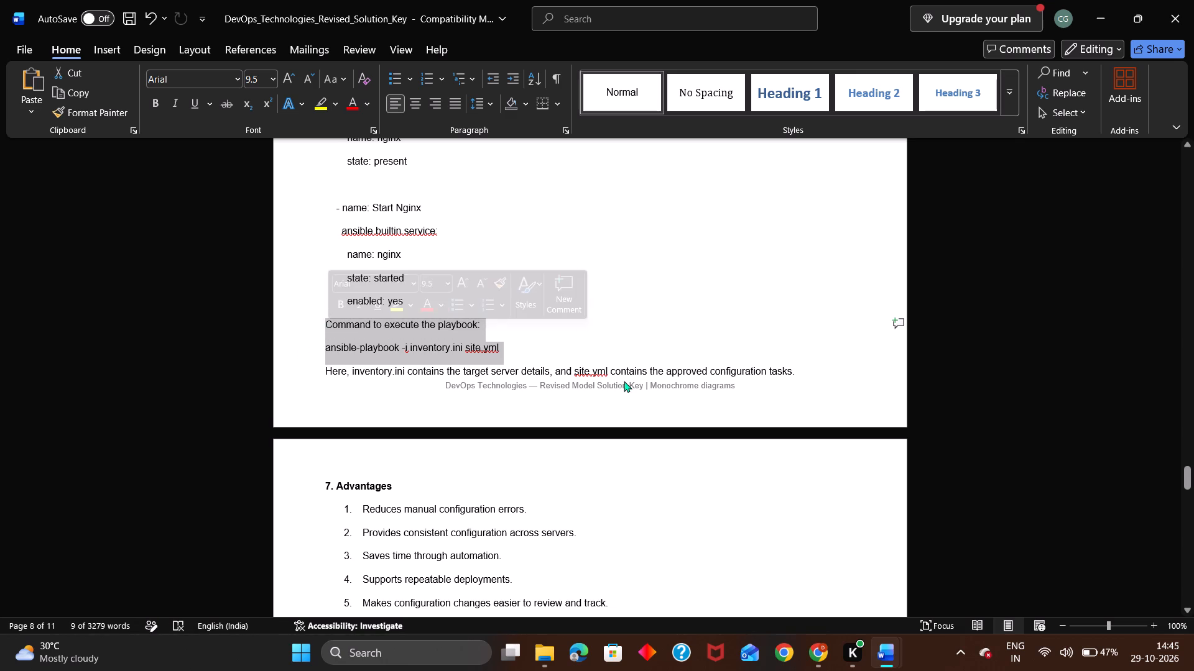
drag(816, 370, 341, 325)
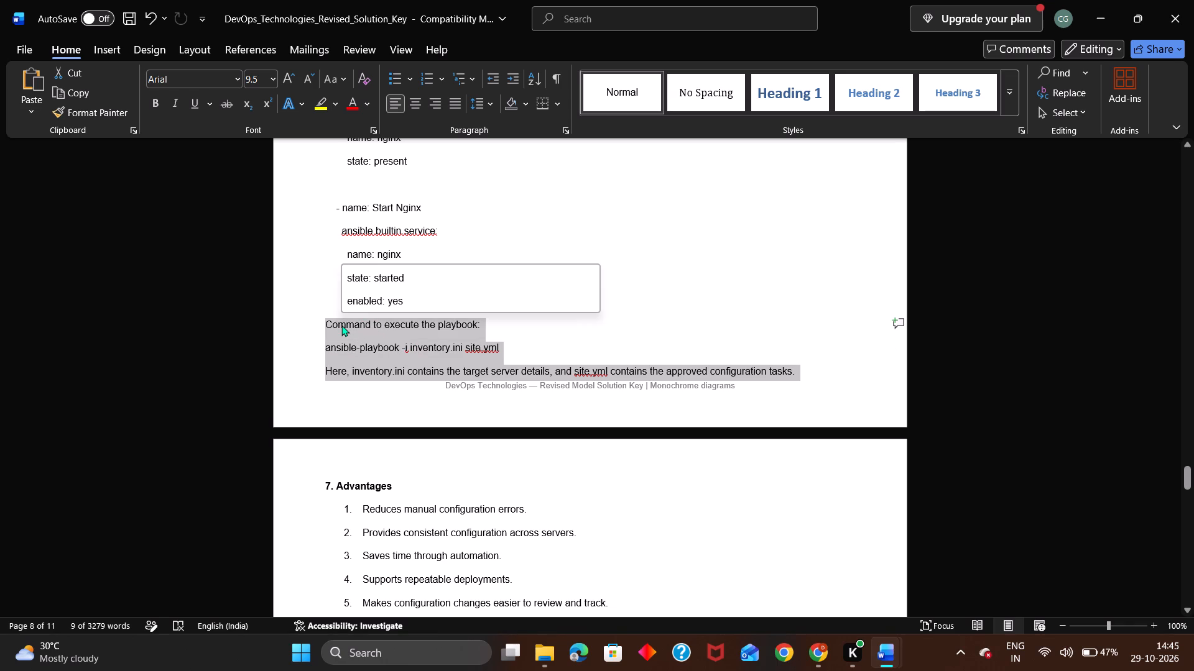
key(BackSpace)
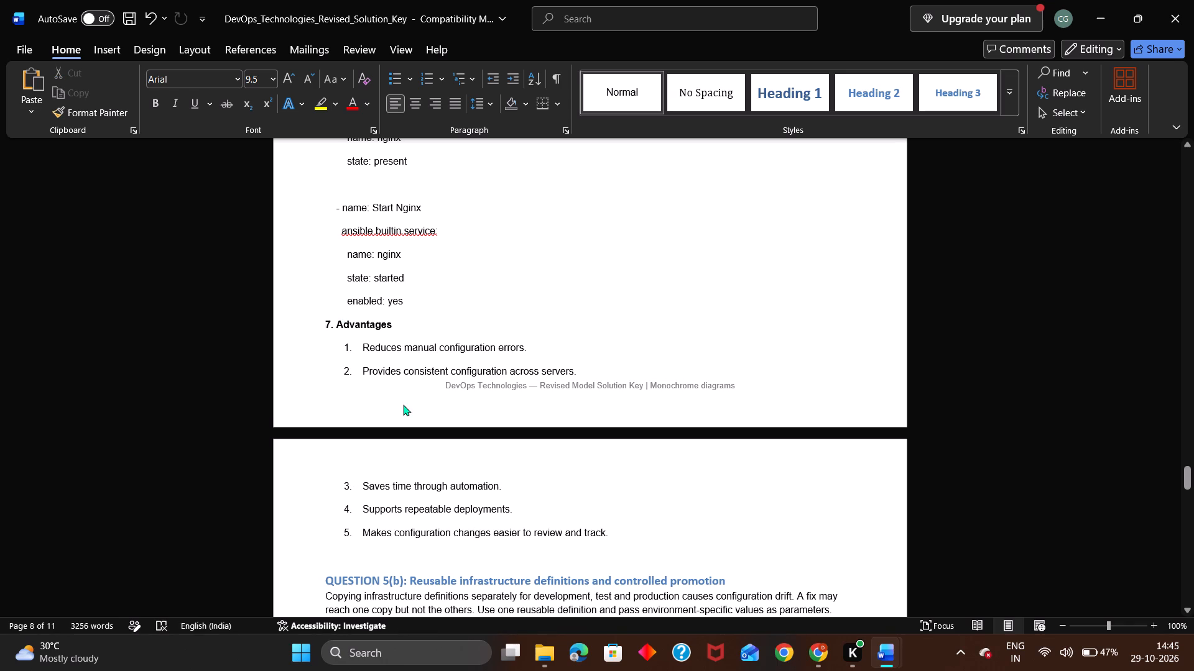
Review the rest of the solution key from Question 5(b) to the end of Question 6(b), checking text and workflow diagrams.
scroll(404, 398, down, 2)
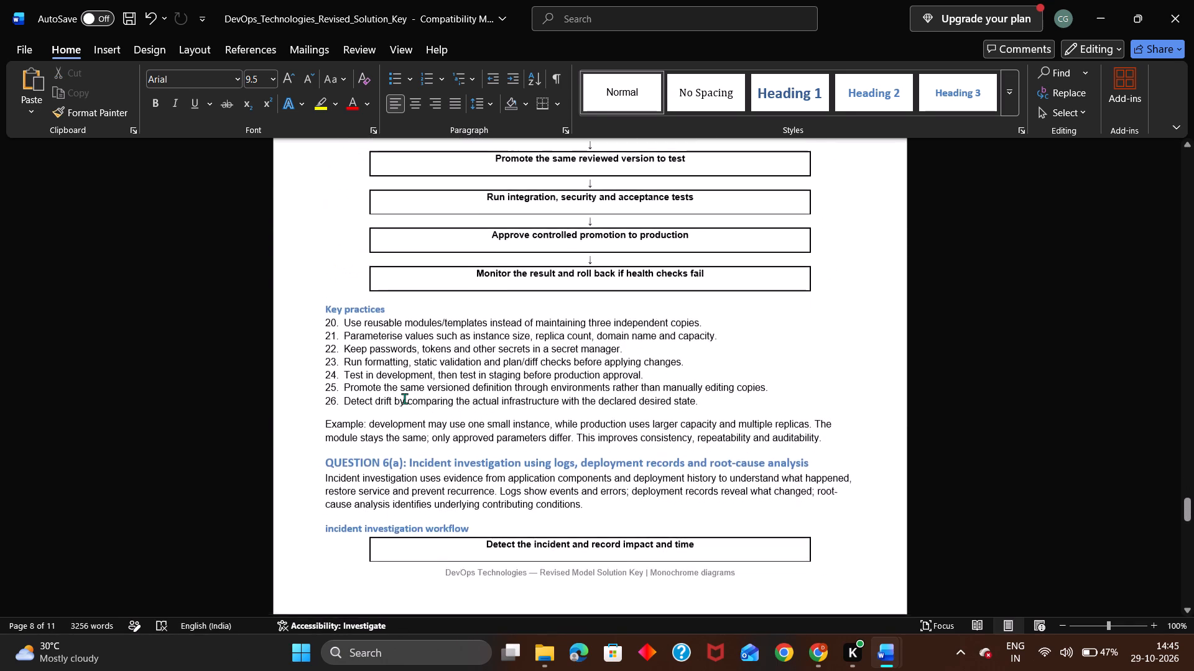
scroll(404, 398, down, 2)
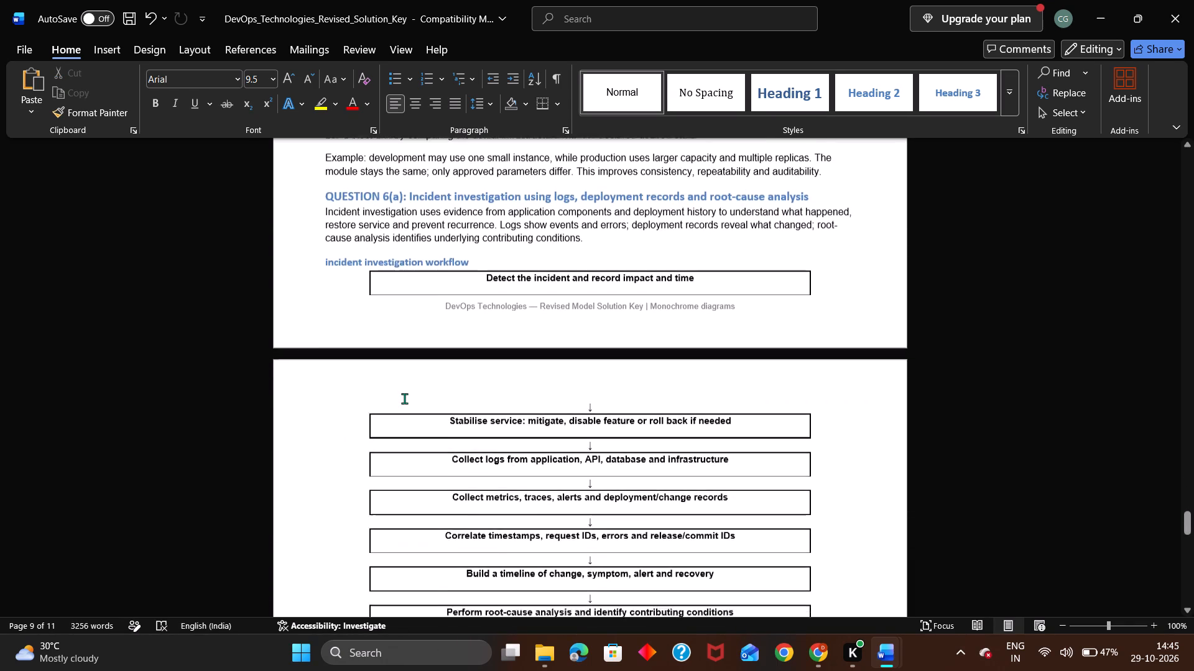
scroll(404, 398, down, 1)
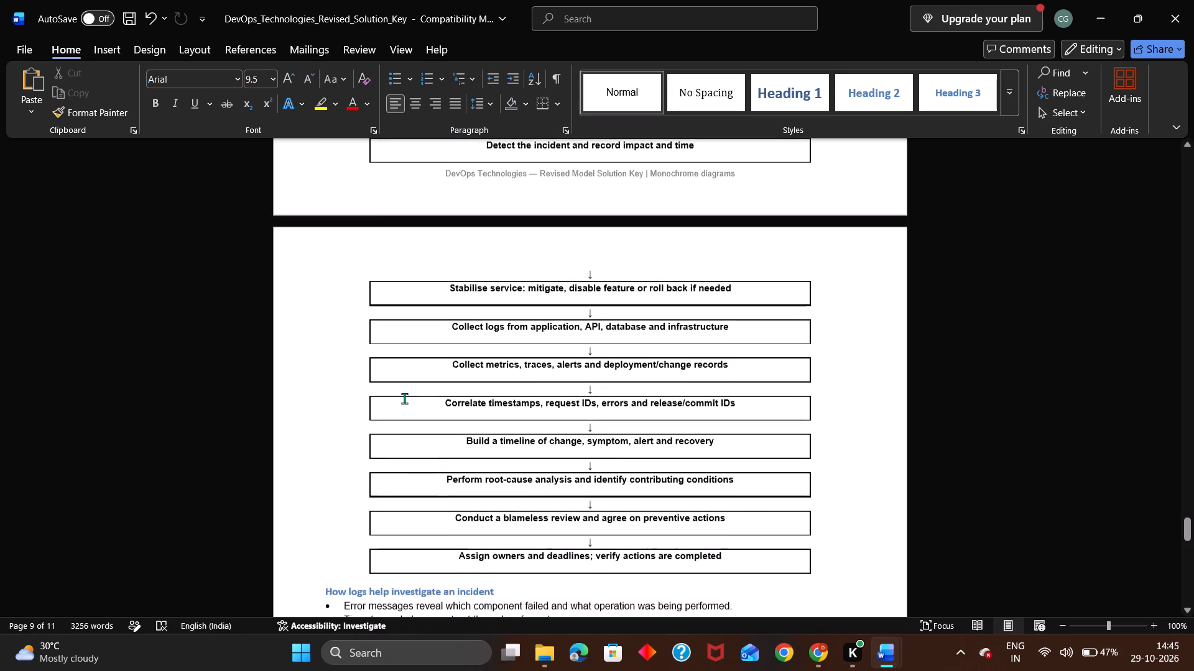
scroll(404, 398, down, 2)
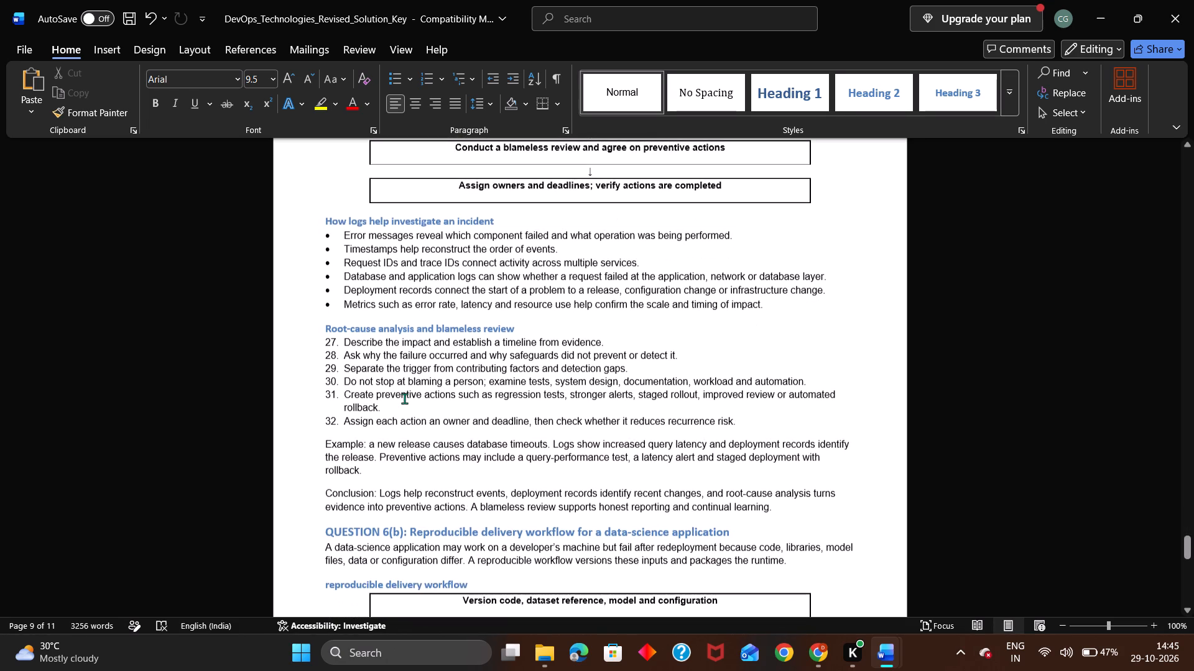
scroll(404, 398, down, 3)
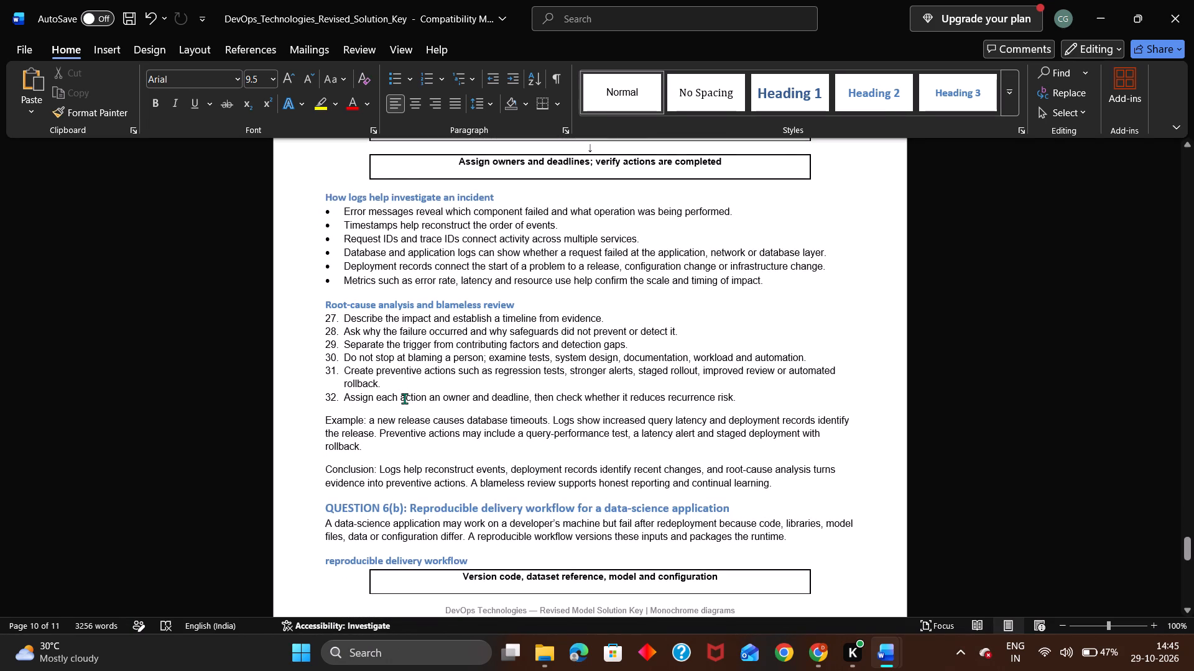
scroll(404, 398, down, 3)
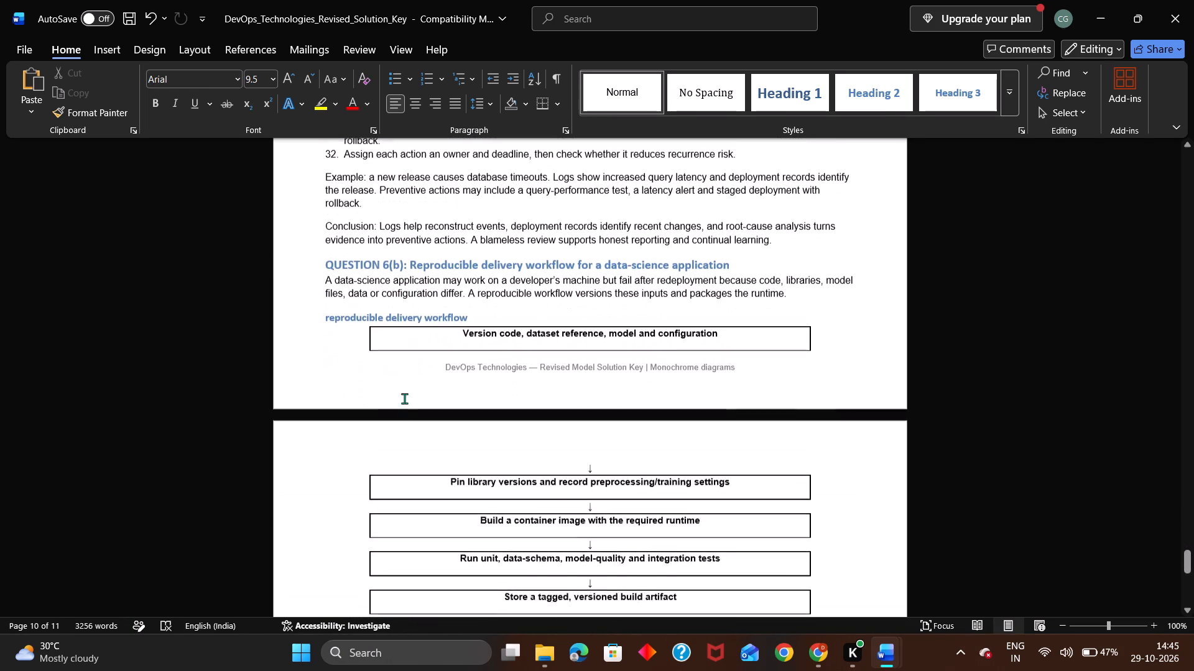
scroll(404, 398, down, 3)
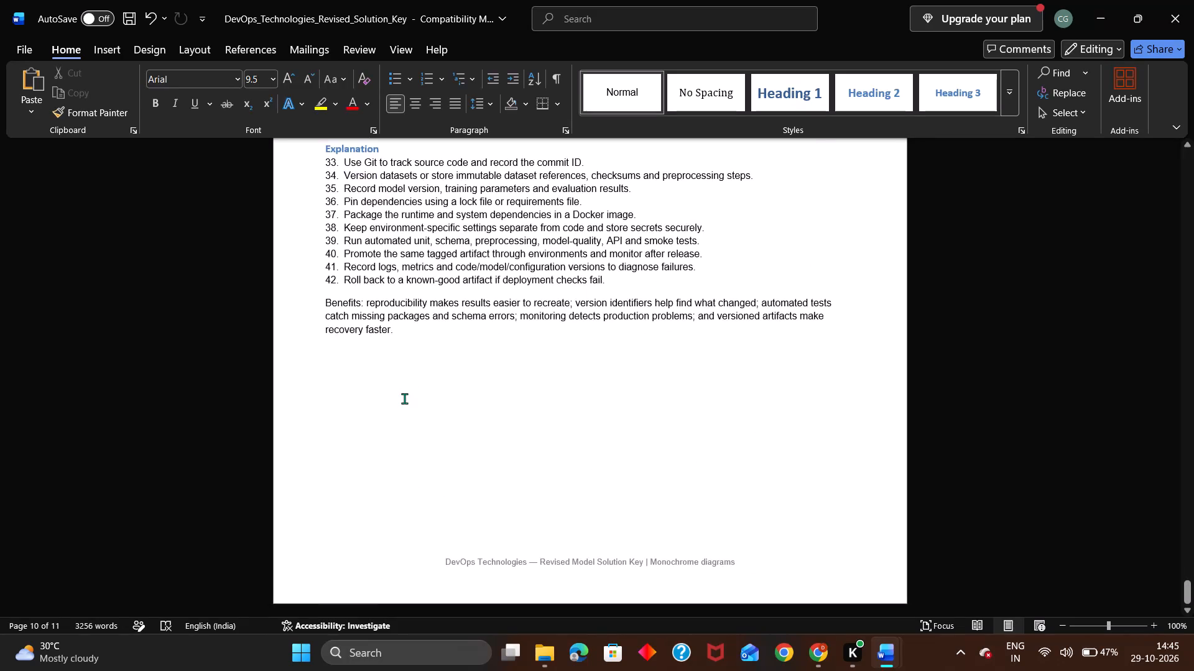
Review the earlier pages, from the Part A answers through Question 4(b), including the DevOps lifecycle picture and issue-tracking workflow.
scroll(404, 398, up, 6)
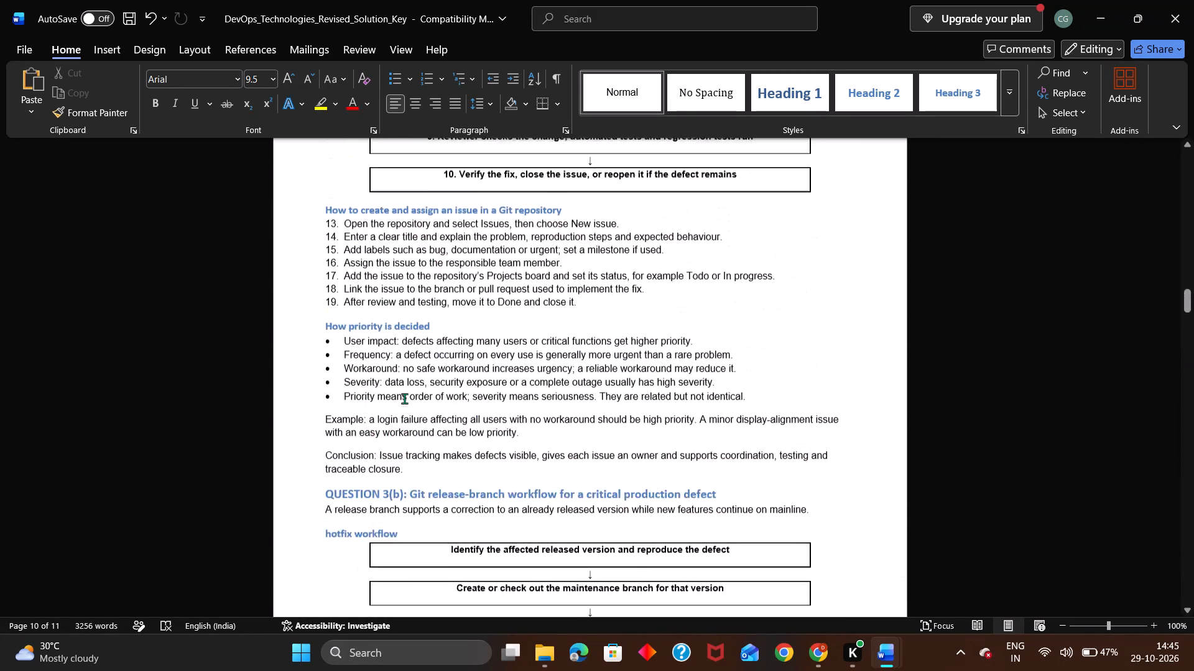
scroll(404, 398, up, 1)
scroll(449, 446, down, 1)
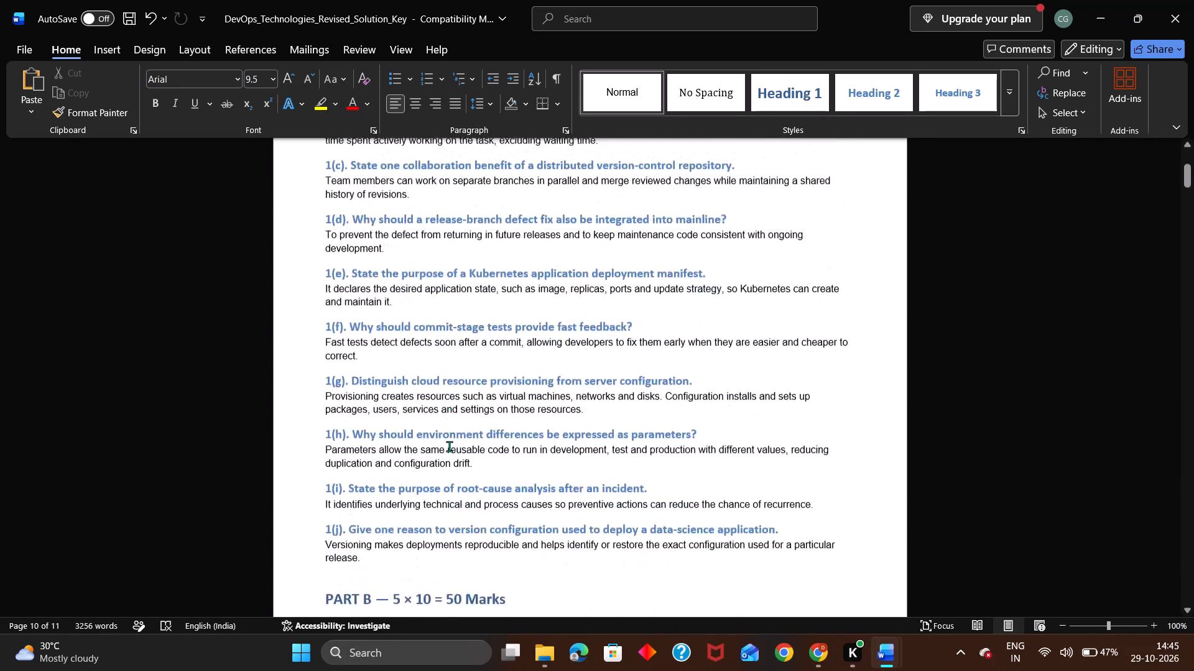
scroll(449, 446, down, 1)
scroll(449, 446, up, 1)
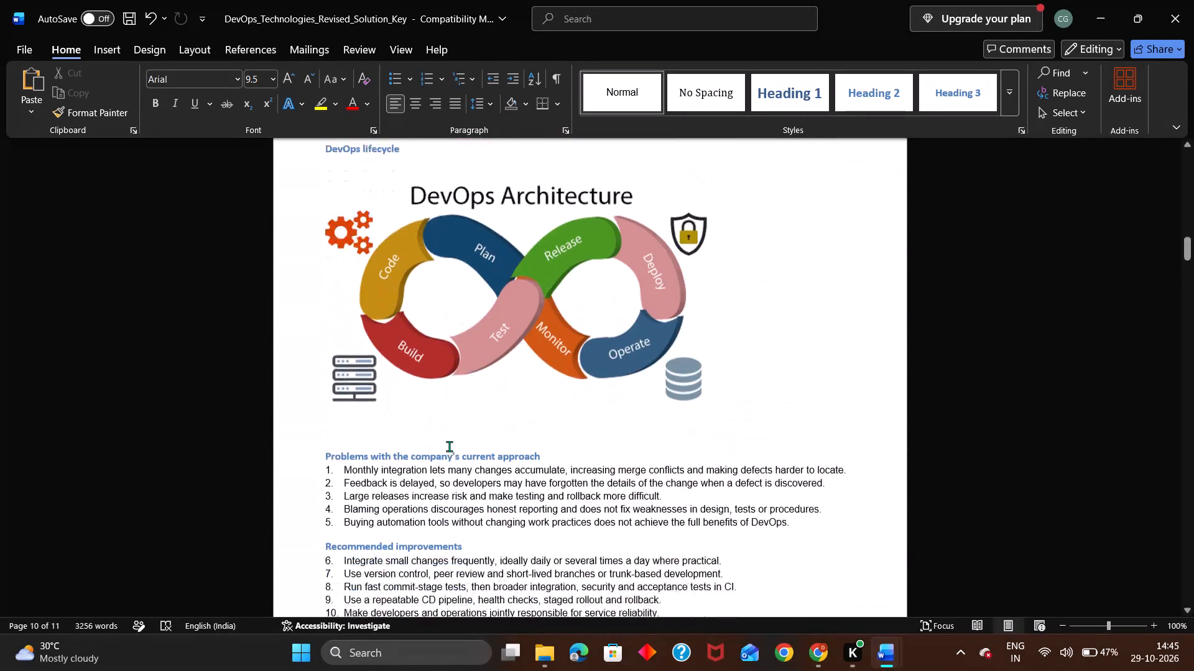
scroll(449, 446, down, 2)
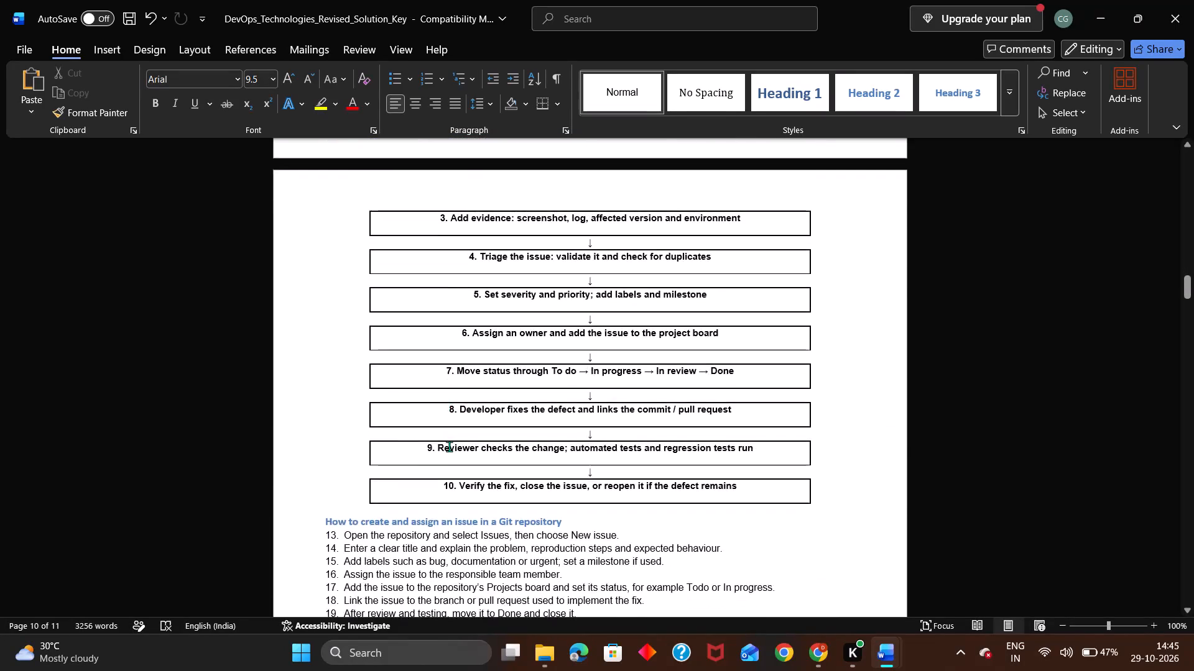
scroll(449, 446, down, 7)
scroll(449, 446, up, 5)
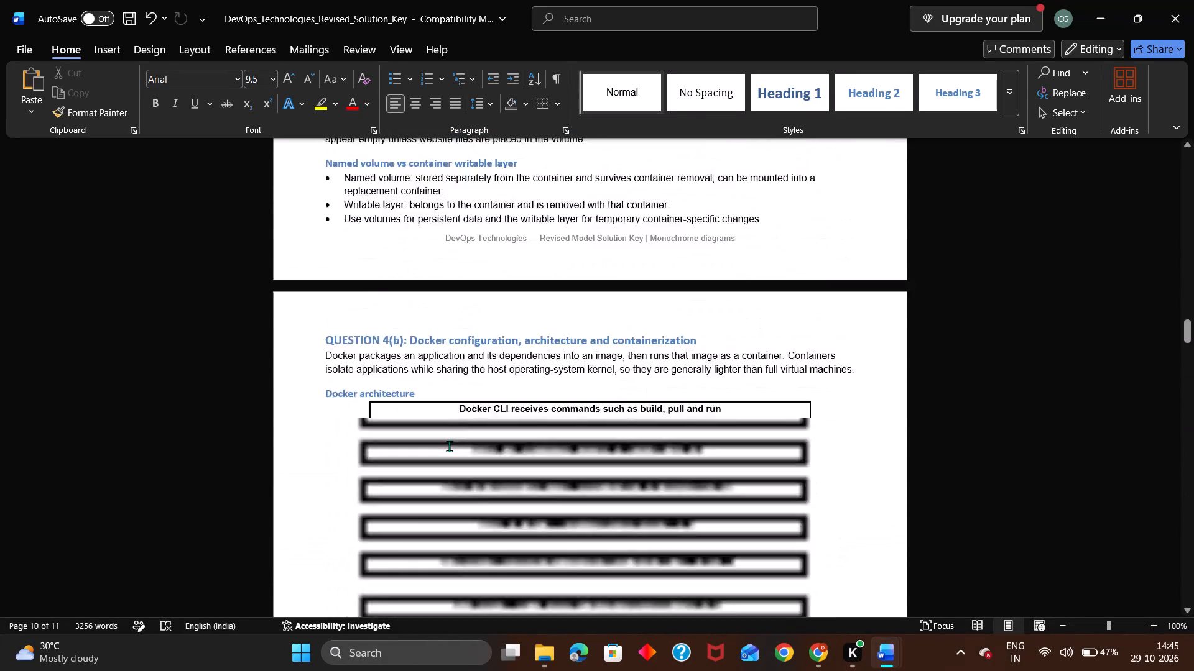
scroll(449, 446, up, 8)
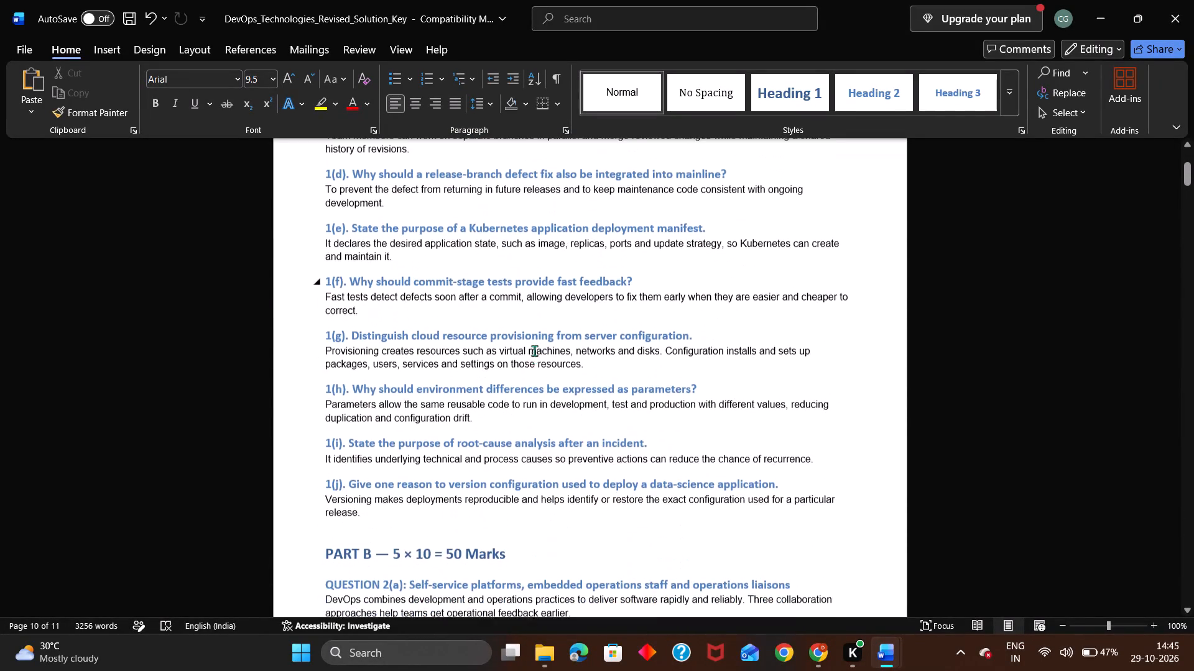
scroll(534, 350, down, 3)
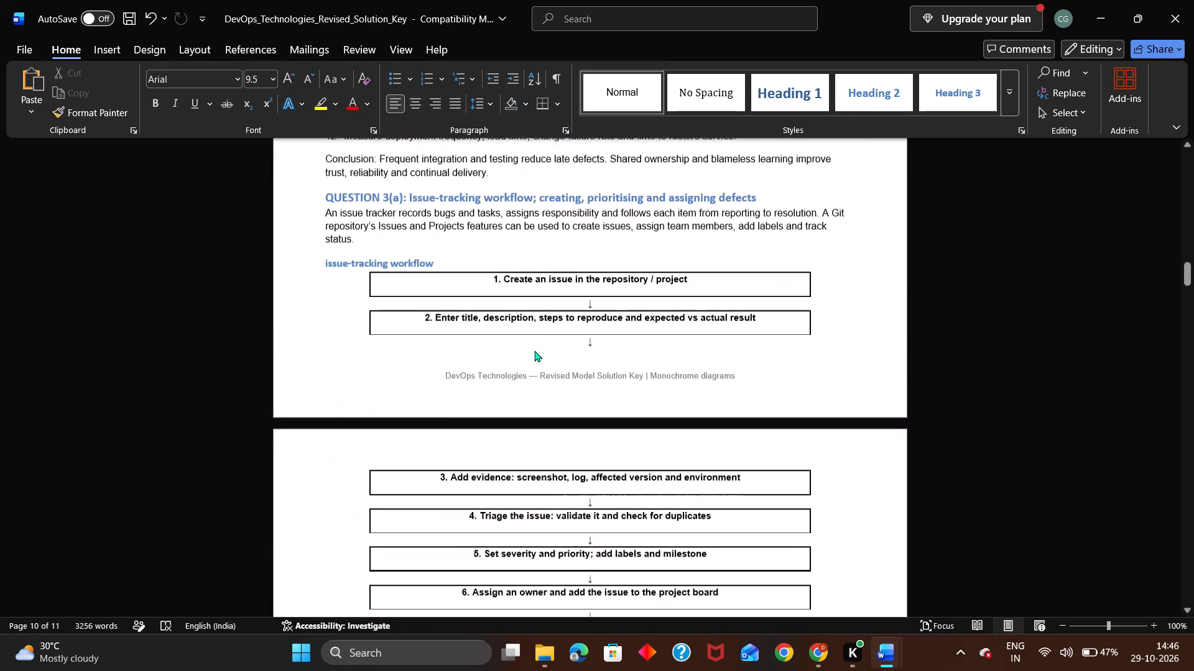
scroll(534, 350, up, 1)
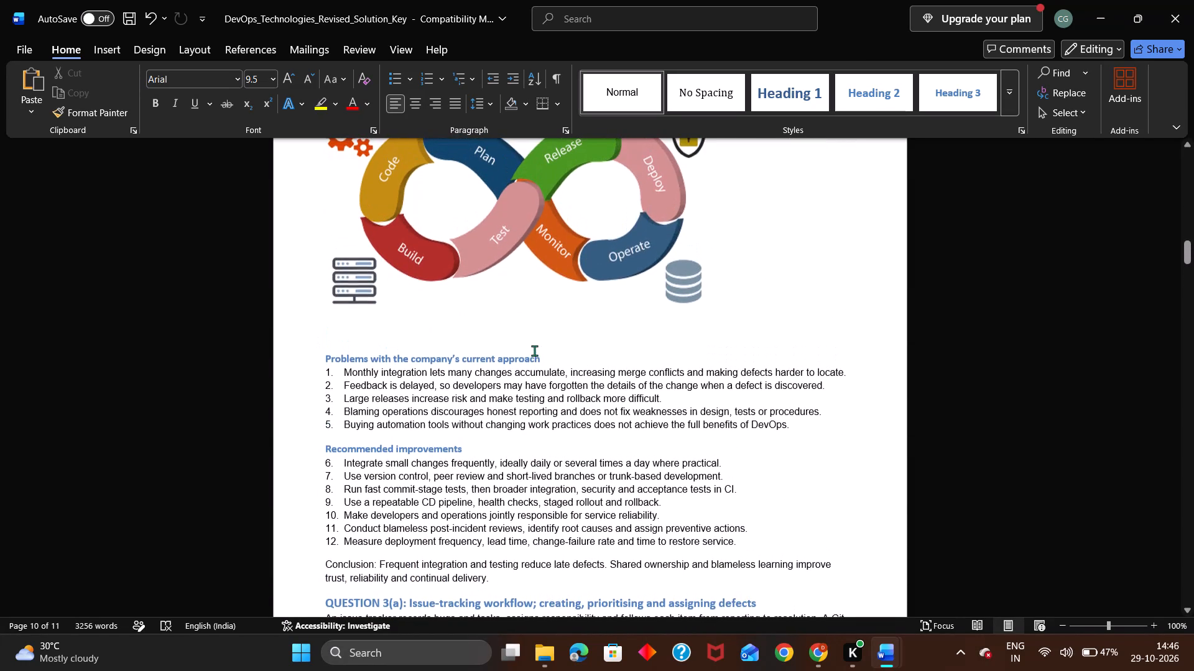
scroll(534, 350, up, 1)
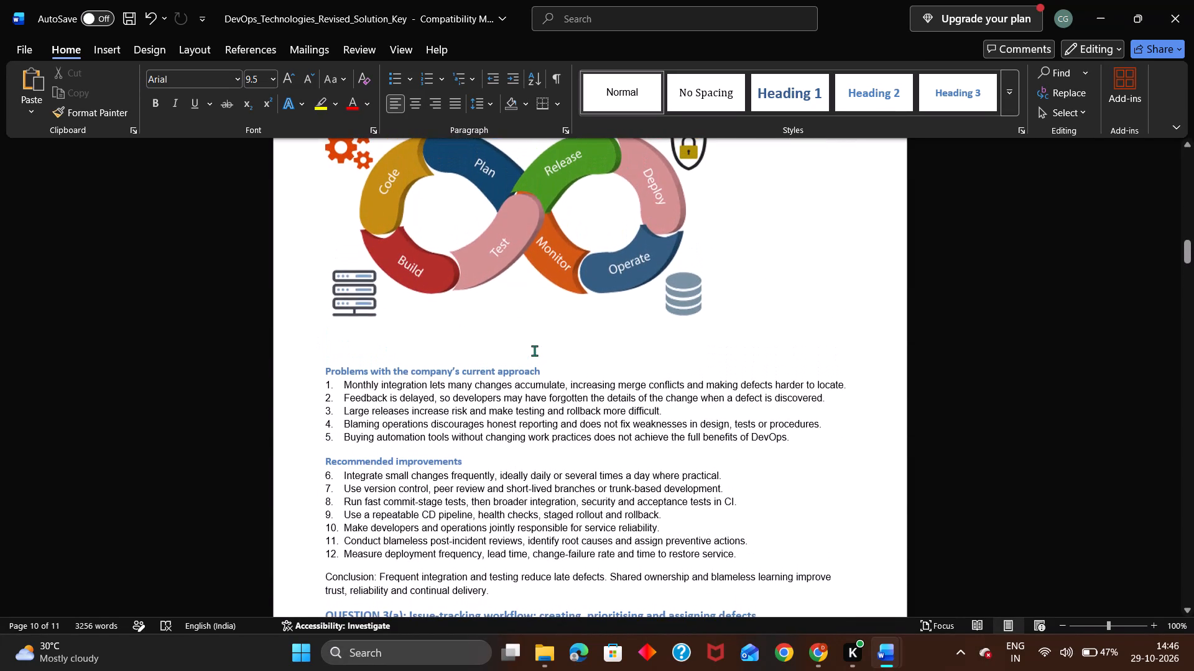
scroll(534, 350, up, 3)
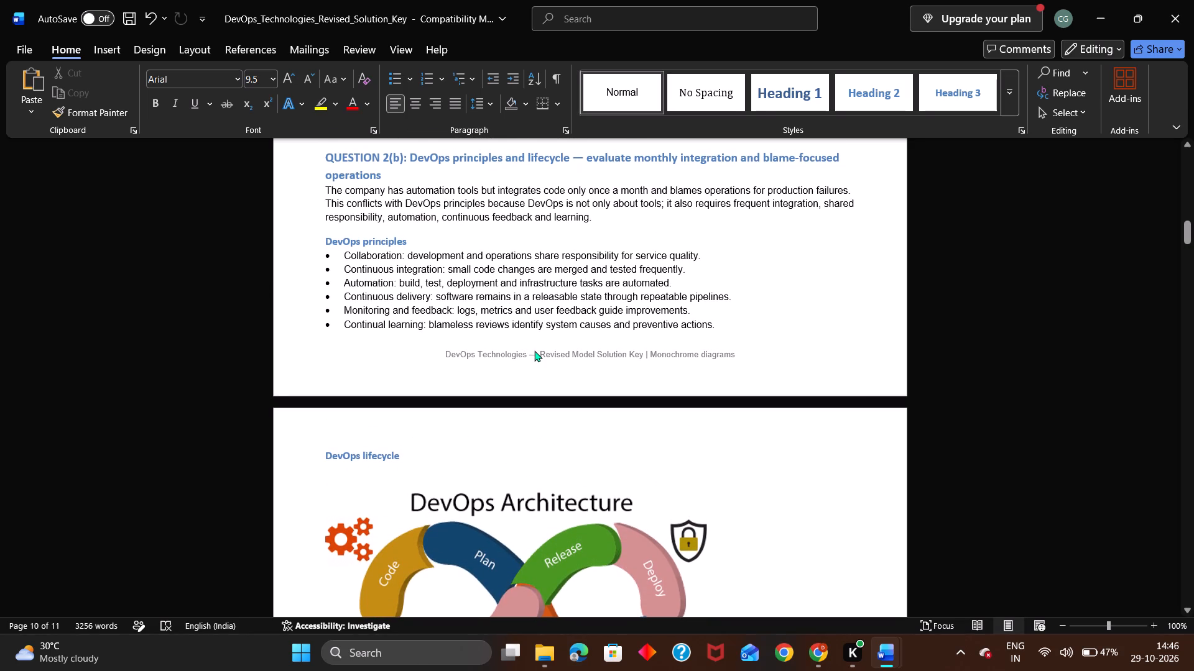
scroll(534, 350, up, 1)
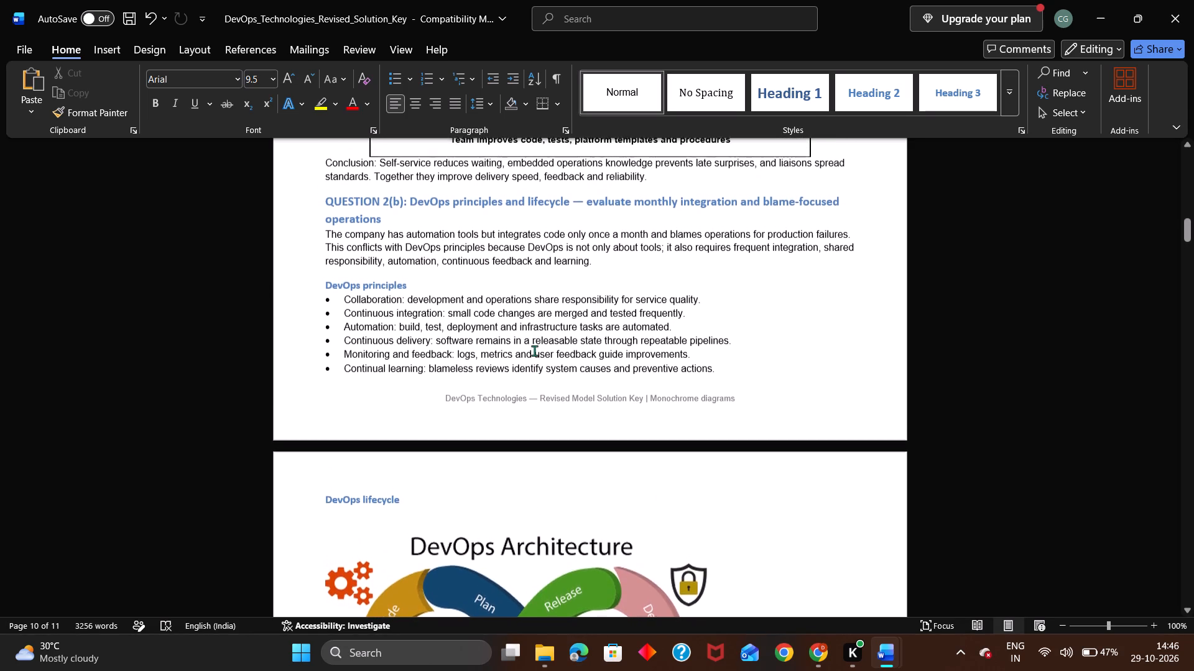
scroll(534, 350, up, 1)
scroll(534, 350, down, 1)
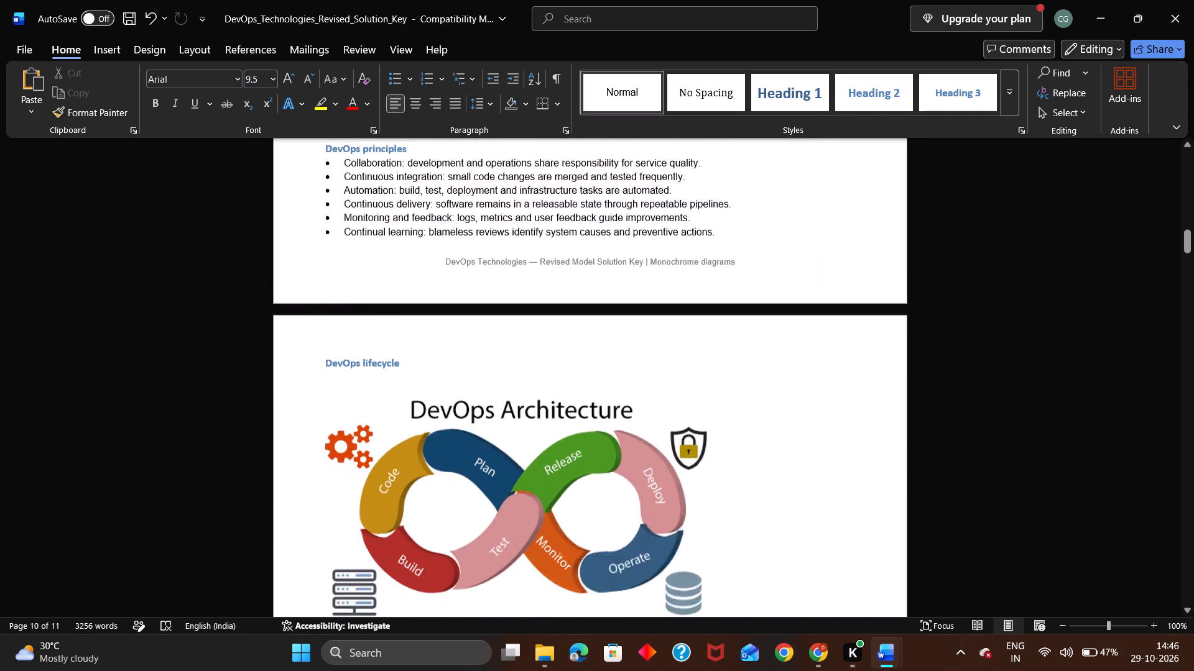
scroll(534, 350, down, 1)
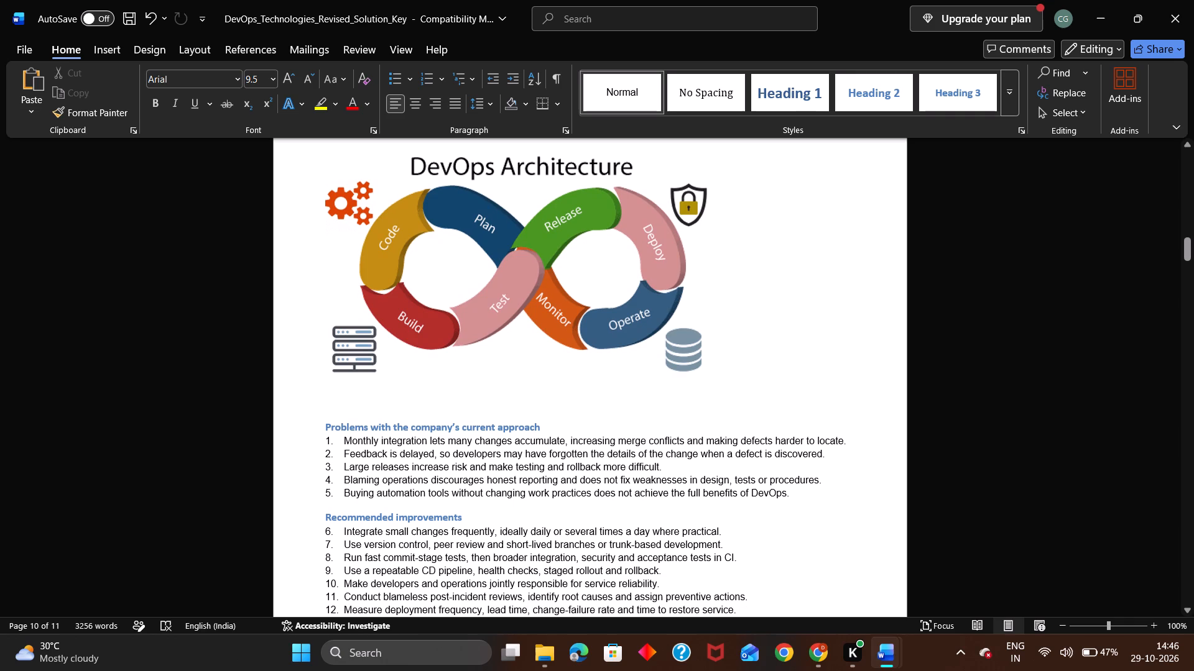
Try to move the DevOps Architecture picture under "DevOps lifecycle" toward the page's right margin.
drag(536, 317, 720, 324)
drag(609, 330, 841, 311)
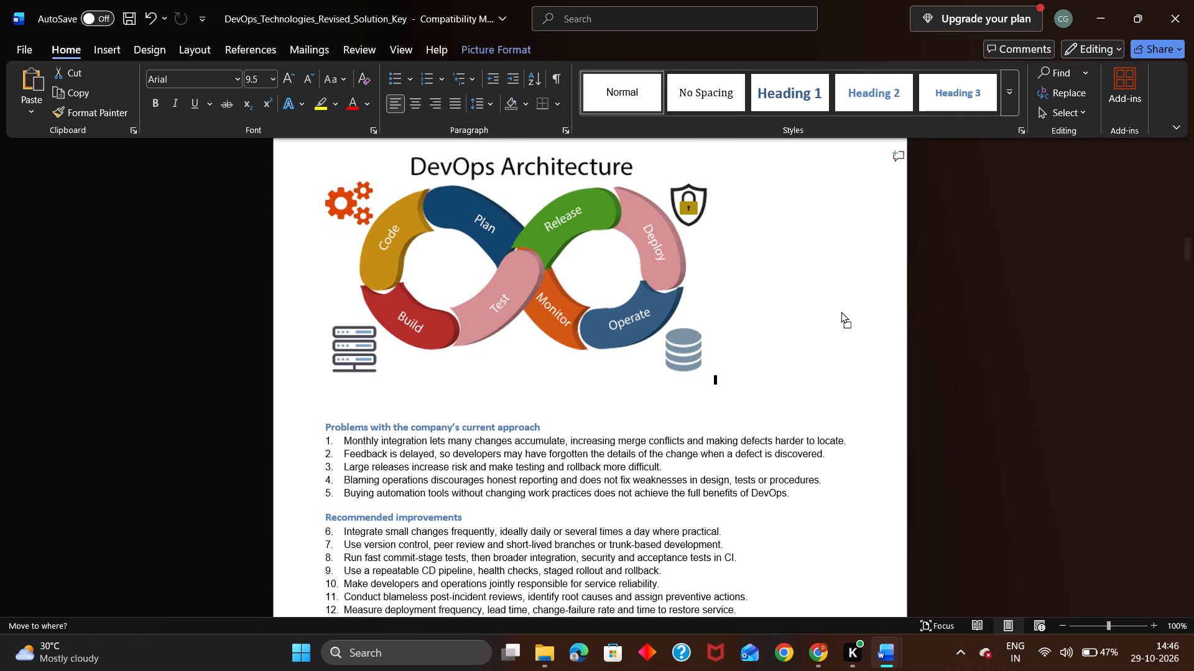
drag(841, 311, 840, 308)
Return to the beginning of the solution key and save the document.
scroll(802, 329, up, 1)
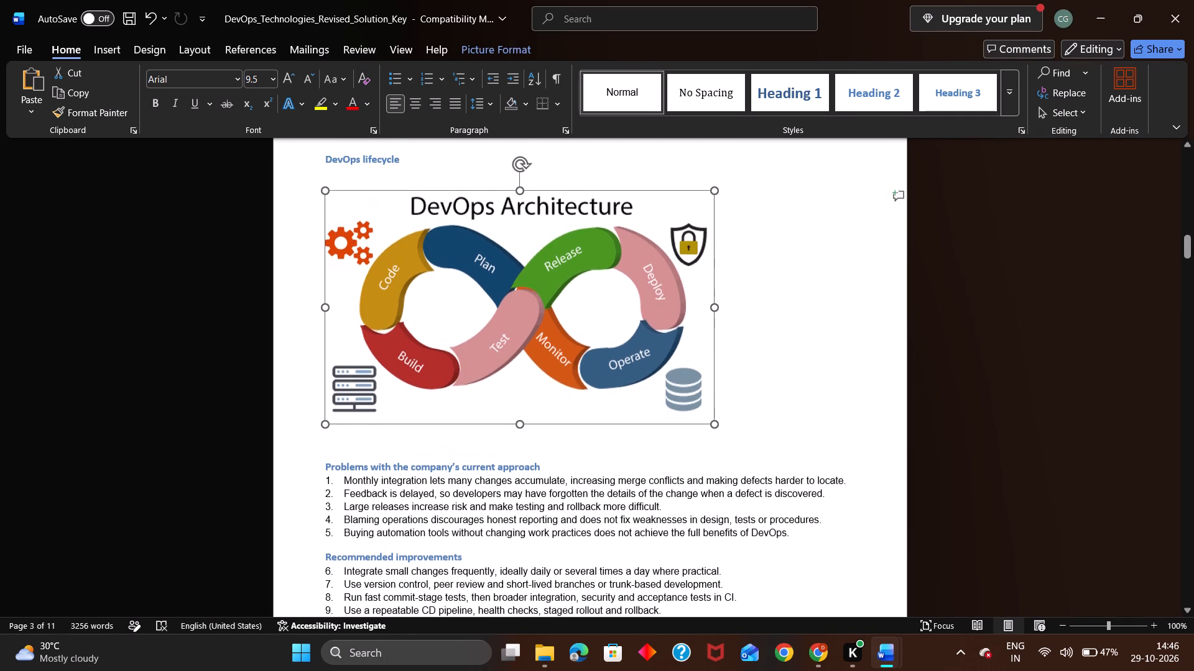
scroll(802, 329, up, 3)
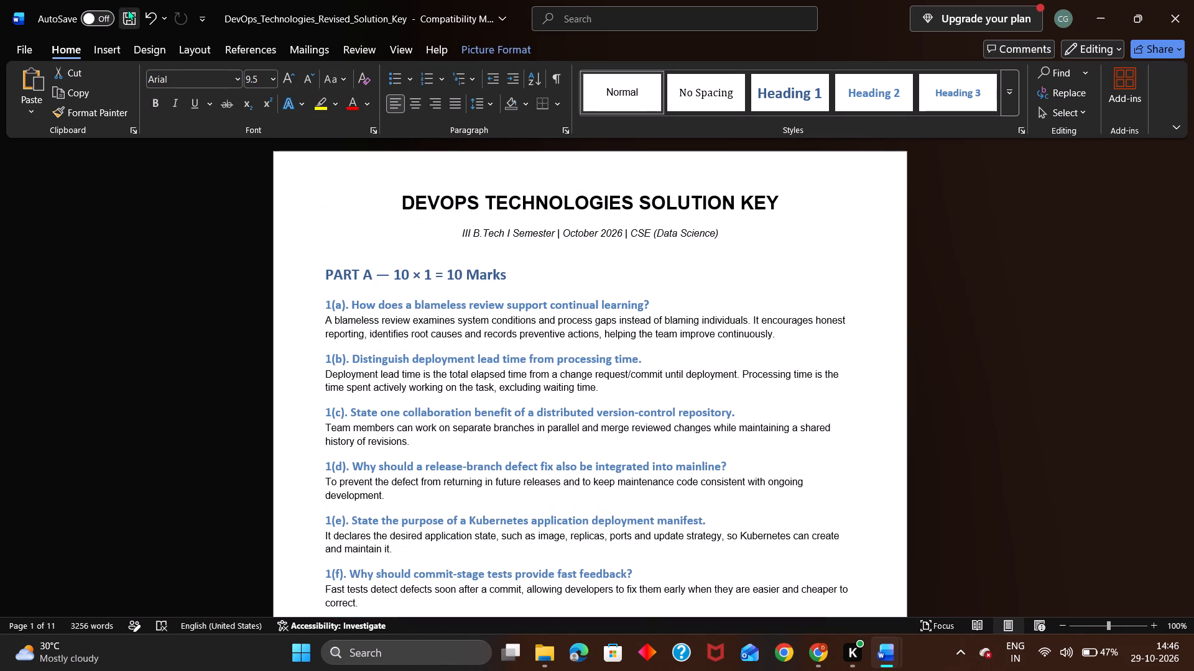
click(127, 9)
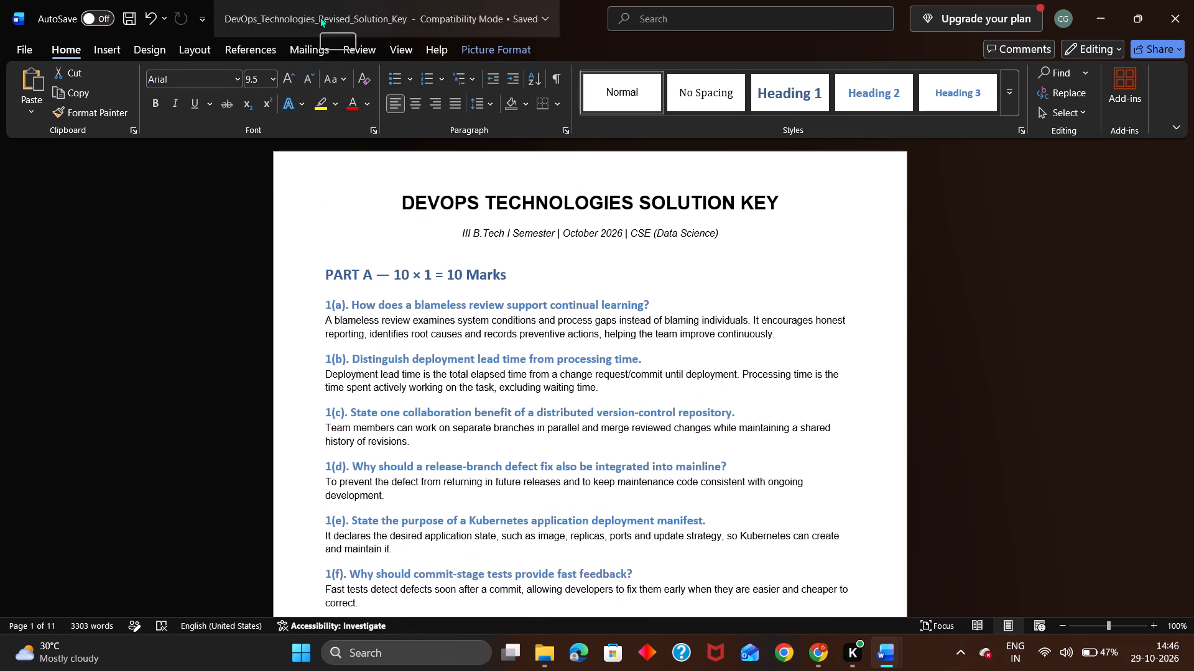
triple_click(320, 17)
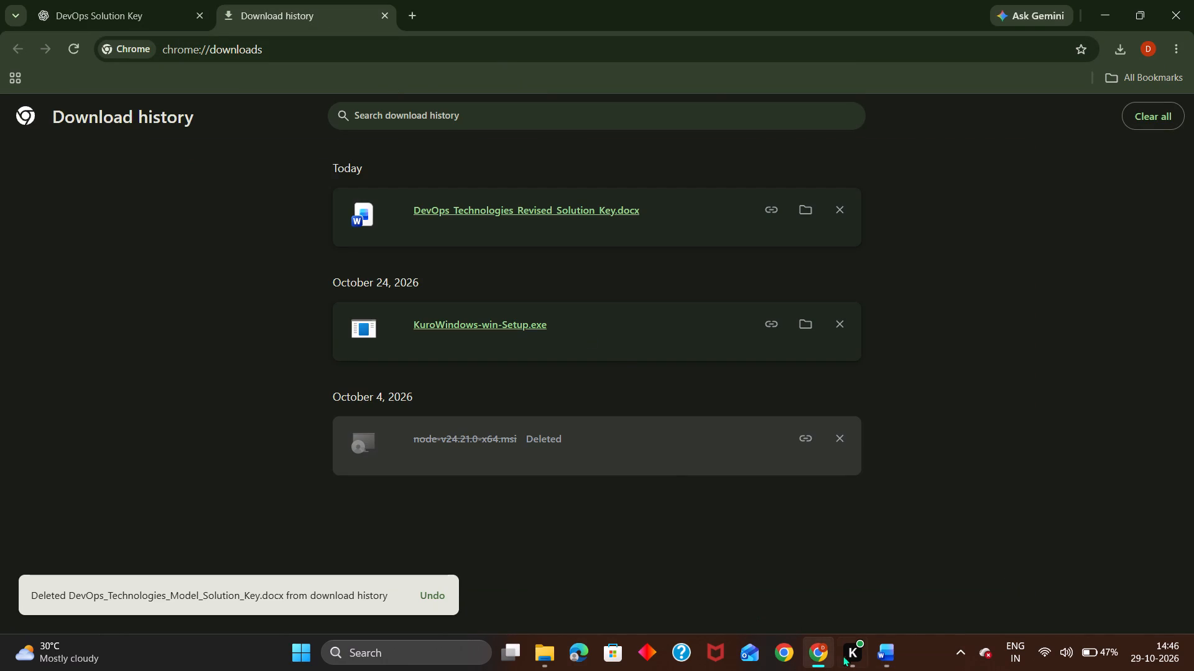
Switch to Word, close the Devops-A6553_Unit-I-V notes document and maximize the revised solution key window.
click(878, 659)
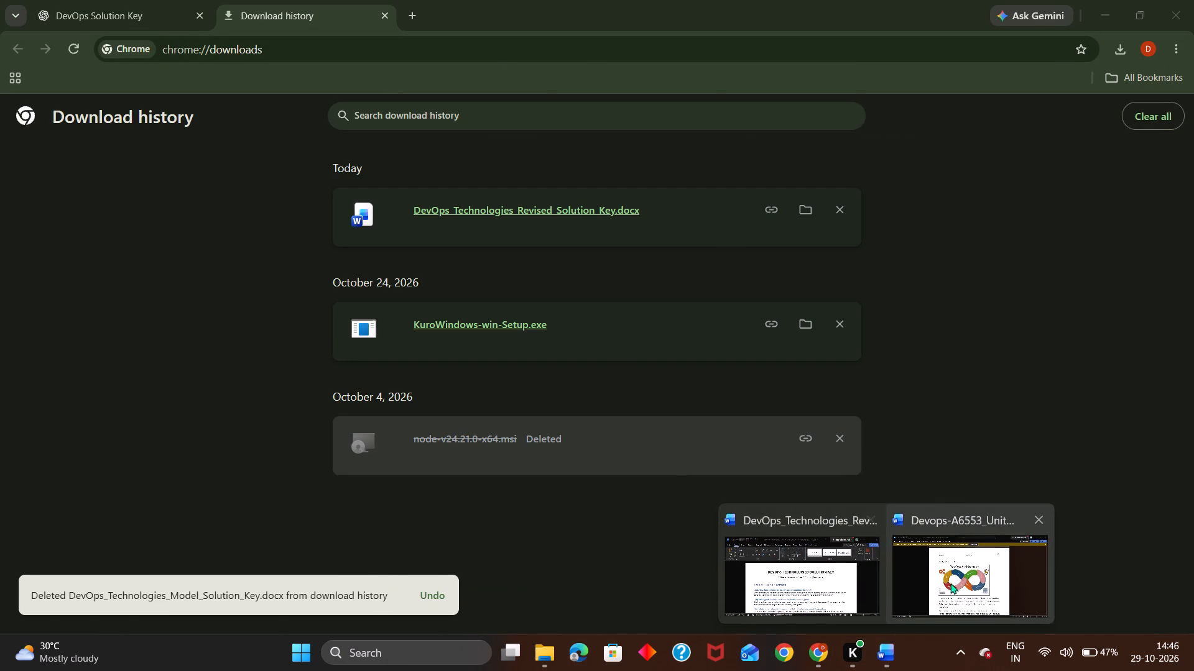
click(953, 588)
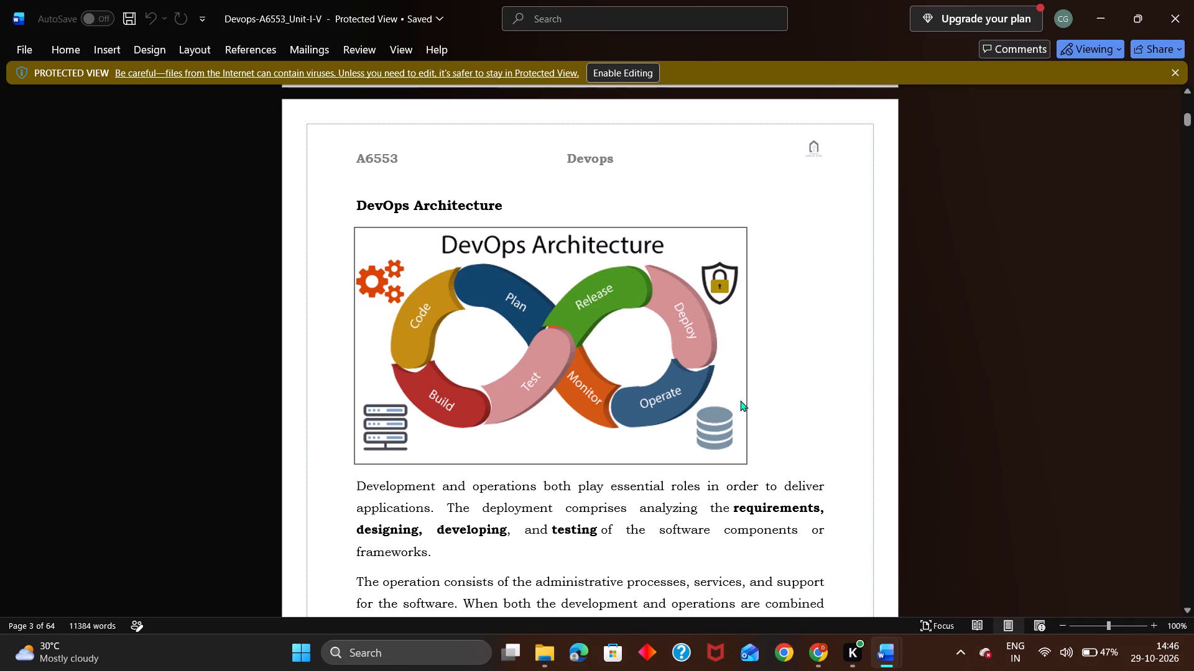
scroll(738, 398, up, 2)
click(1183, 6)
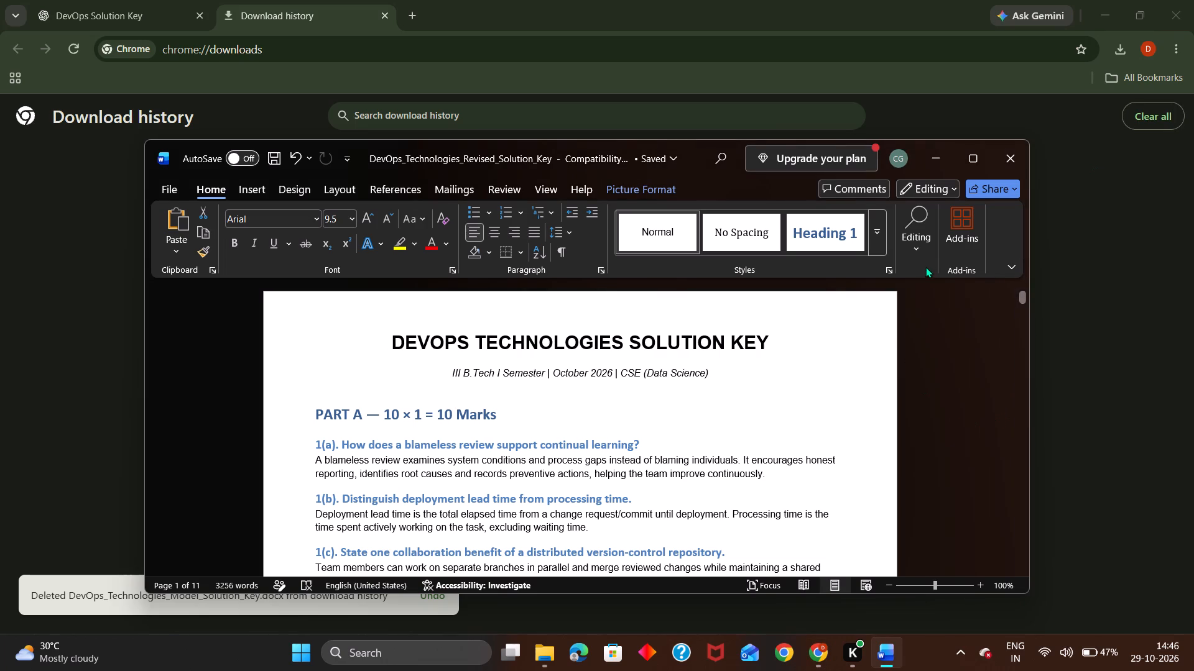
click(968, 155)
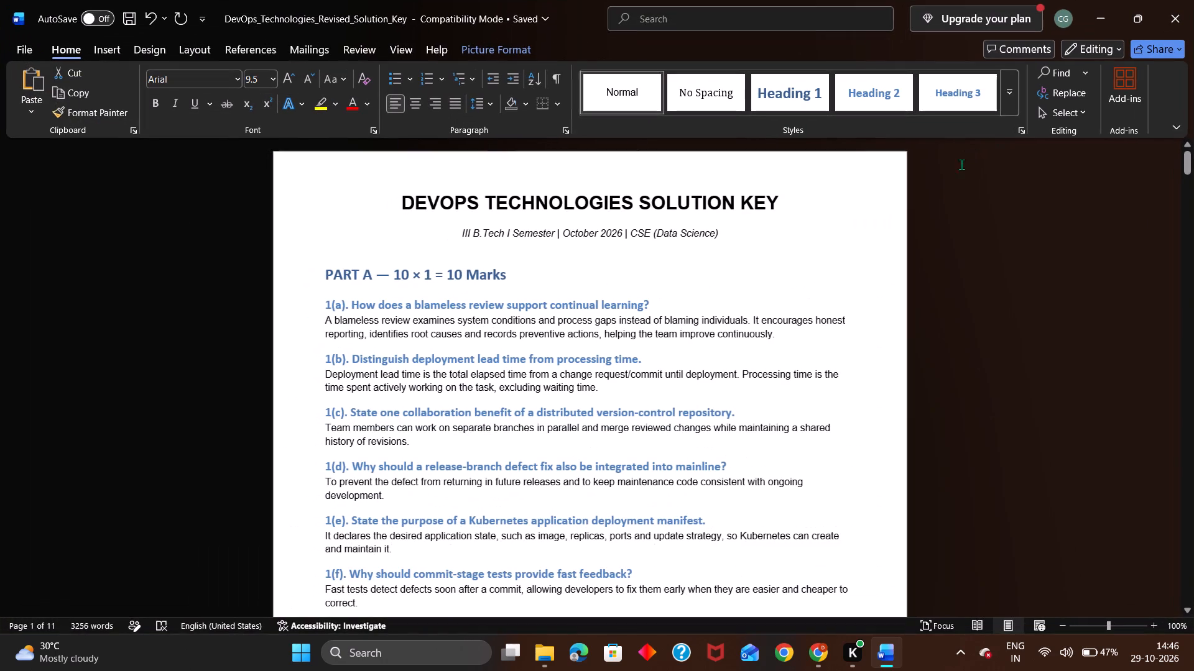
In File Explorer's Downloads folder, rename DevOps_Technologies_Revised_Solution_Key as DevOps Key, closing the document in Word to release the file.
click(534, 653)
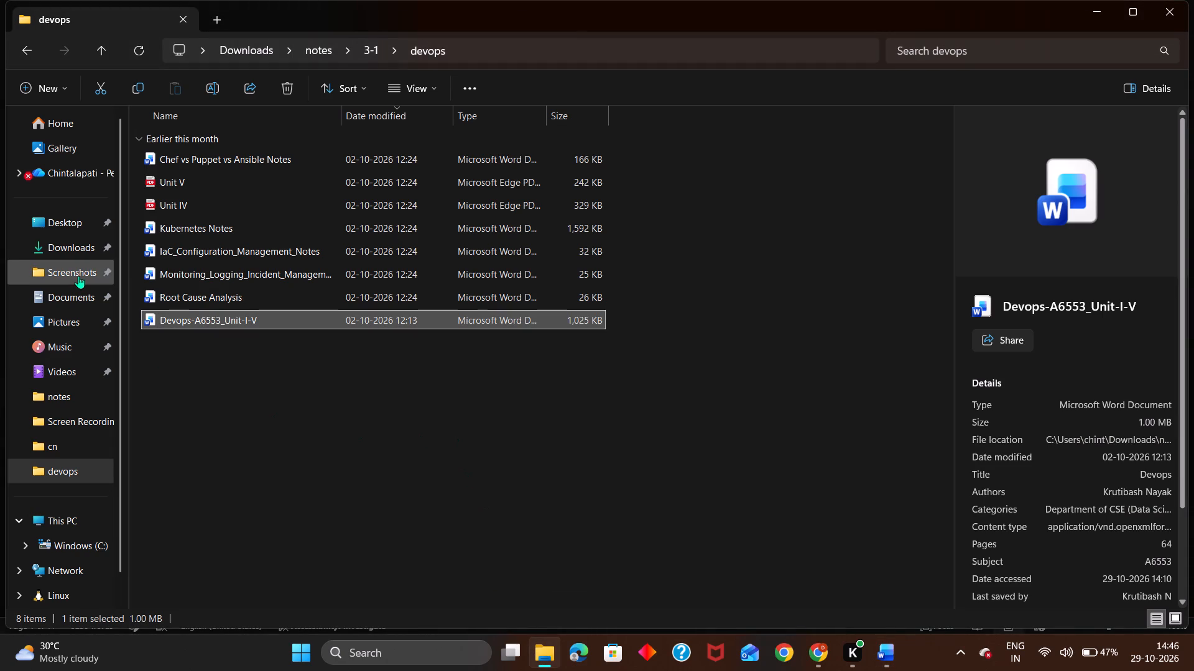
click(81, 254)
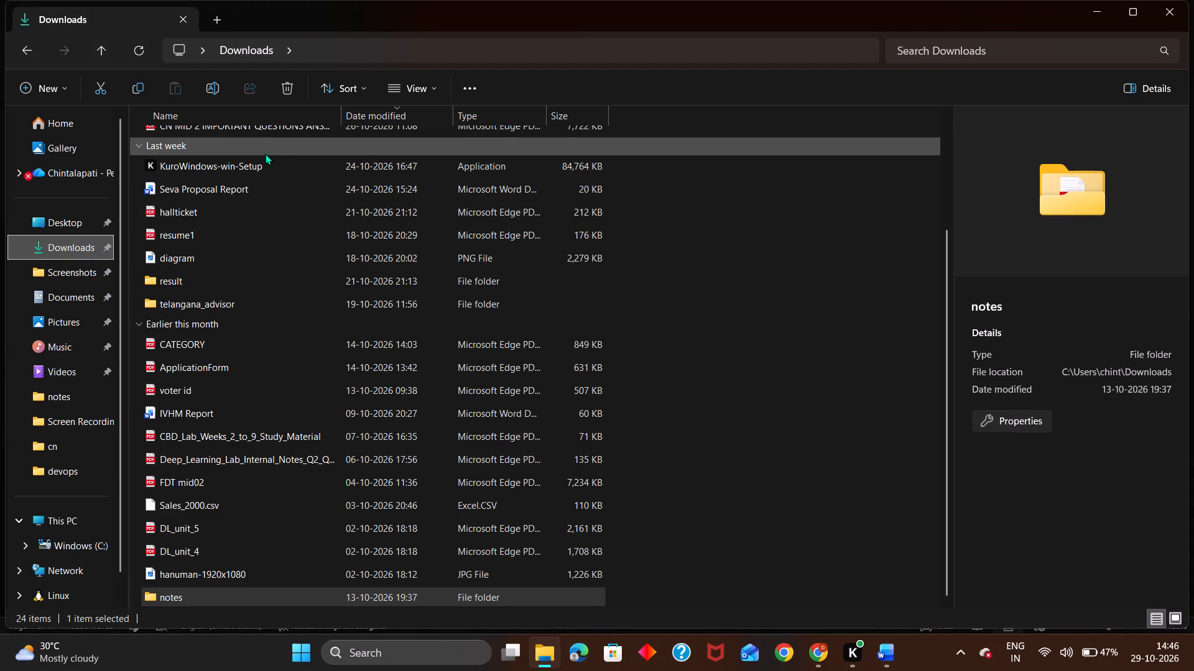
scroll(265, 153, up, 6)
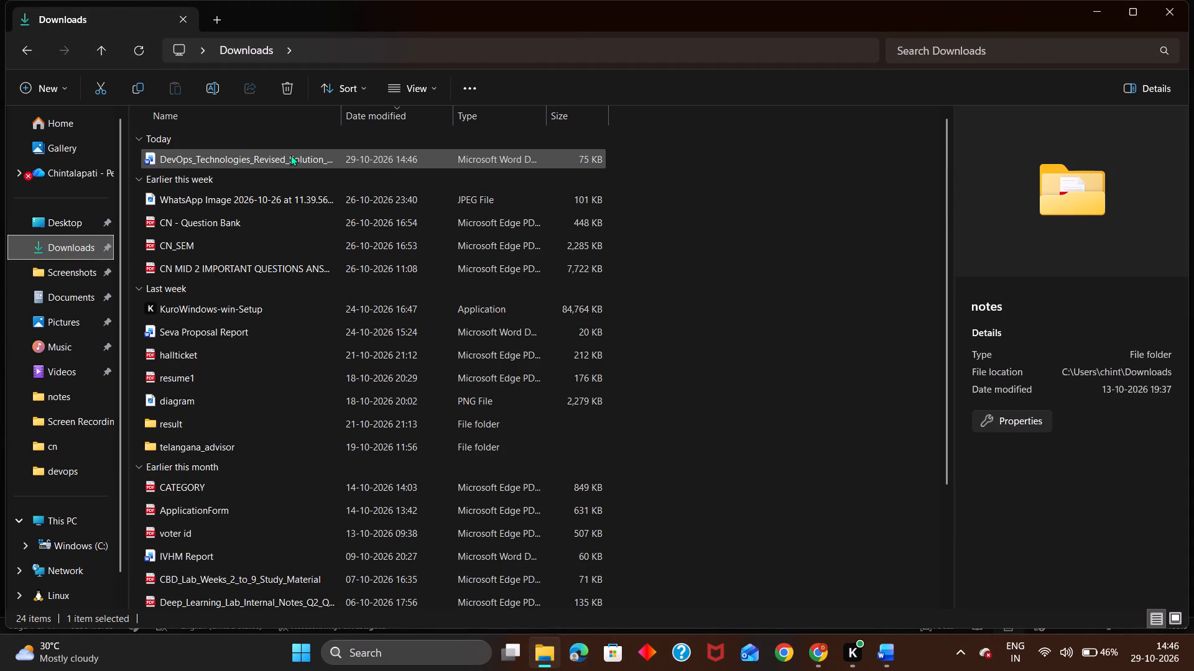
click(290, 155)
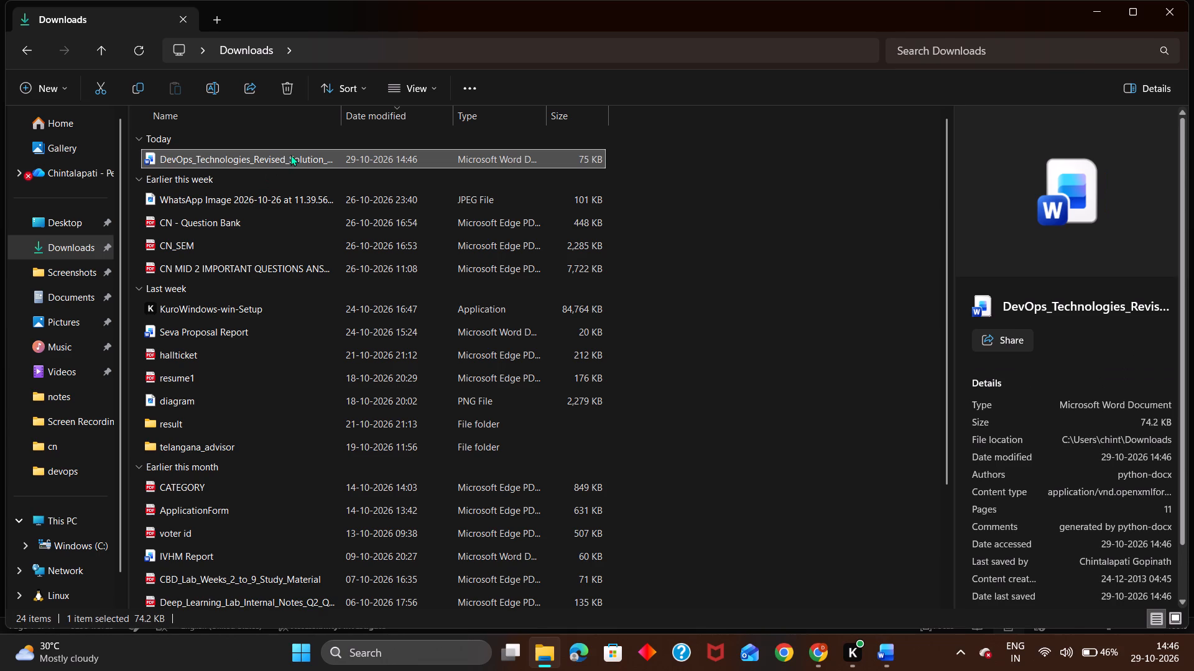
key(F2)
key(BackSpace)
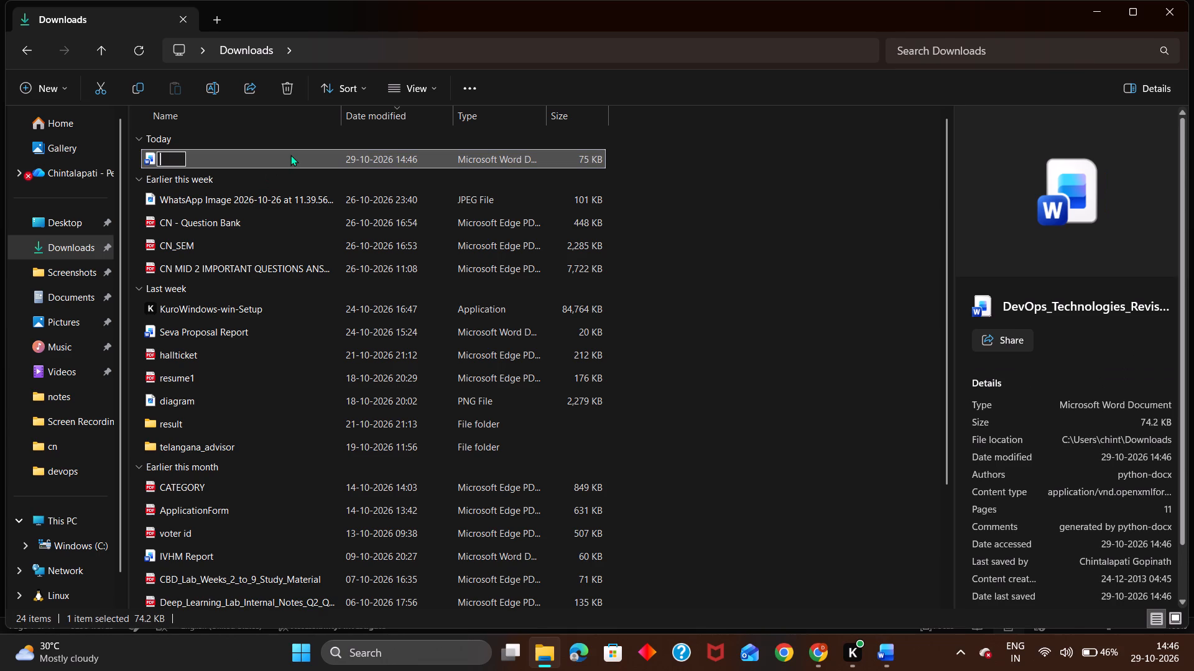
text(De)
text(vOps)
key(space)
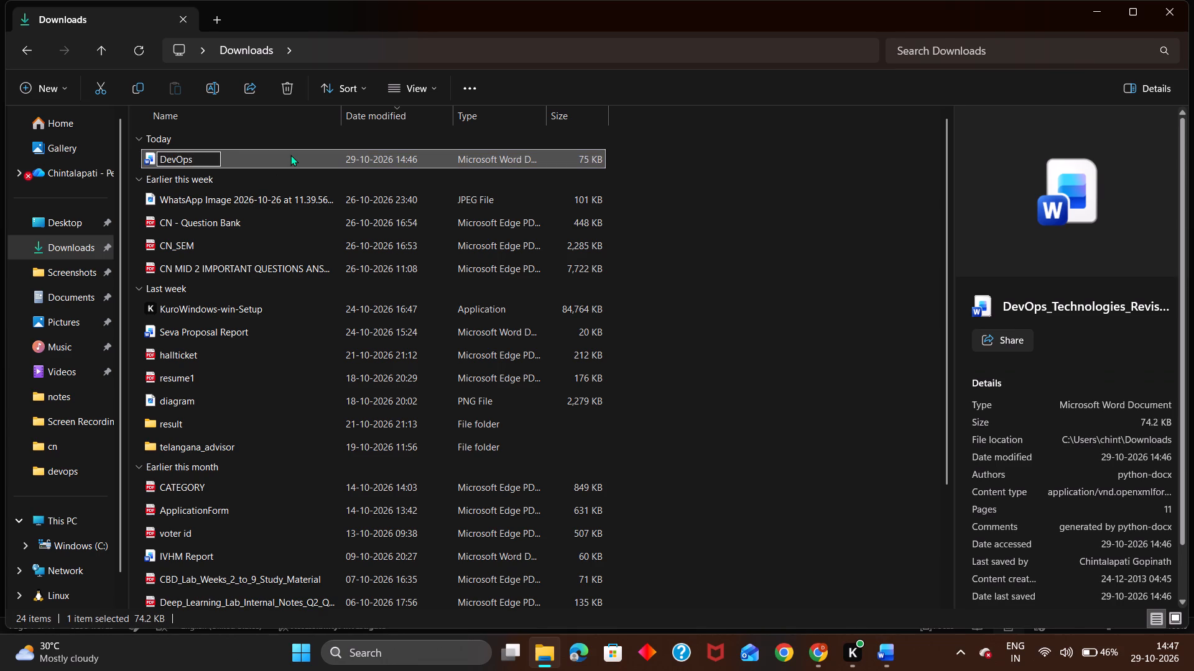
key(shift+l)
key(shift+BackSpace)
text(Key)
key(Return)
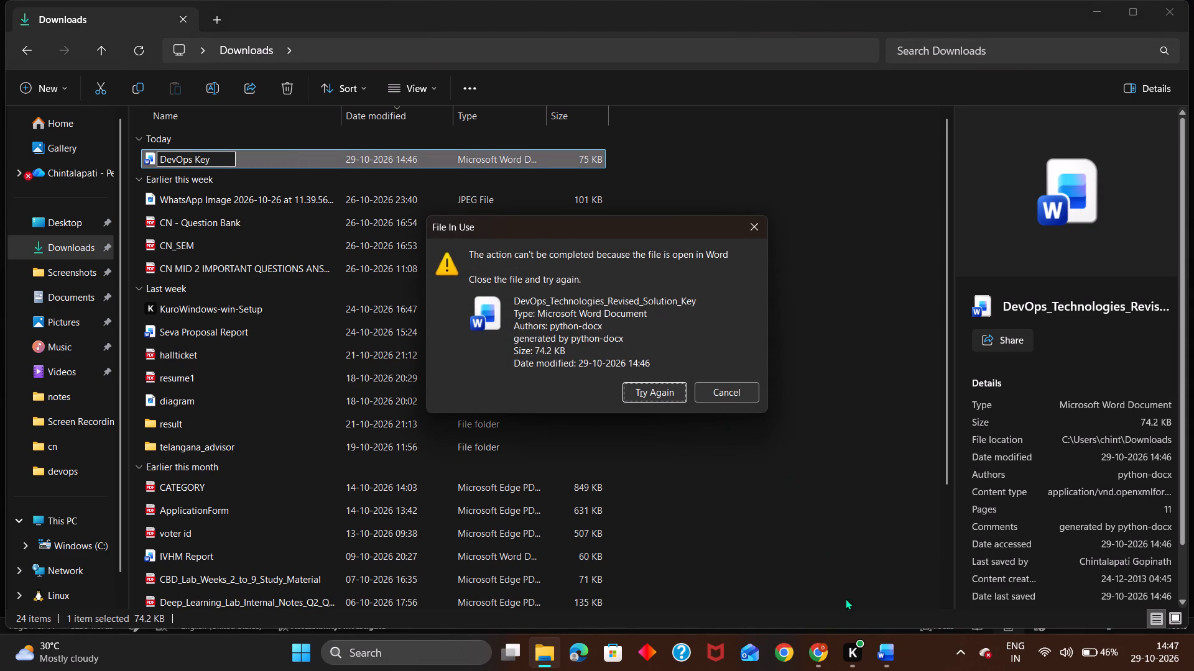
click(950, 513)
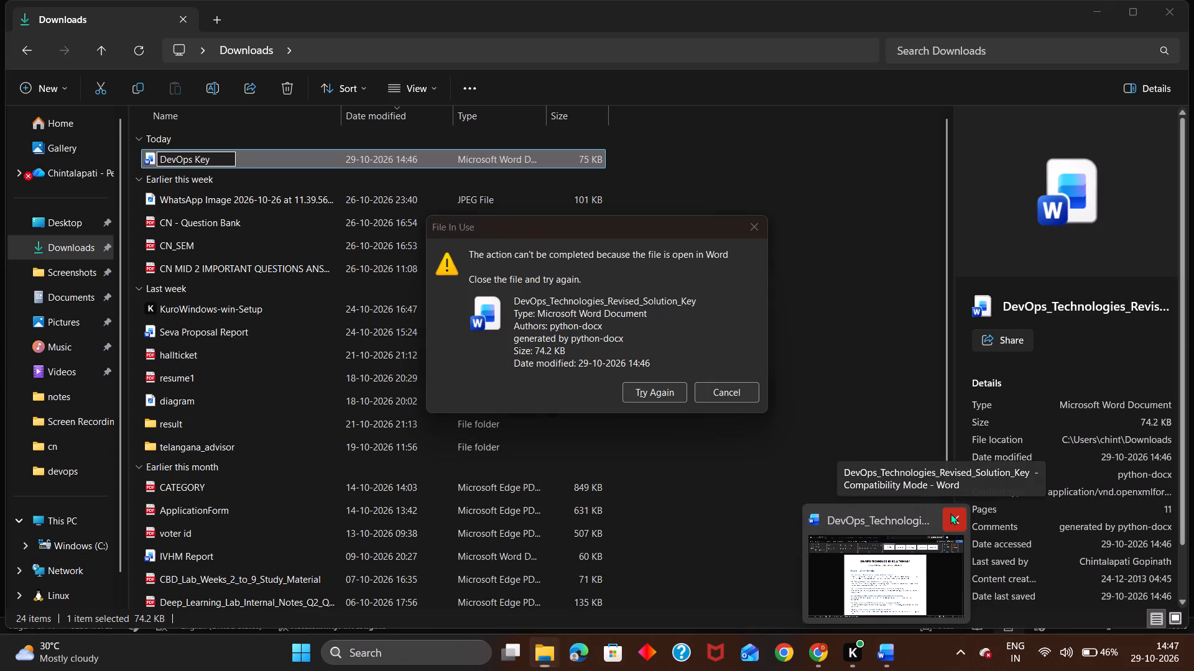
click(665, 391)
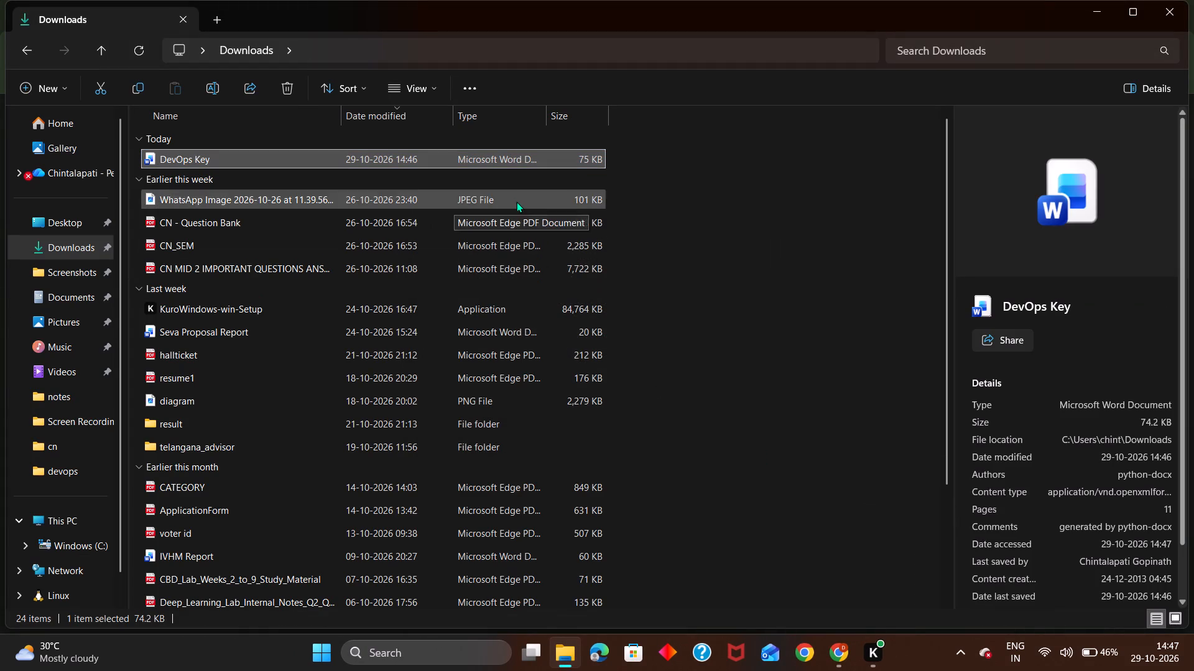
Open the DevOps Key document in Word and skim its pages, from Part A through the workflow diagrams and Ansible playbook, and back to the title.
double_click(539, 162)
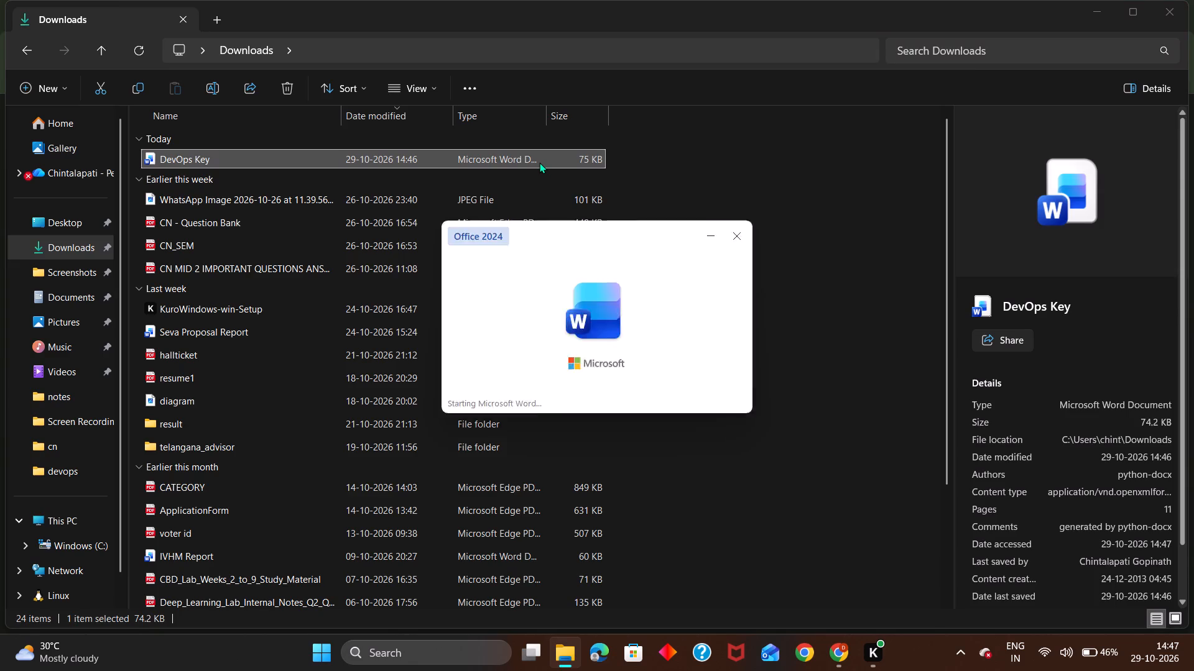
scroll(558, 252, down, 1)
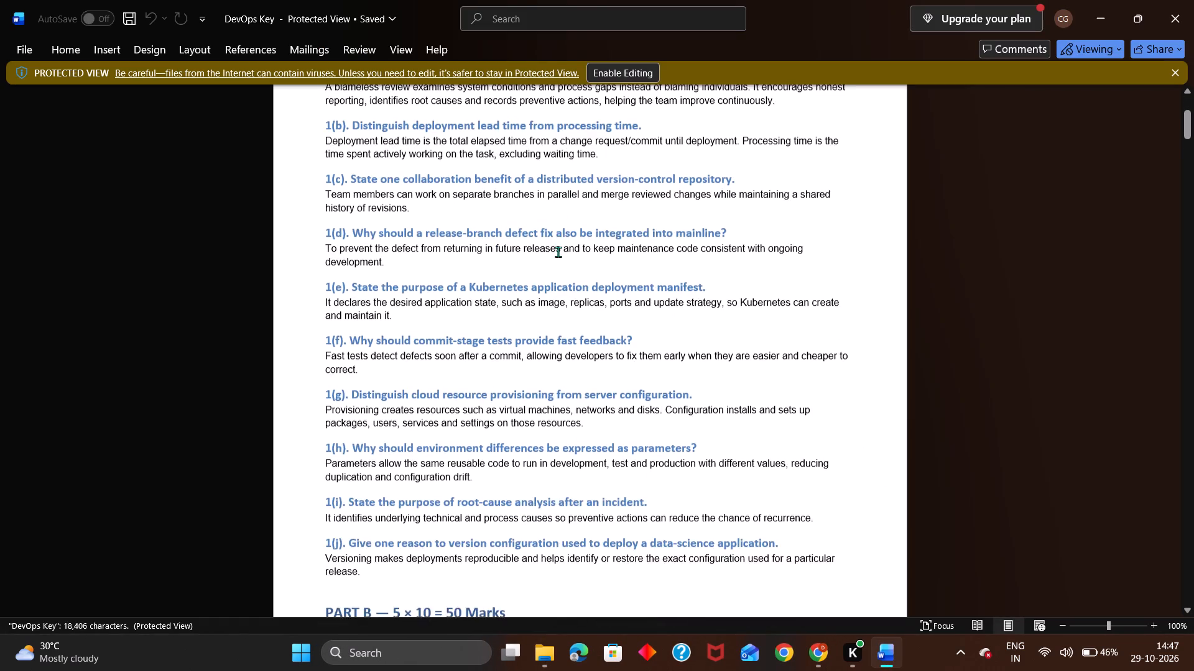
scroll(558, 252, down, 1)
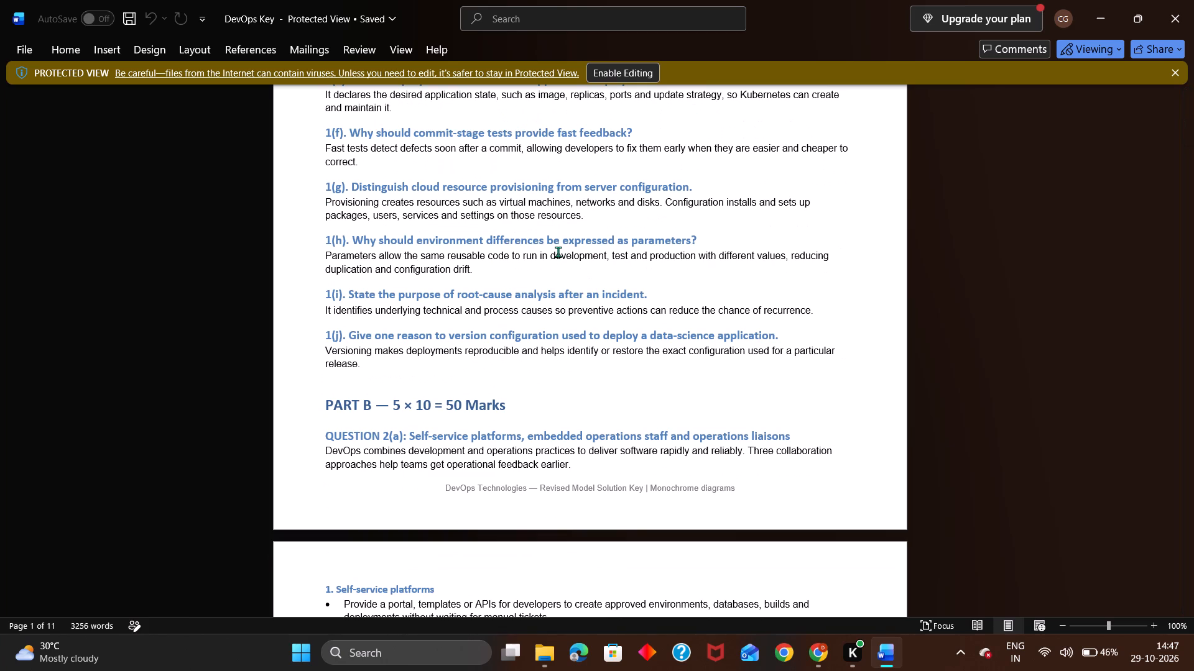
scroll(558, 252, down, 2)
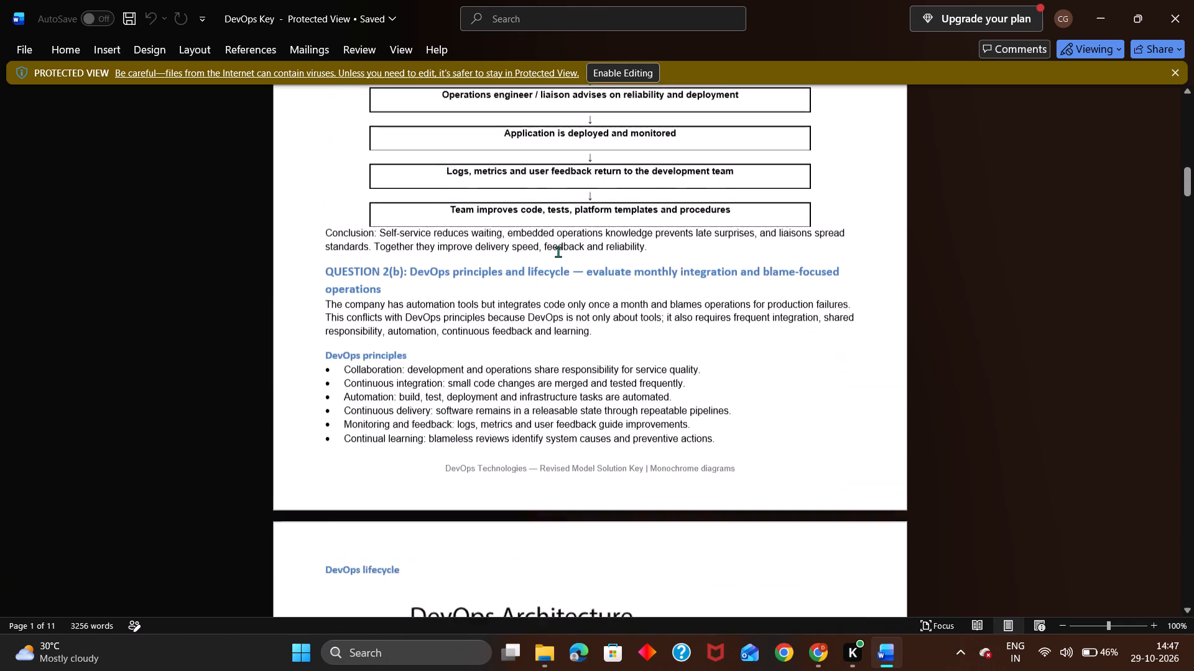
scroll(558, 252, down, 2)
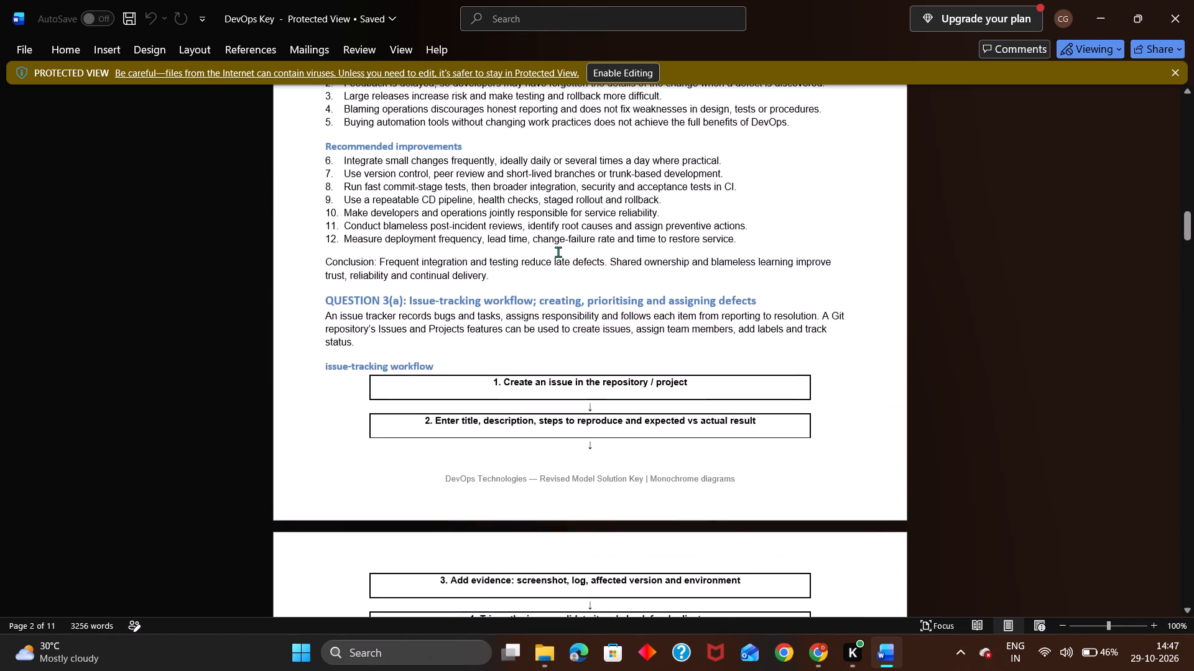
scroll(558, 252, down, 5)
scroll(558, 252, up, 3)
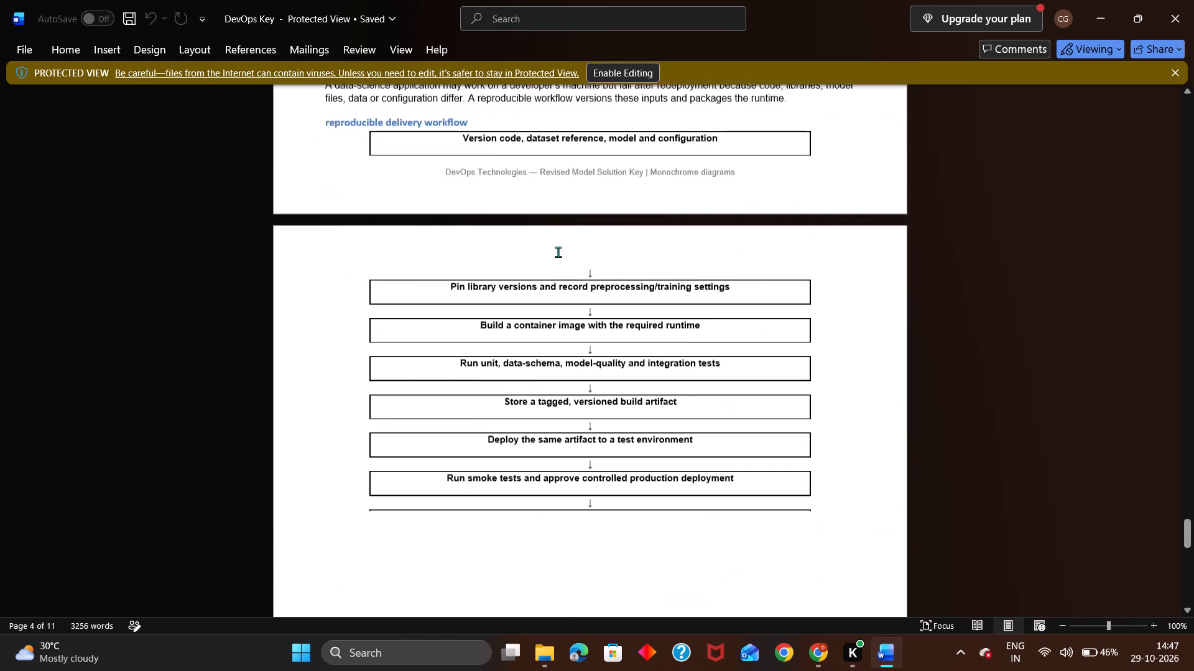
scroll(558, 252, up, 4)
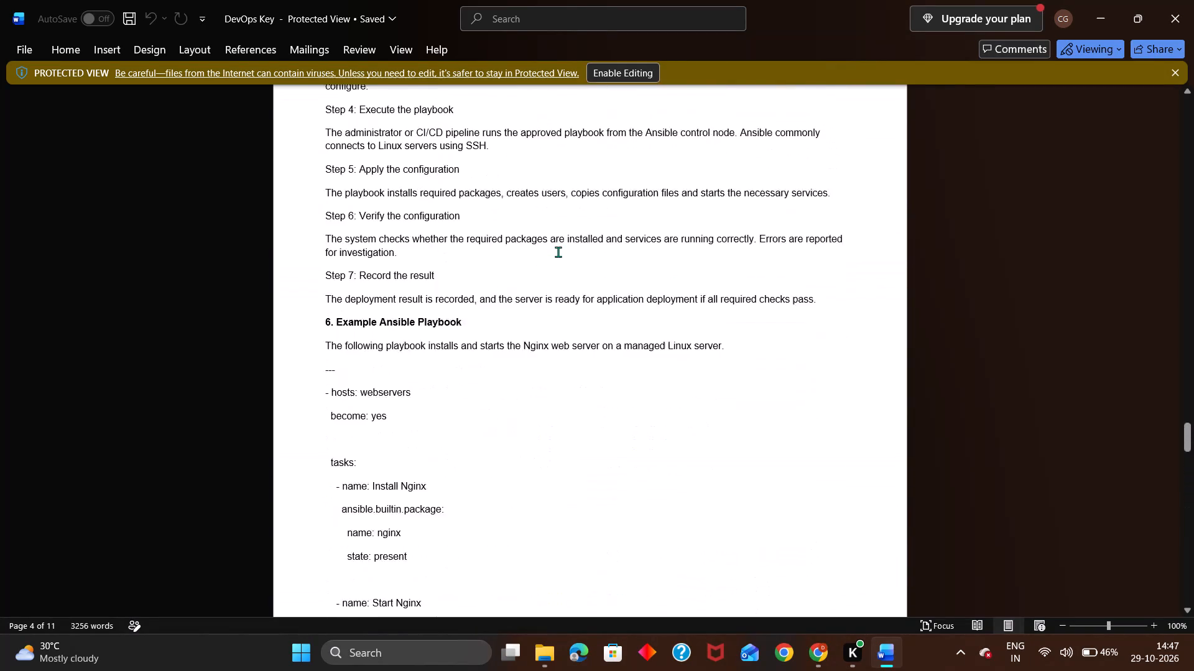
scroll(558, 252, up, 19)
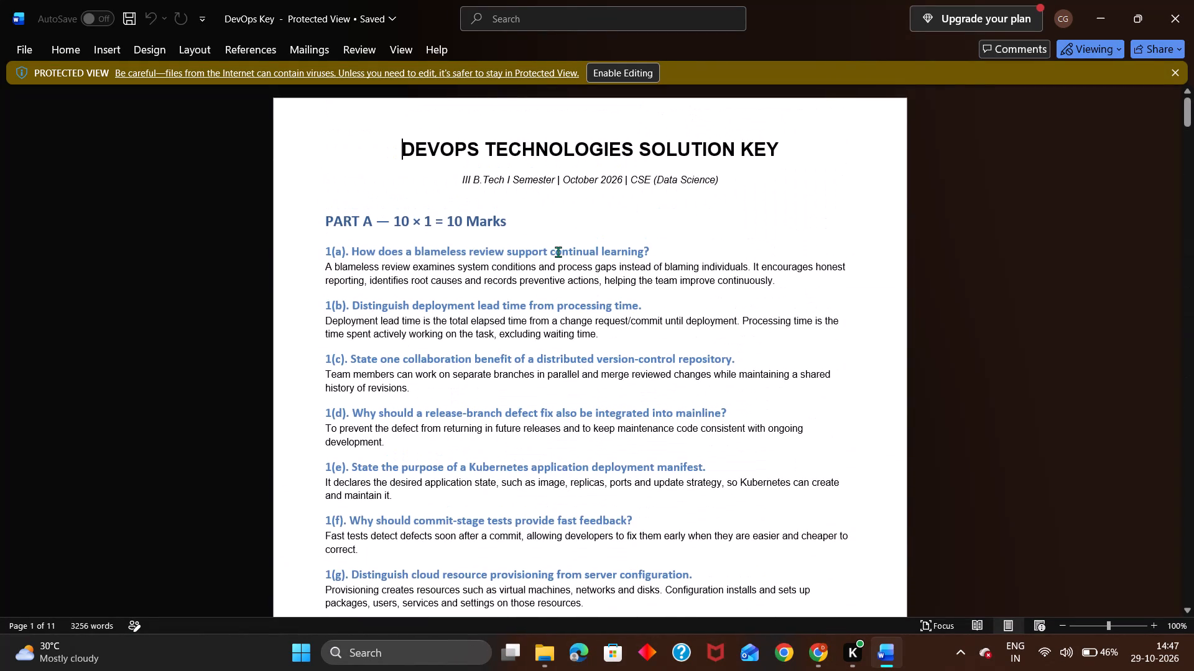
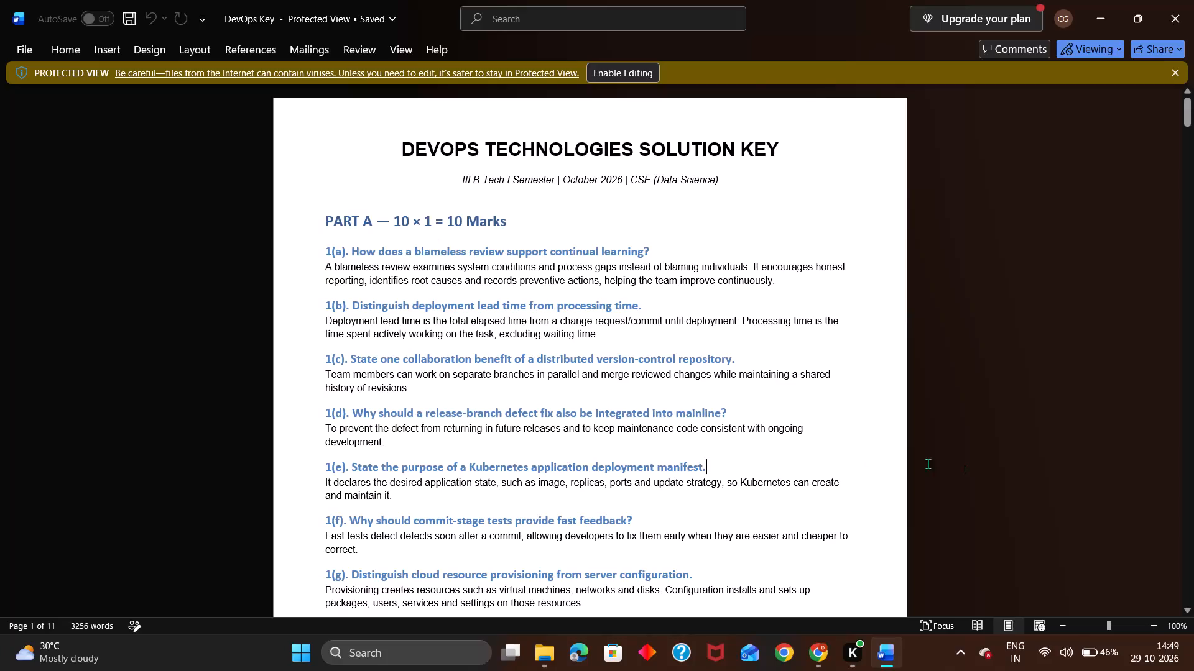
Look through the DevOps Key pages from Part A to the hotfix workflow and Docker commands.
scroll(778, 414, down, 1)
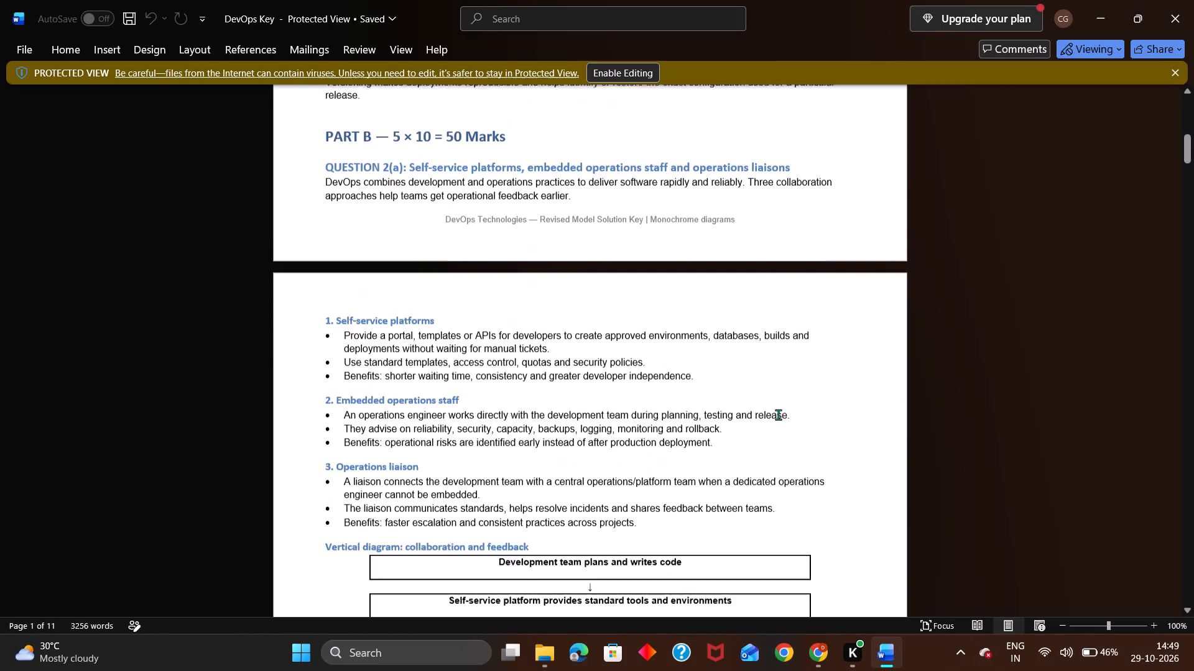
scroll(778, 414, down, 4)
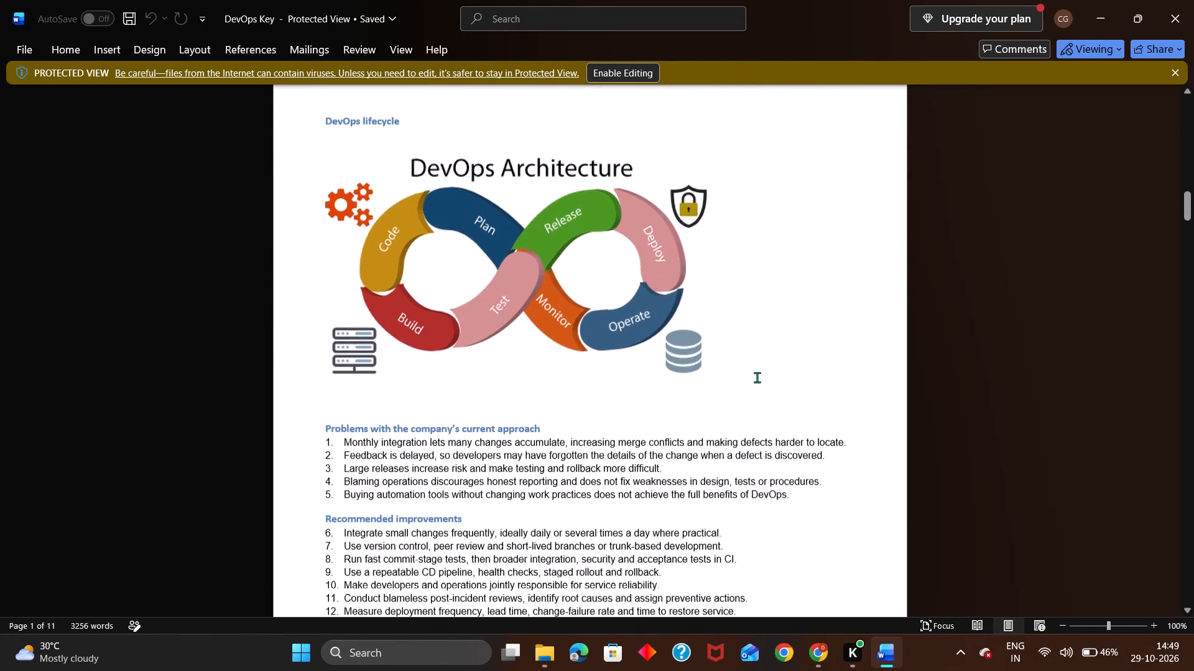
scroll(757, 377, down, 3)
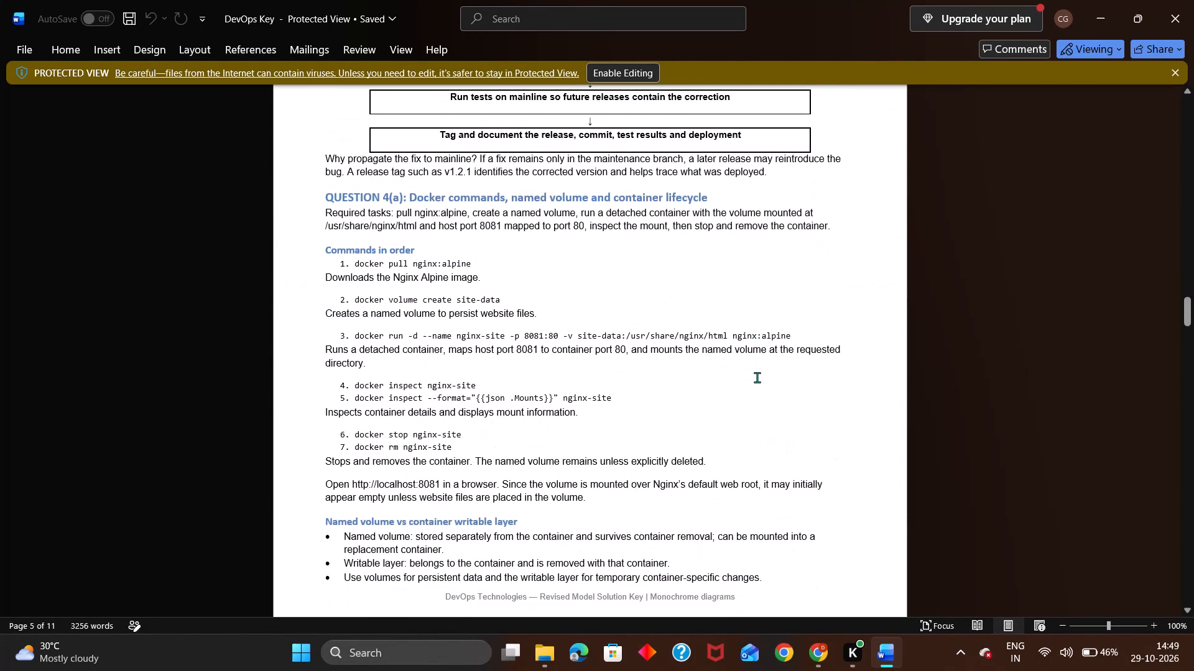
scroll(757, 377, up, 2)
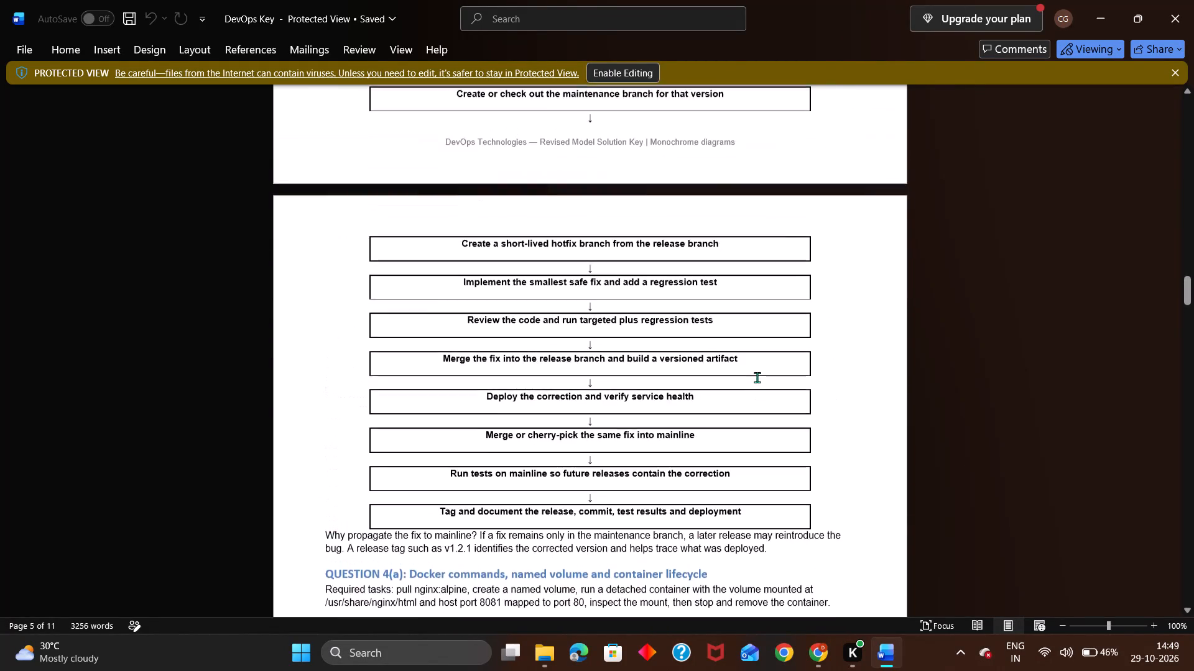
scroll(757, 377, up, 1)
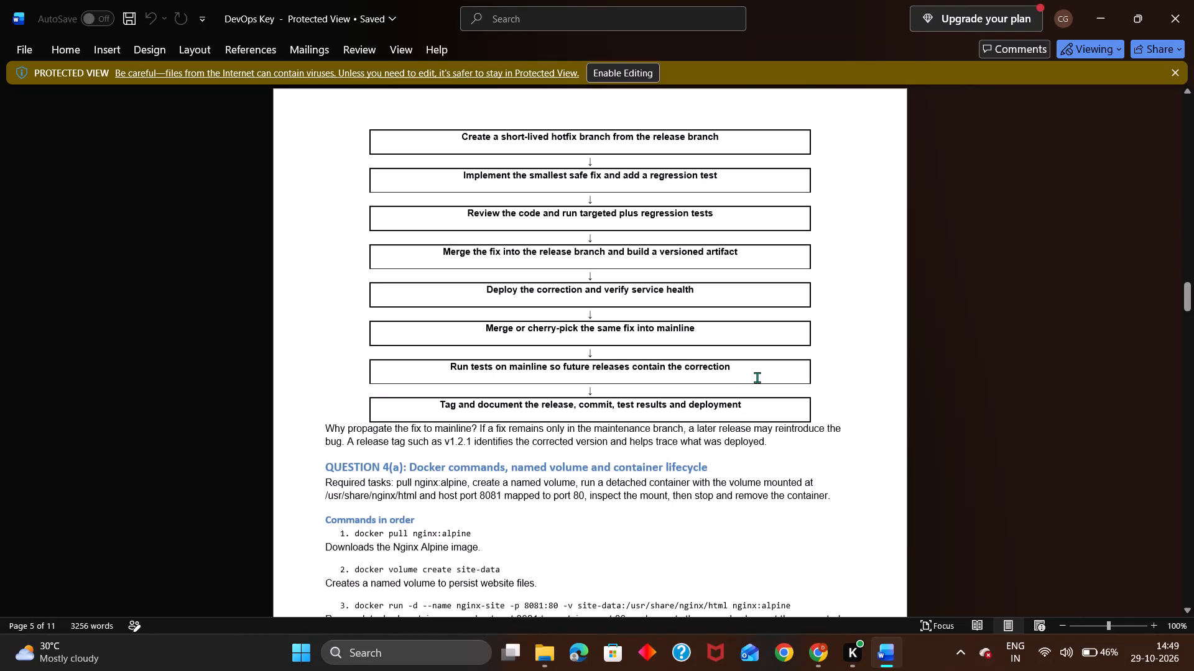
scroll(757, 377, up, 4)
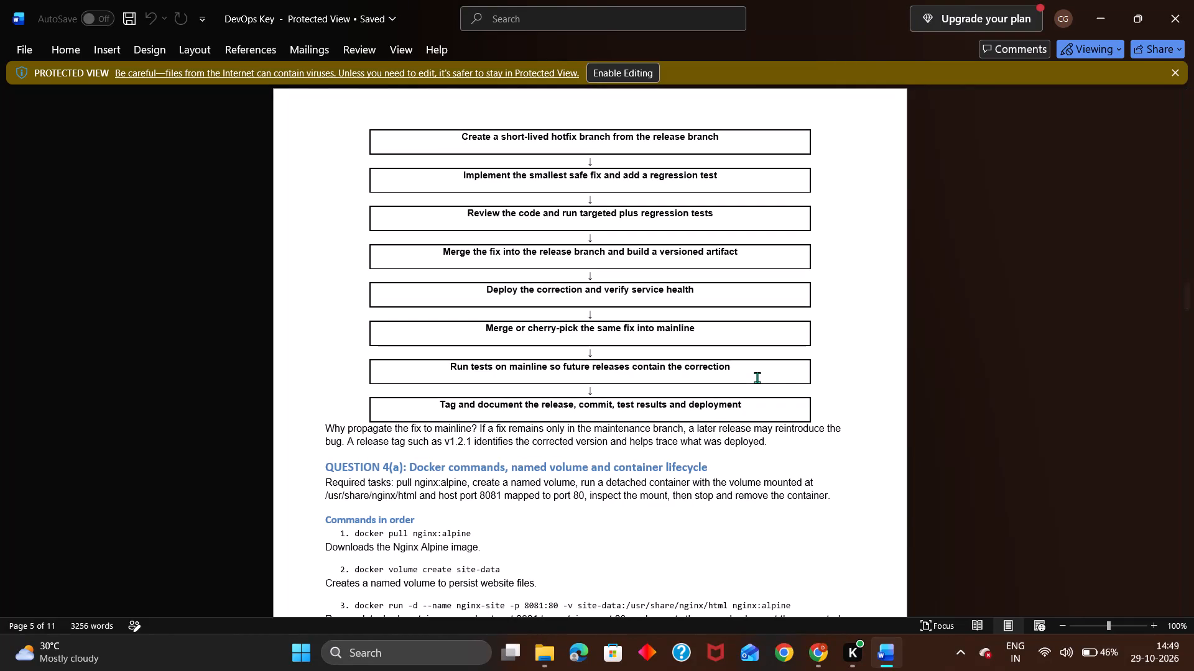
scroll(757, 377, up, 1)
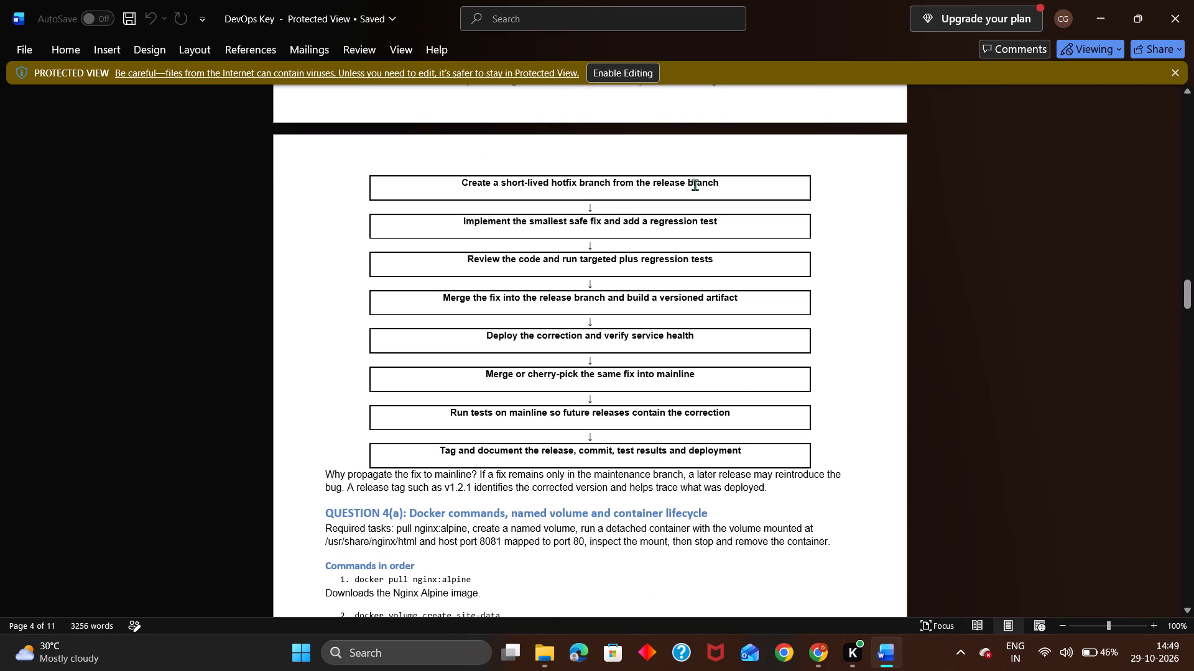
Enable editing of the document and delete the "Conclusion:" label from the closing paragraph of Question 2(a).
click(629, 75)
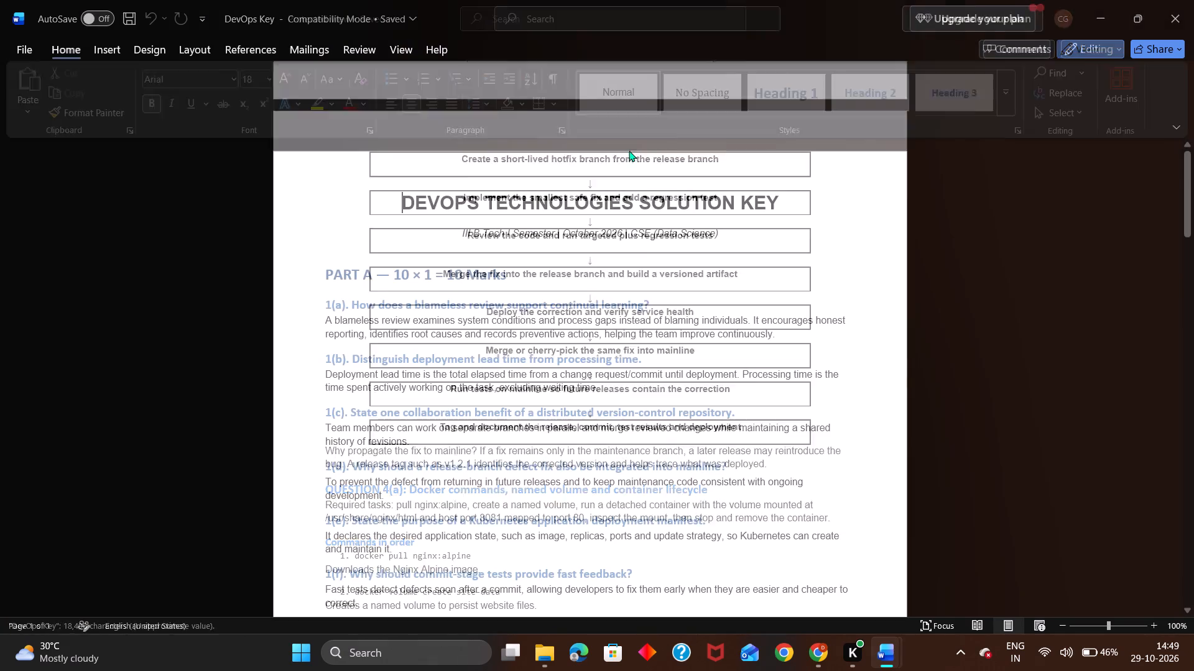
scroll(633, 338, down, 5)
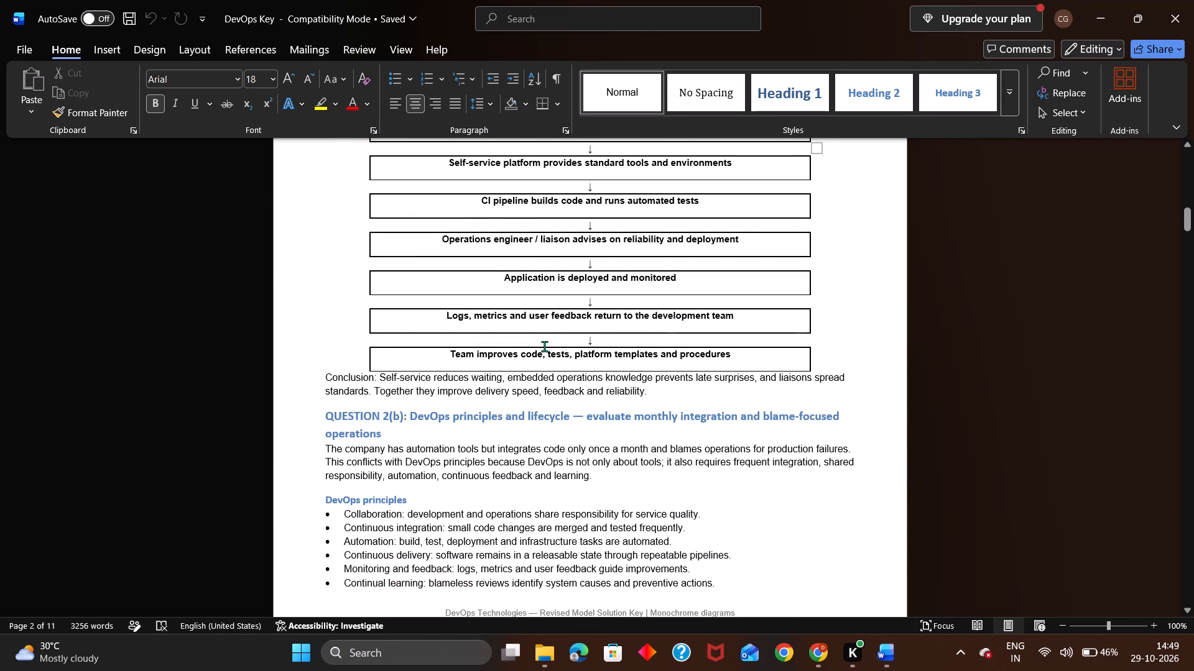
click(381, 377)
key(ctrl+BackSpace)
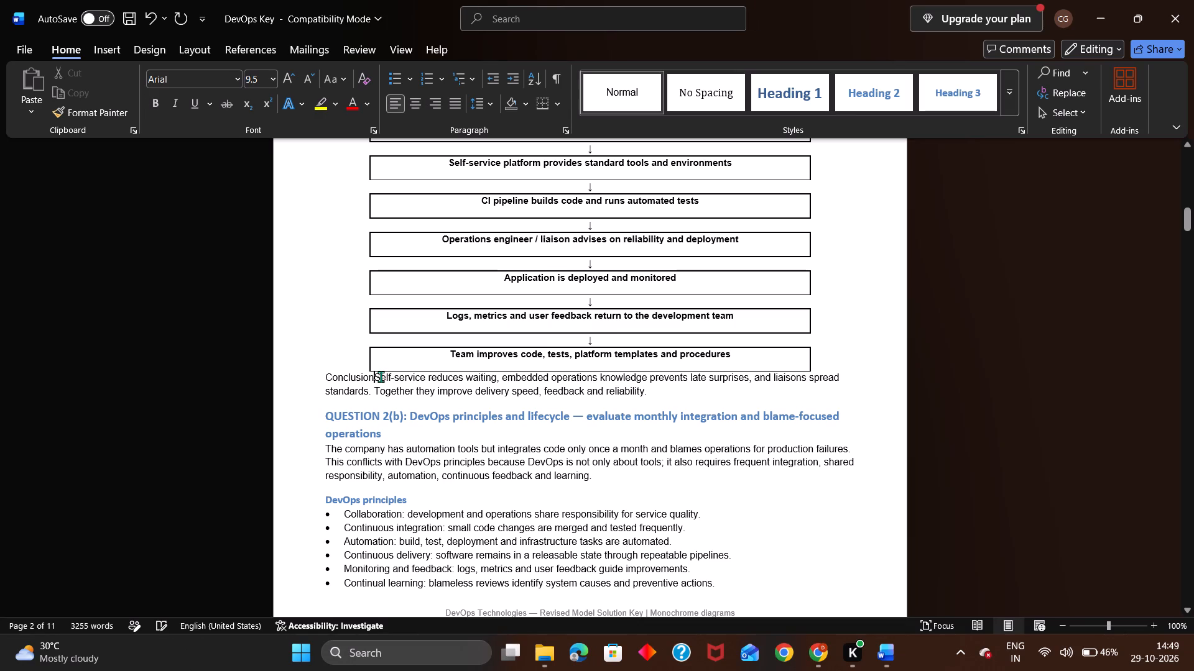
key(ctrl+BackSpace)
Delete the "Conclusion:" label from the closing paragraph of Question 2(b), after the recommended improvements.
scroll(433, 453, down, 1)
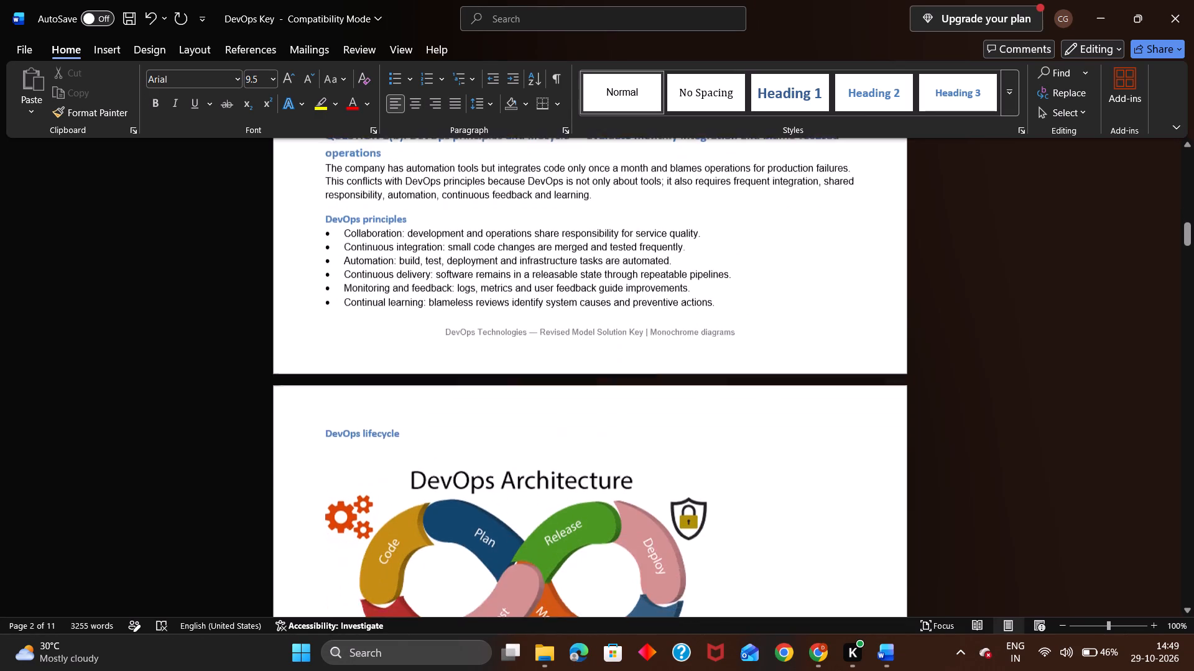
scroll(433, 453, down, 3)
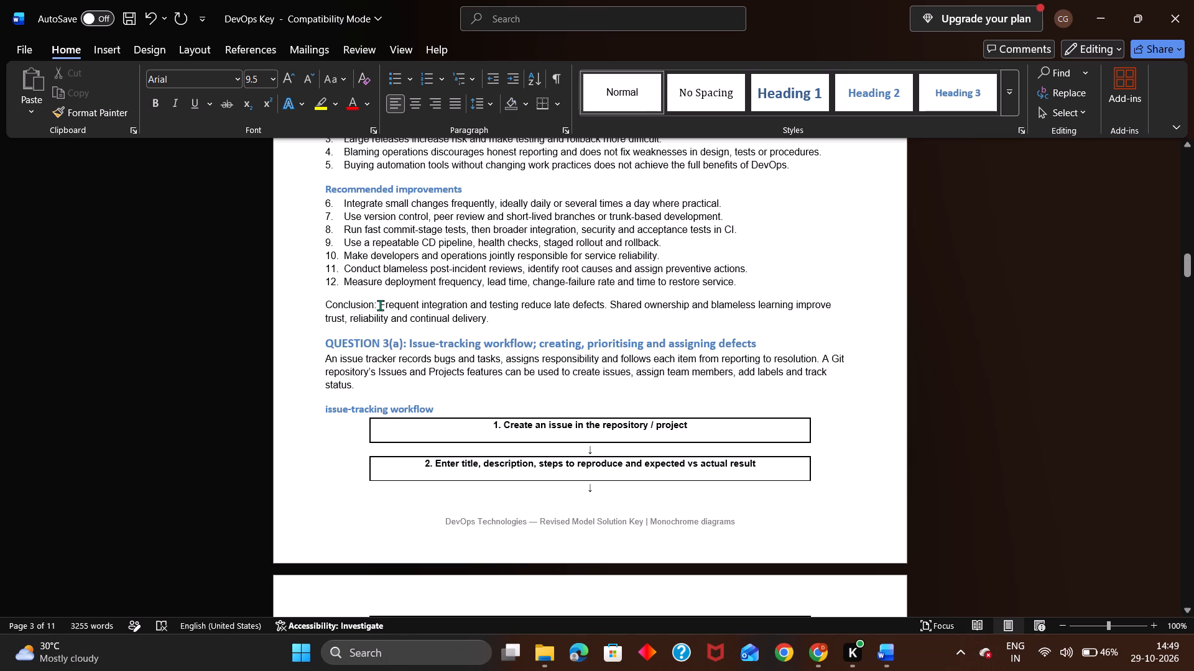
click(380, 305)
key(ctrl+BackSpace)
key(ctrl+BackSpace)
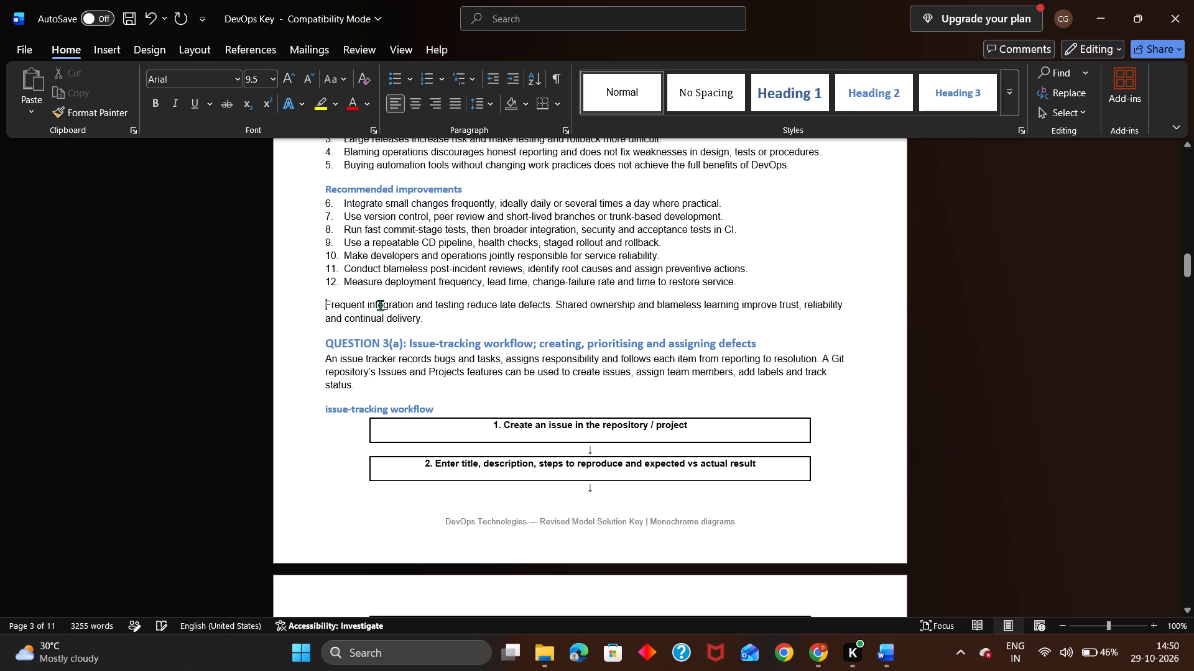
Delete the "Conclusion:" label from the closing paragraph of Question 3(a) on issue tracking.
scroll(403, 365, down, 1)
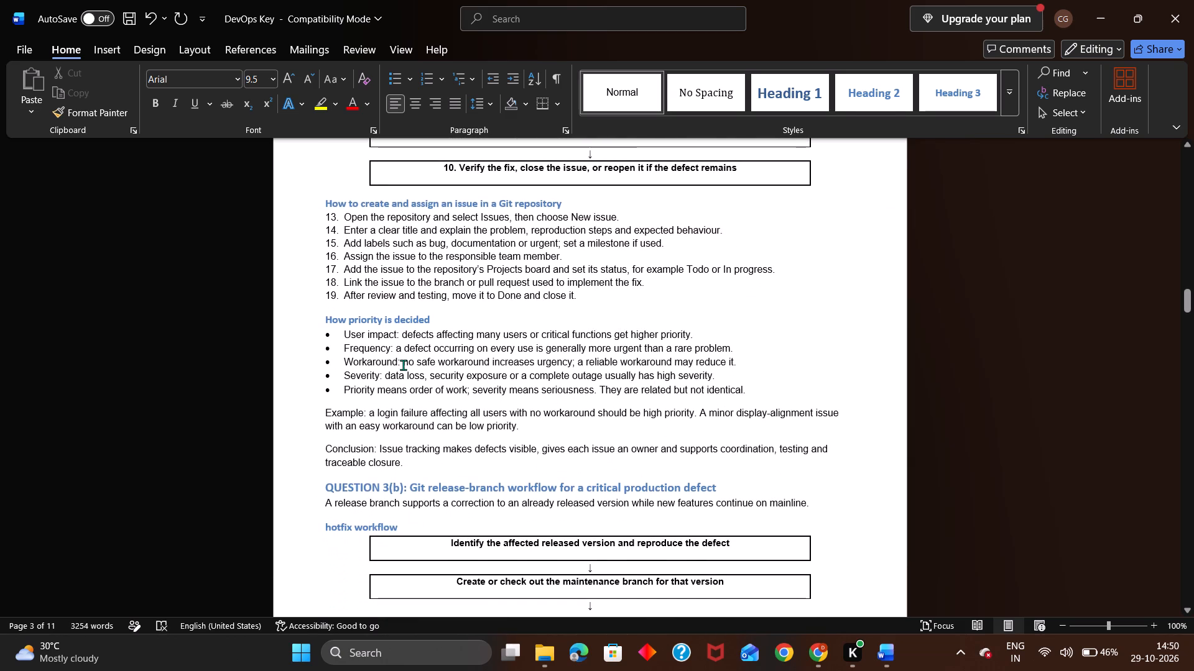
scroll(403, 365, down, 1)
click(379, 410)
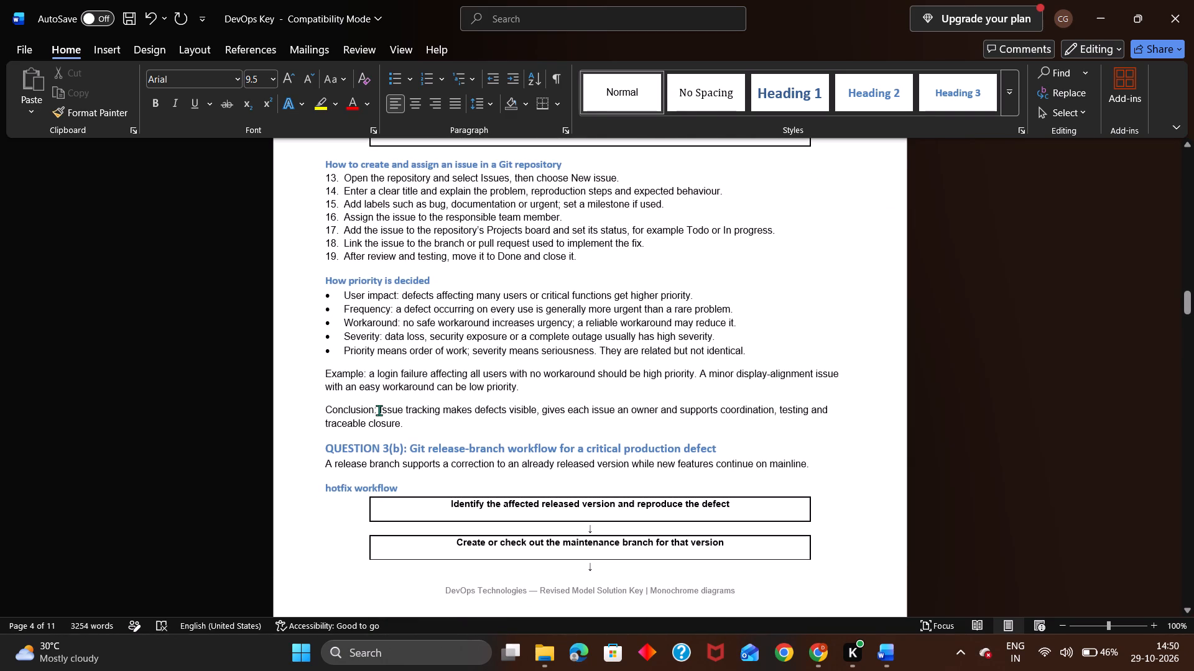
key(ctrl+BackSpace)
key(ctrl+BackSpace)
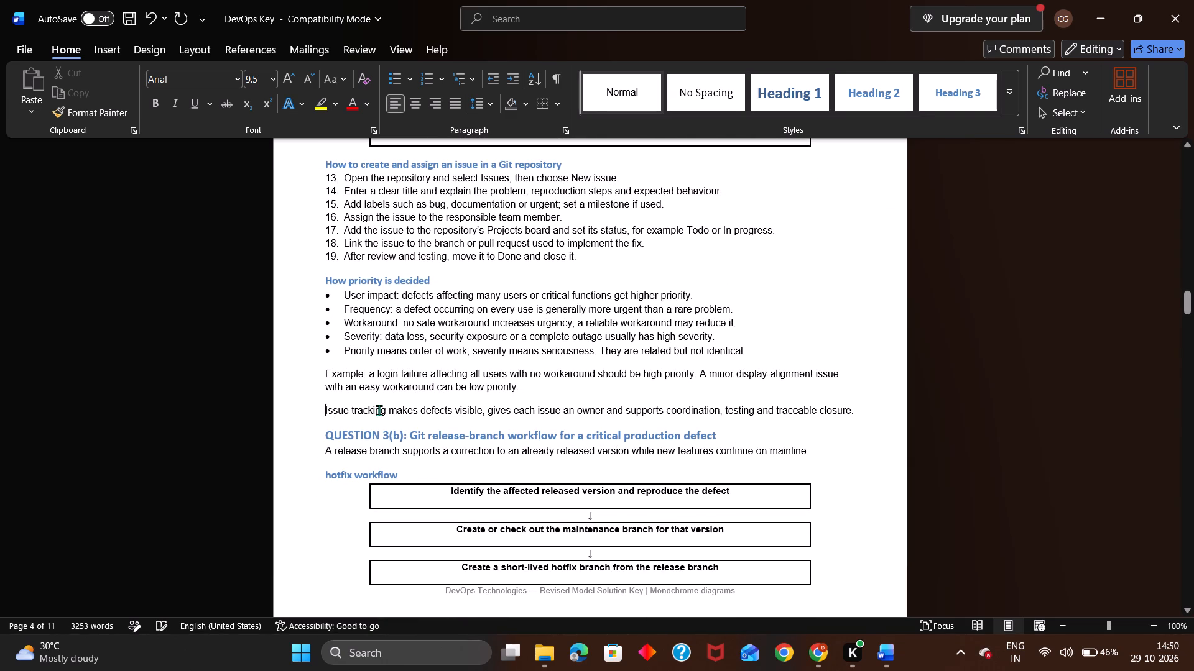
Review the hotfix workflow, the Question 4 Docker answers and the start of the Question 5(a) Ansible answer.
scroll(446, 420, down, 2)
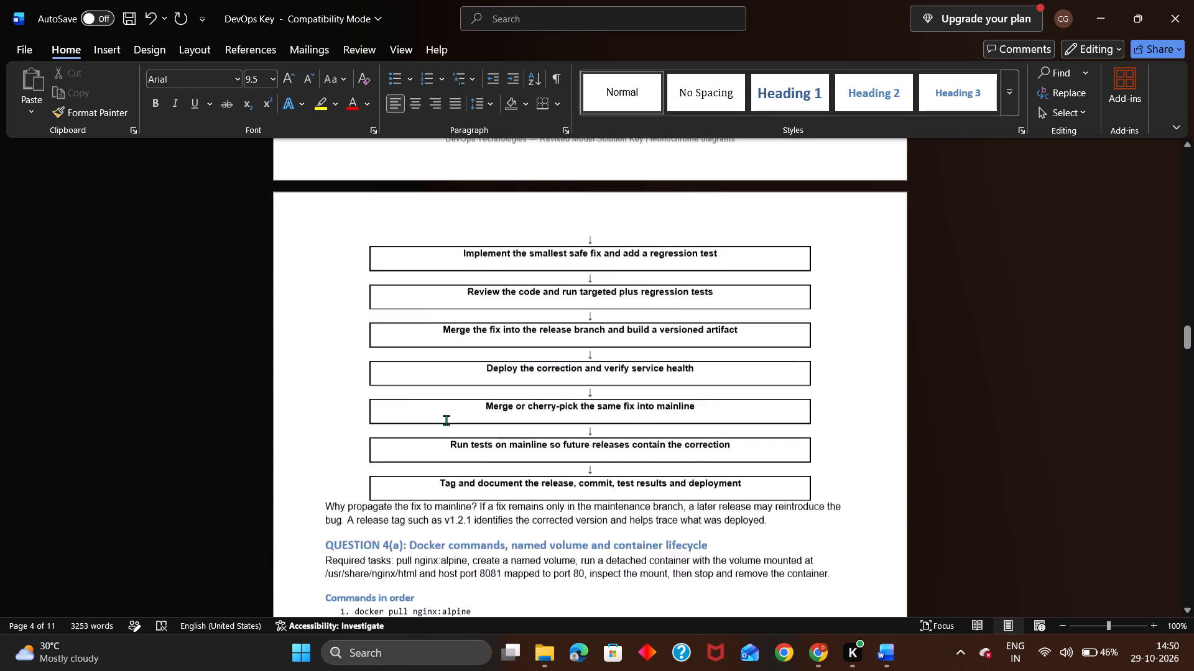
scroll(446, 420, down, 2)
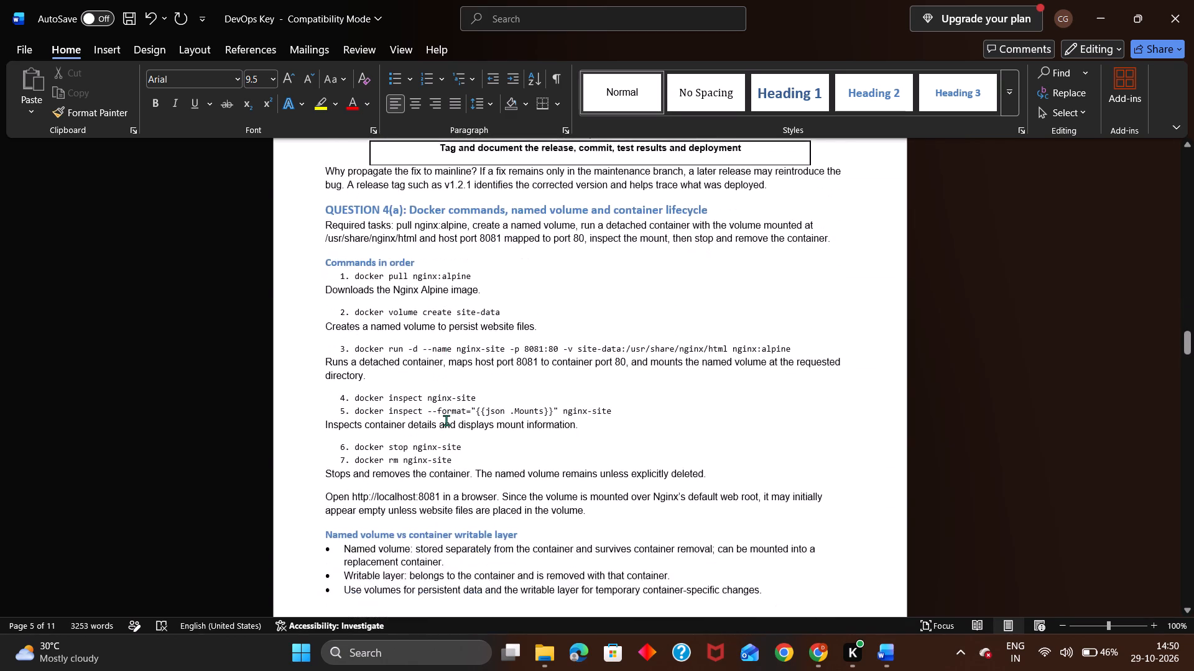
scroll(446, 420, down, 3)
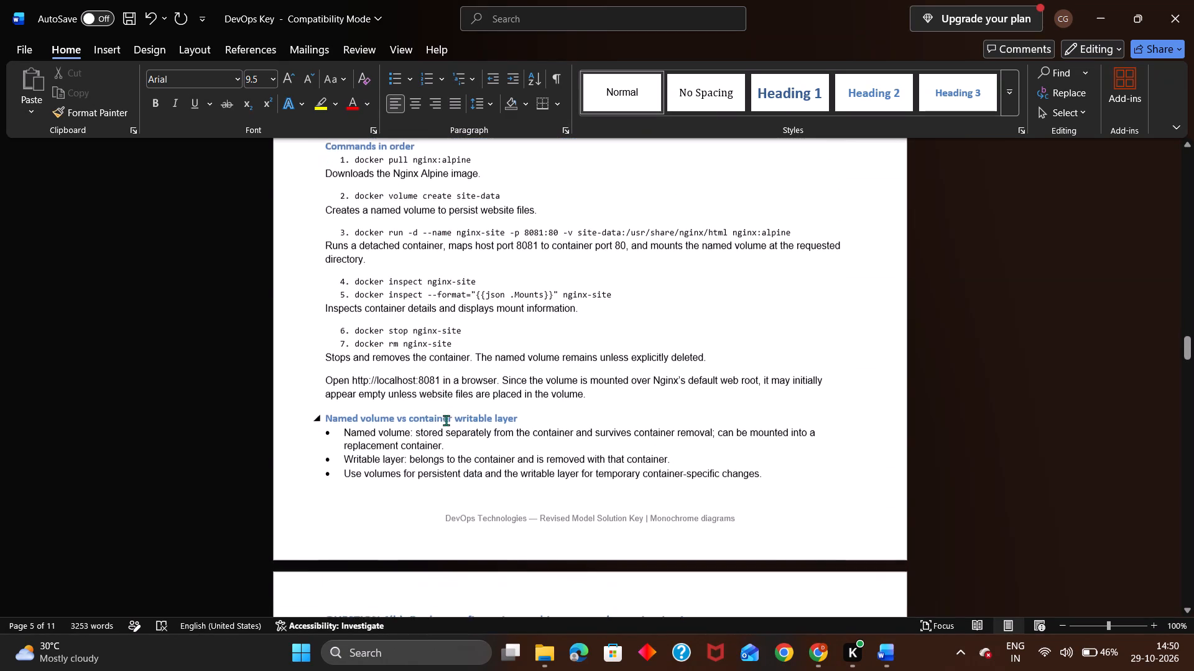
scroll(446, 420, down, 2)
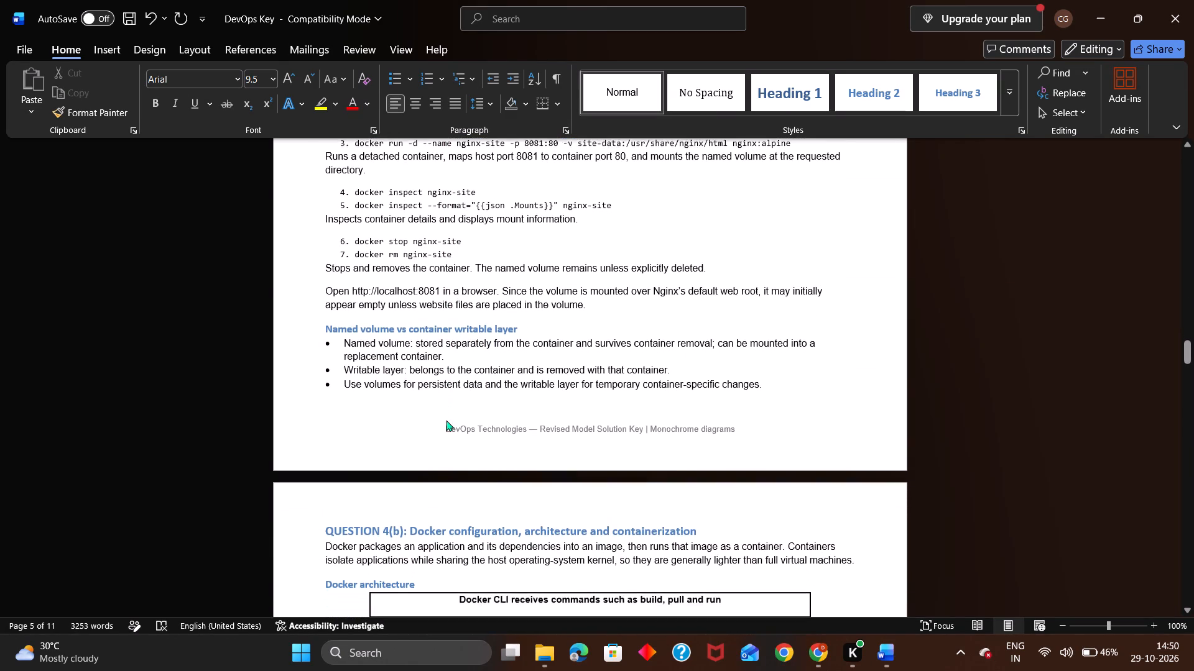
scroll(446, 420, down, 2)
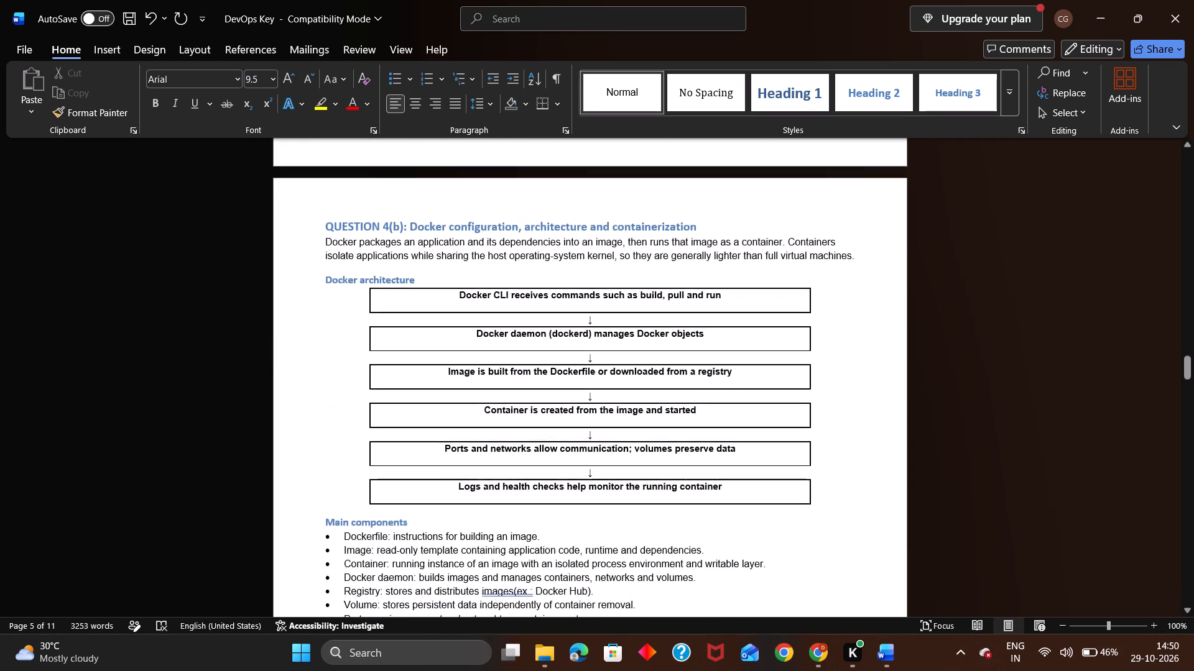
scroll(446, 420, down, 2)
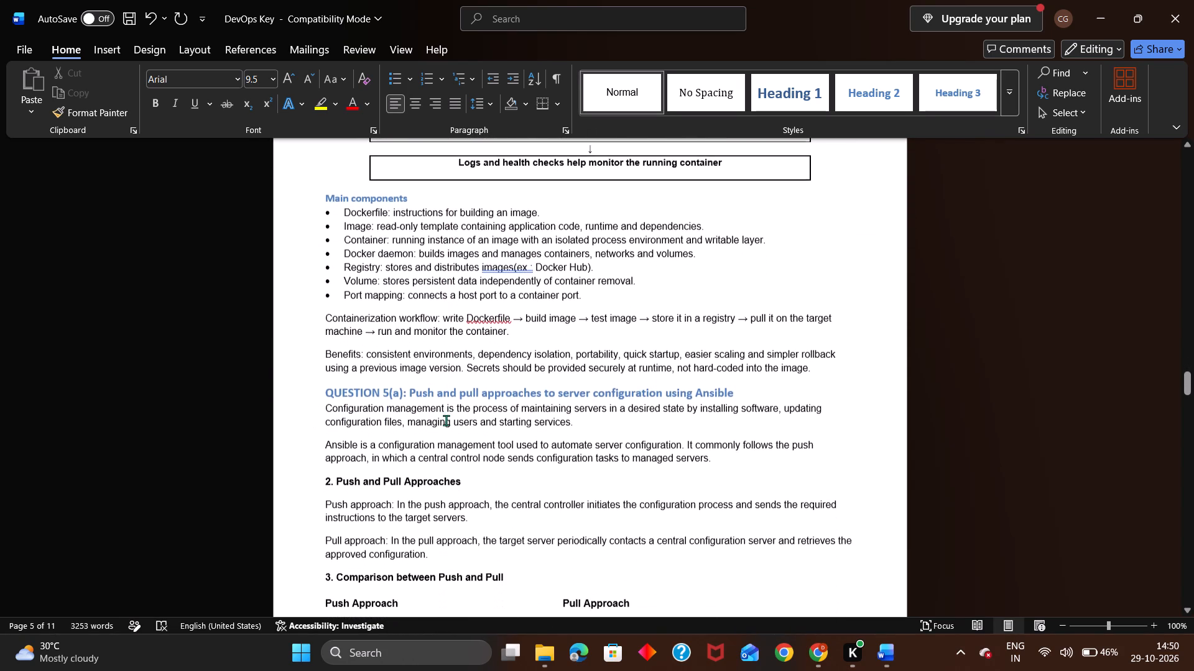
scroll(446, 420, down, 1)
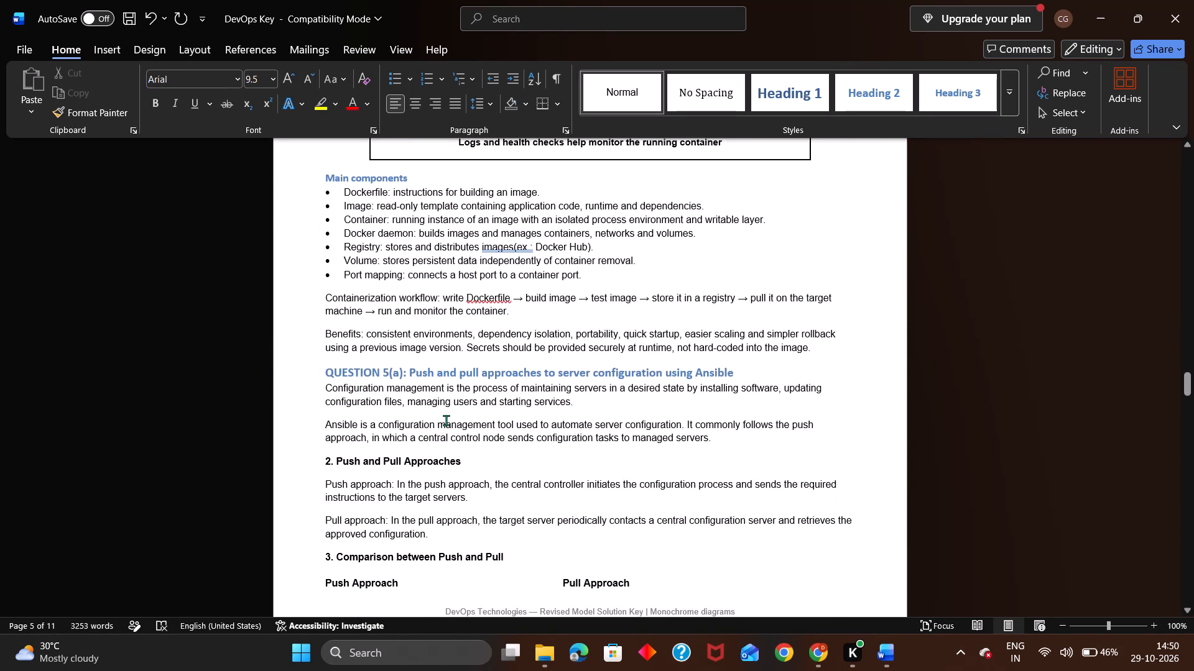
scroll(446, 420, down, 1)
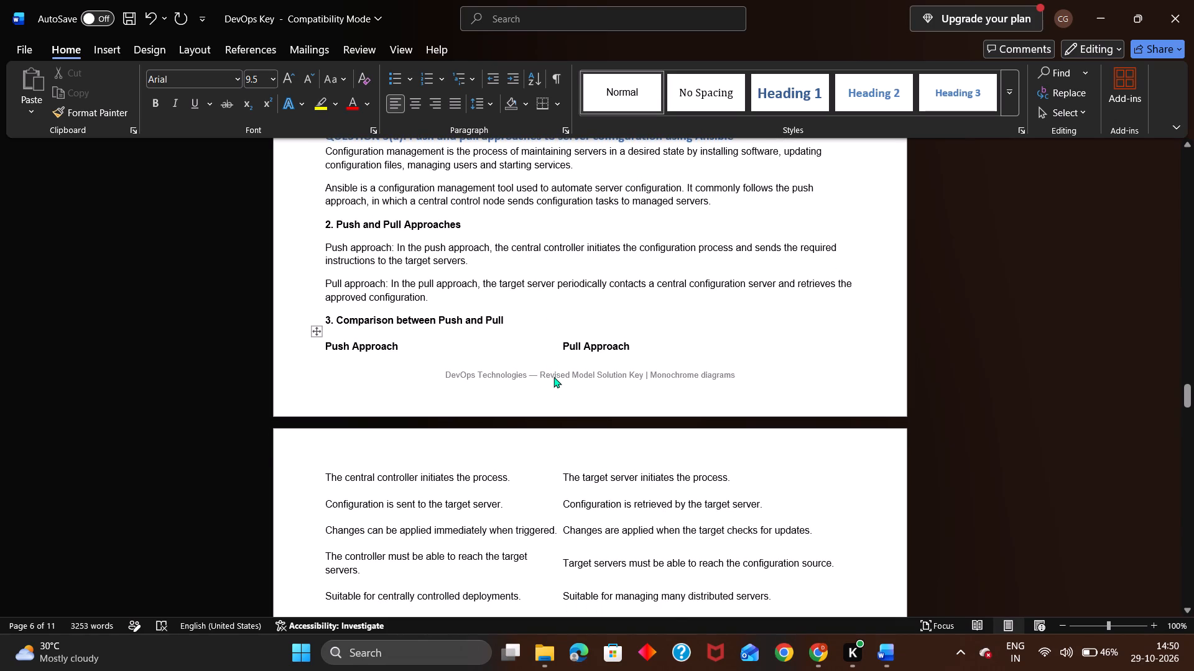
Delete the page footer text "DevOps Technologies — Revised Model Solution Key | Monochrome diagrams" and check the footers on other pages.
triple_click(553, 377)
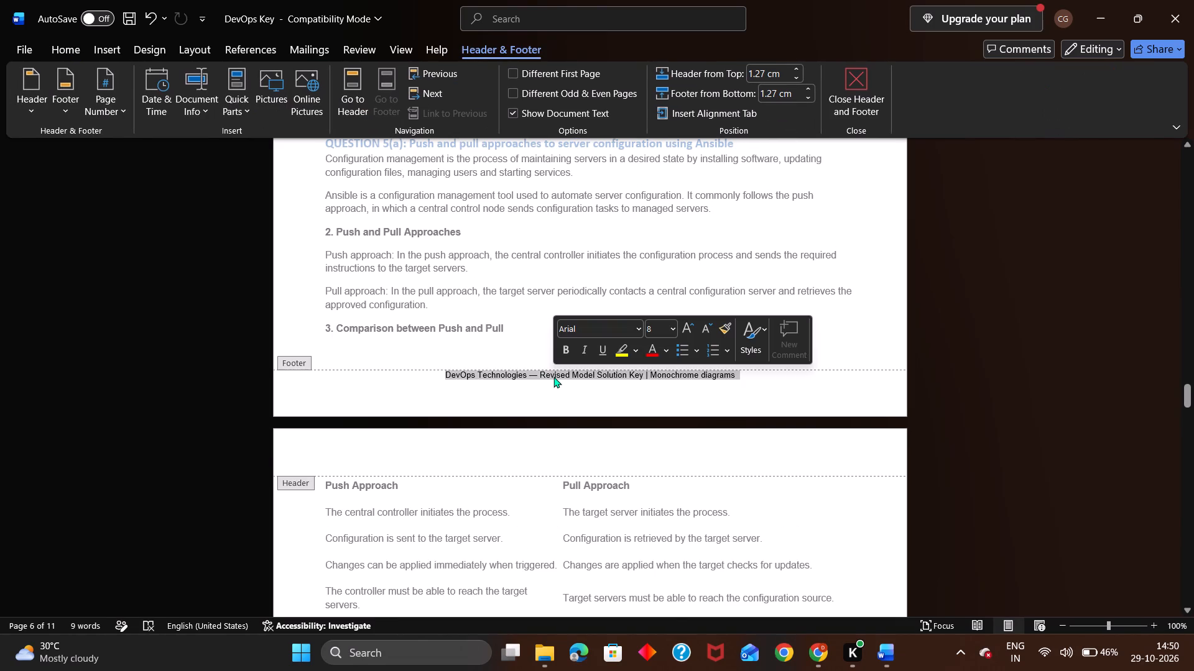
key(BackSpace)
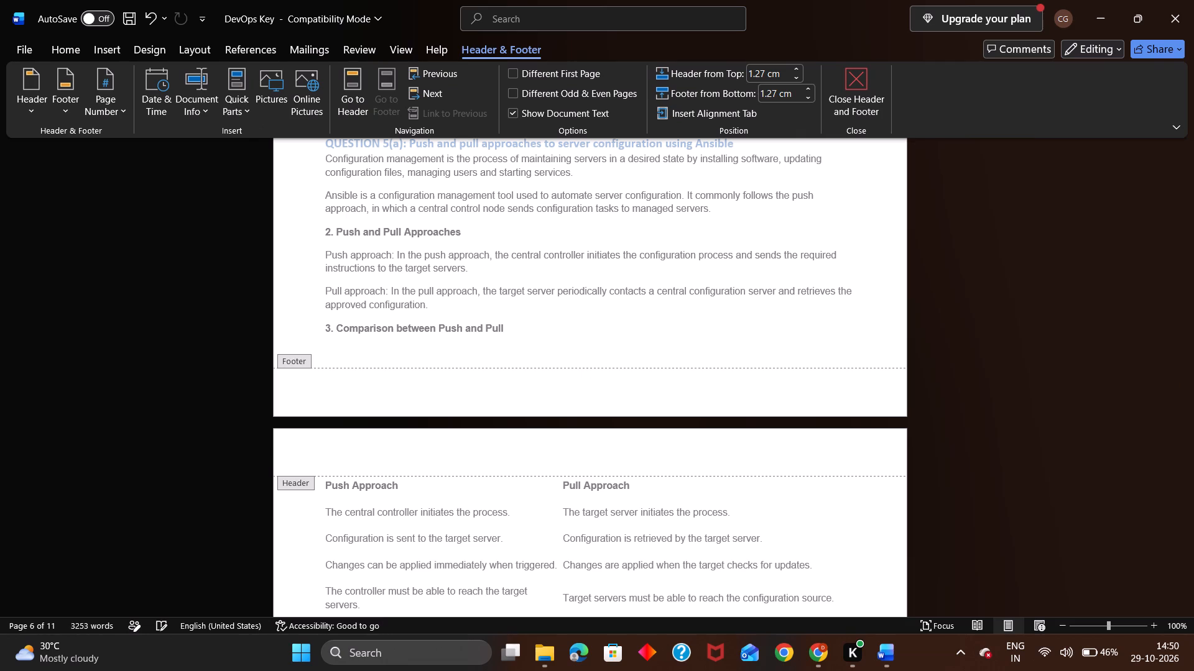
scroll(553, 377, down, 2)
scroll(553, 377, up, 1)
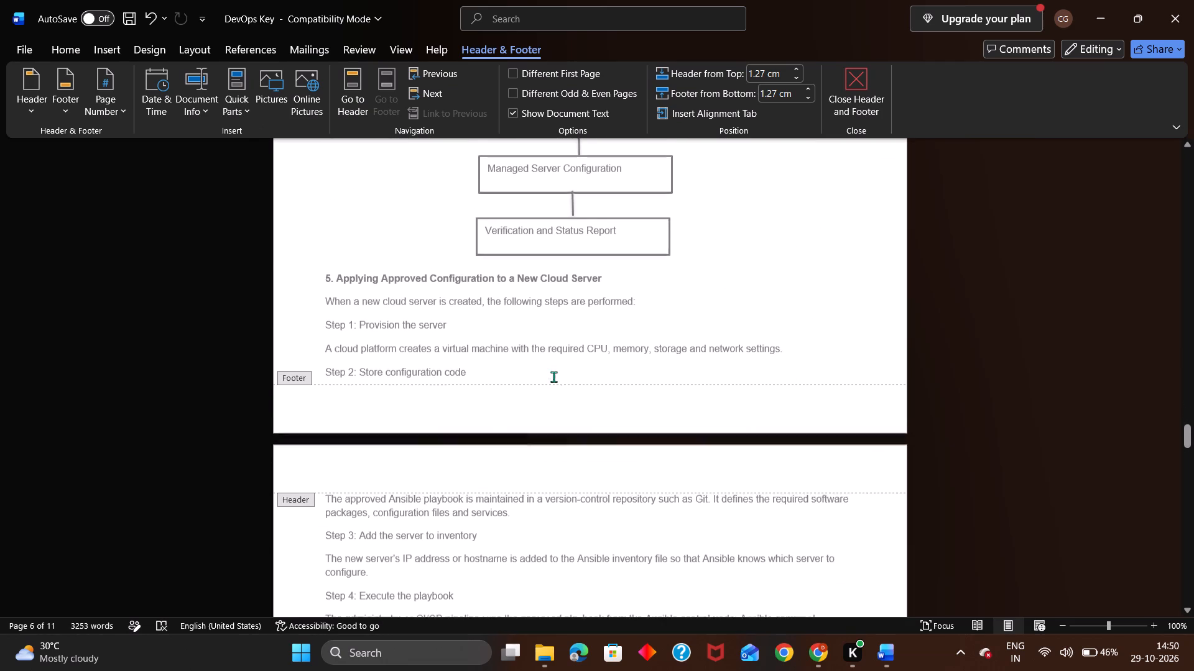
scroll(553, 377, up, 2)
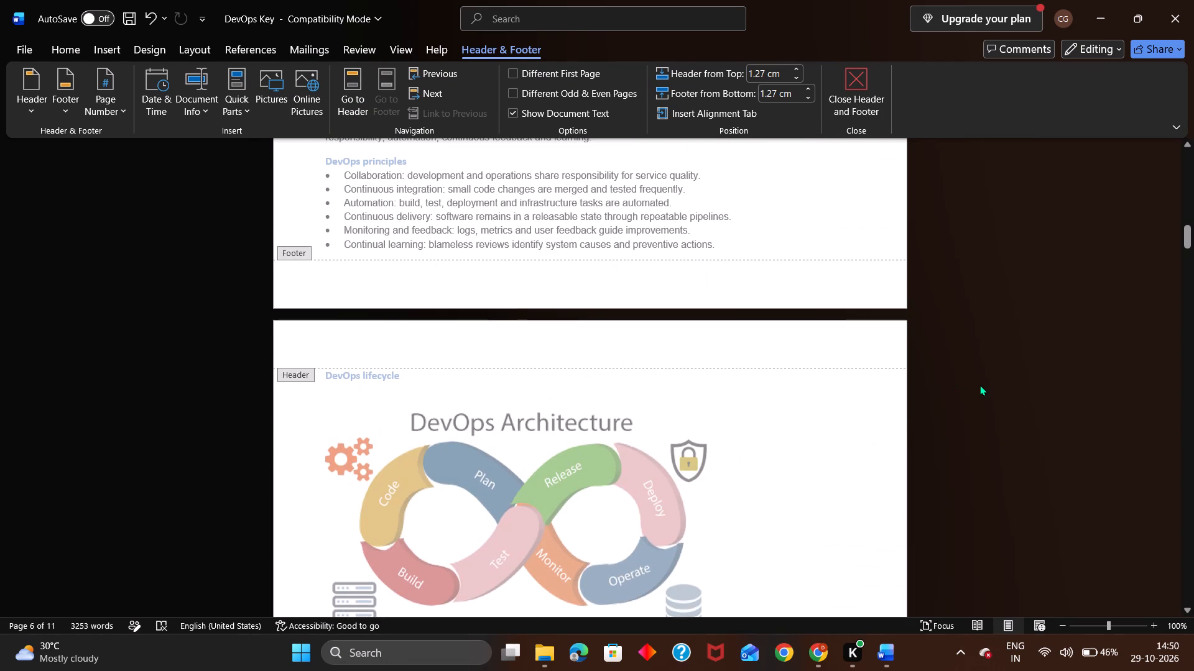
Return from footer editing to the document body, check the opening pages of the solution key, and save the document.
click(979, 385)
double_click(813, 317)
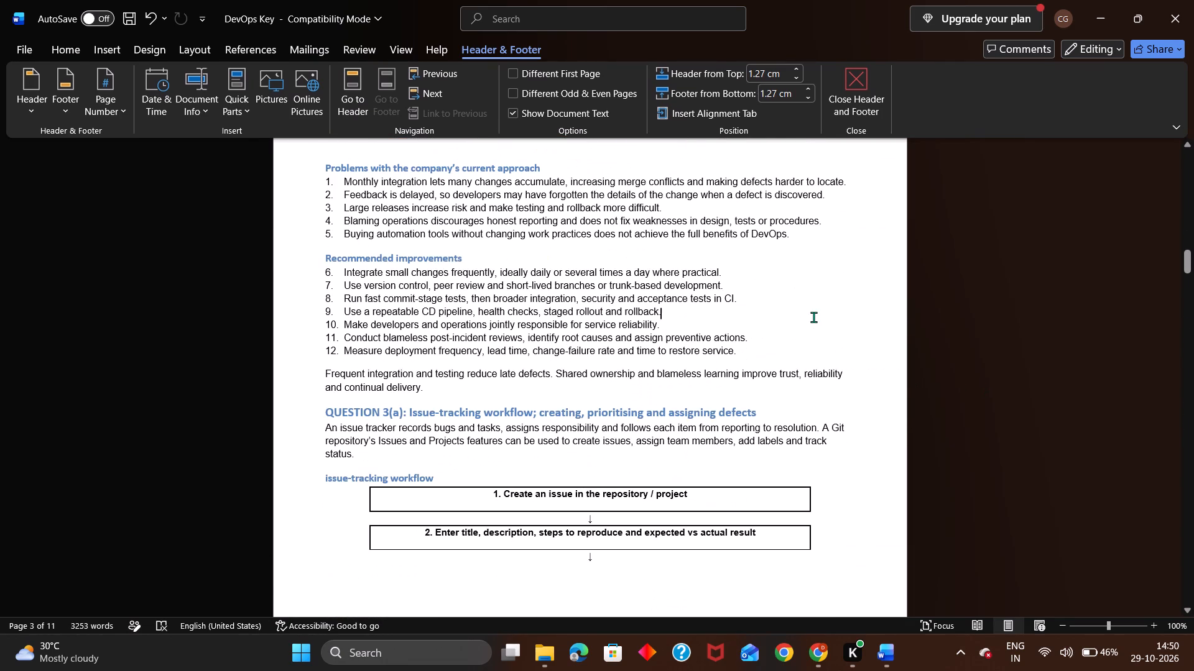
scroll(813, 317, up, 2)
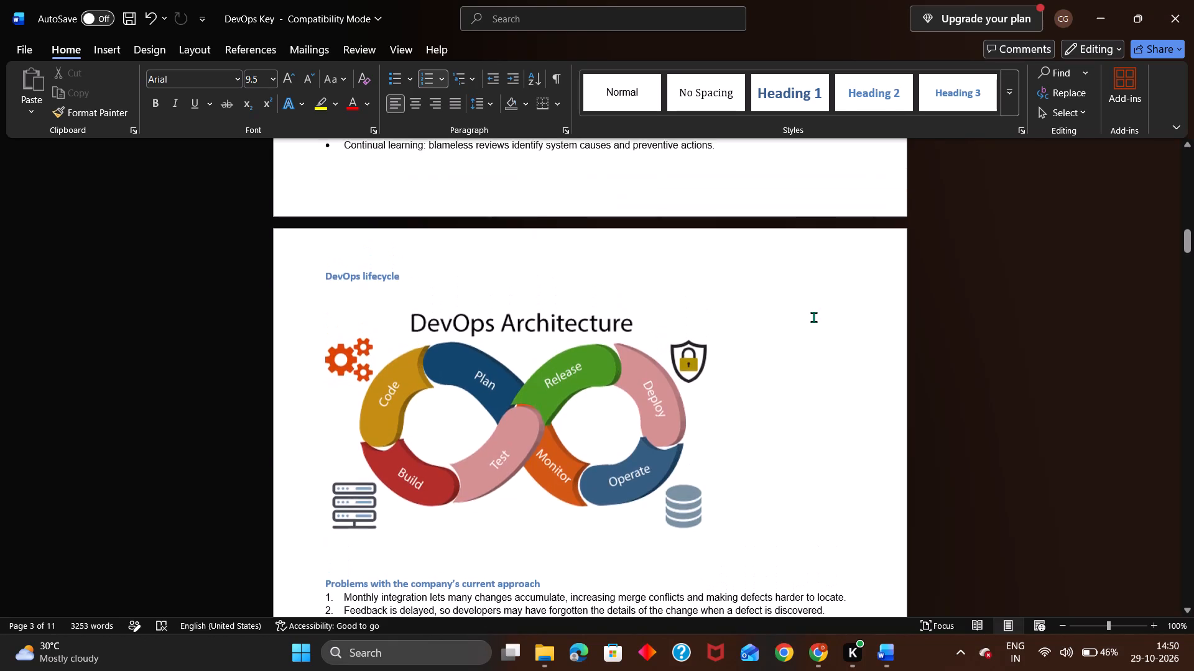
scroll(813, 317, up, 7)
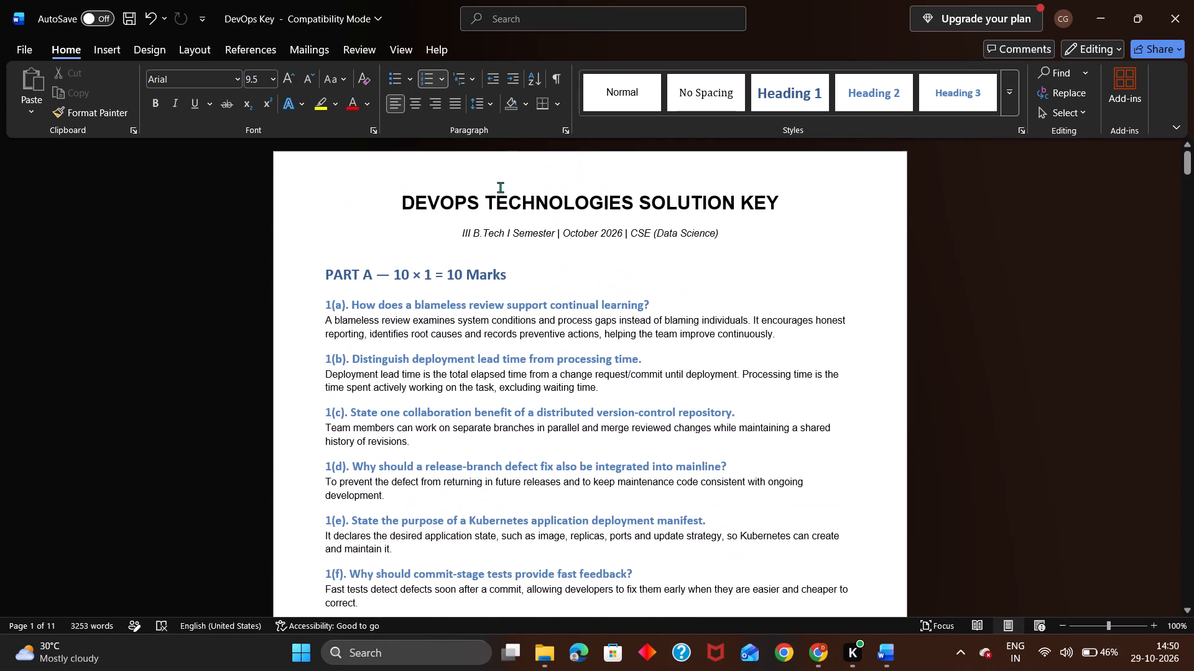
scroll(512, 279, down, 2)
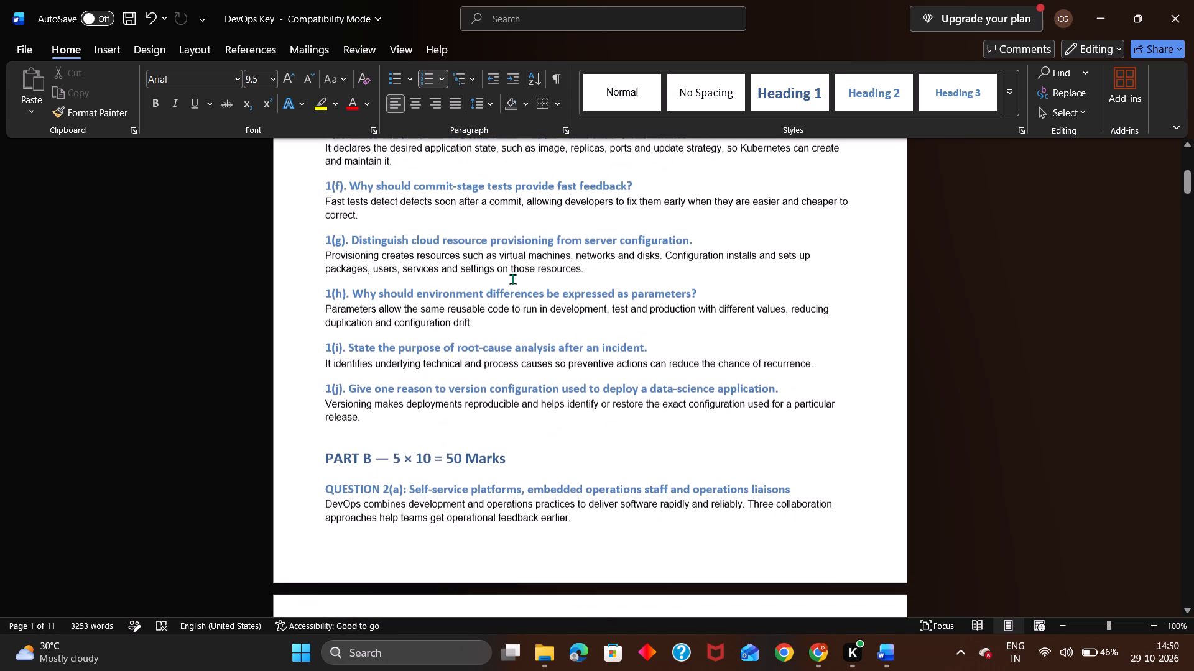
scroll(512, 279, down, 1)
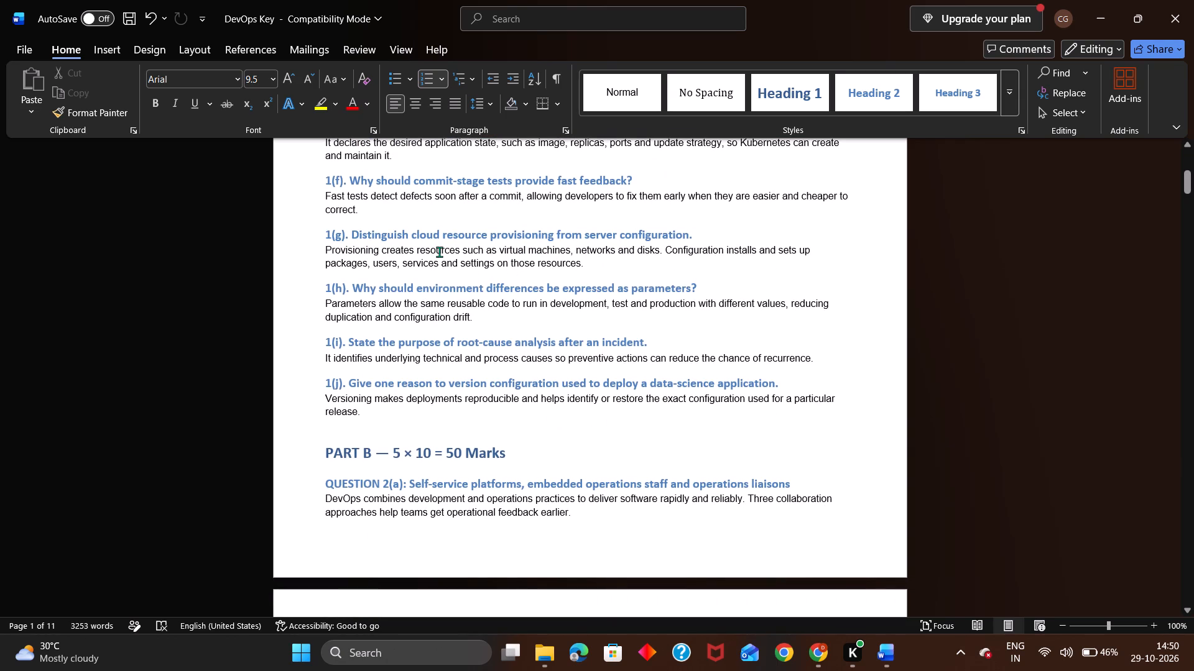
click(132, 14)
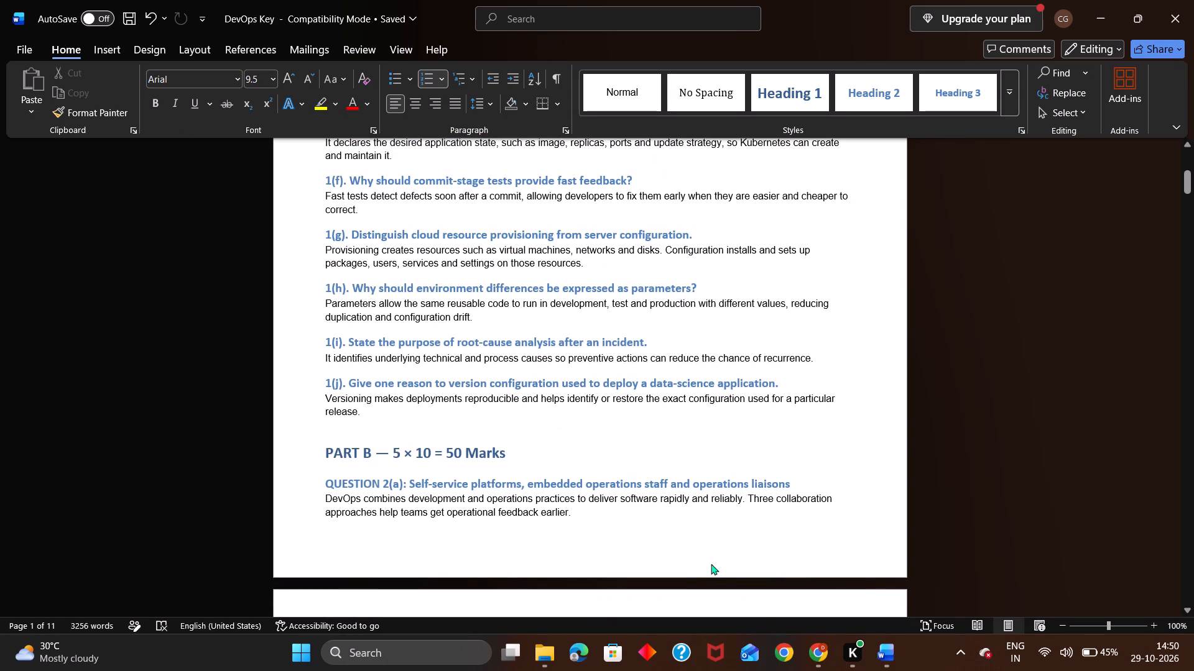
Switch to Google Chrome and open a browser window with the profile labelled "Gopinath".
click(779, 644)
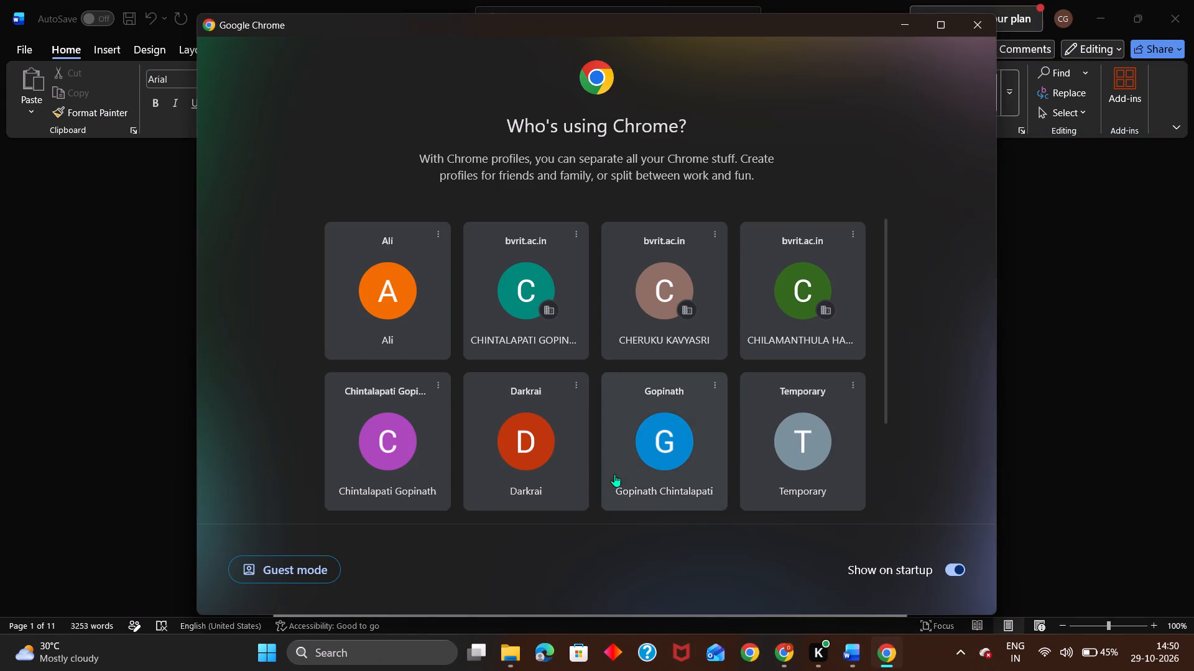
click(654, 404)
click(658, 440)
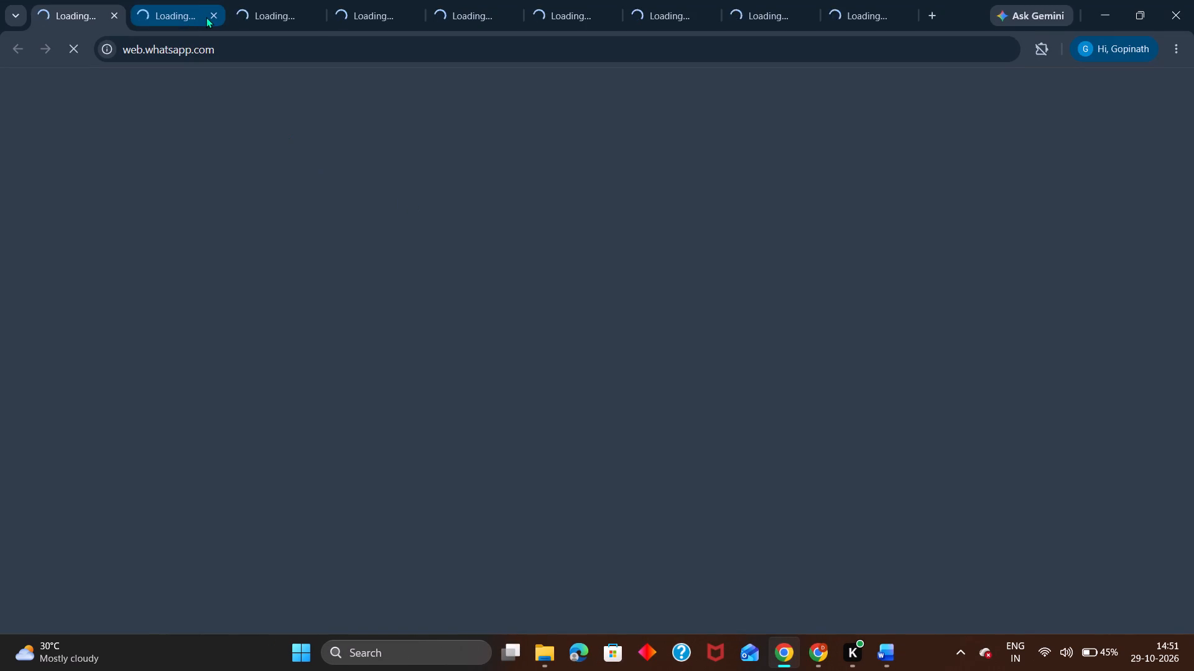
Close the extra startup pages, keeping only WhatsApp Web and the CodeChef dashboard open.
click(211, 17)
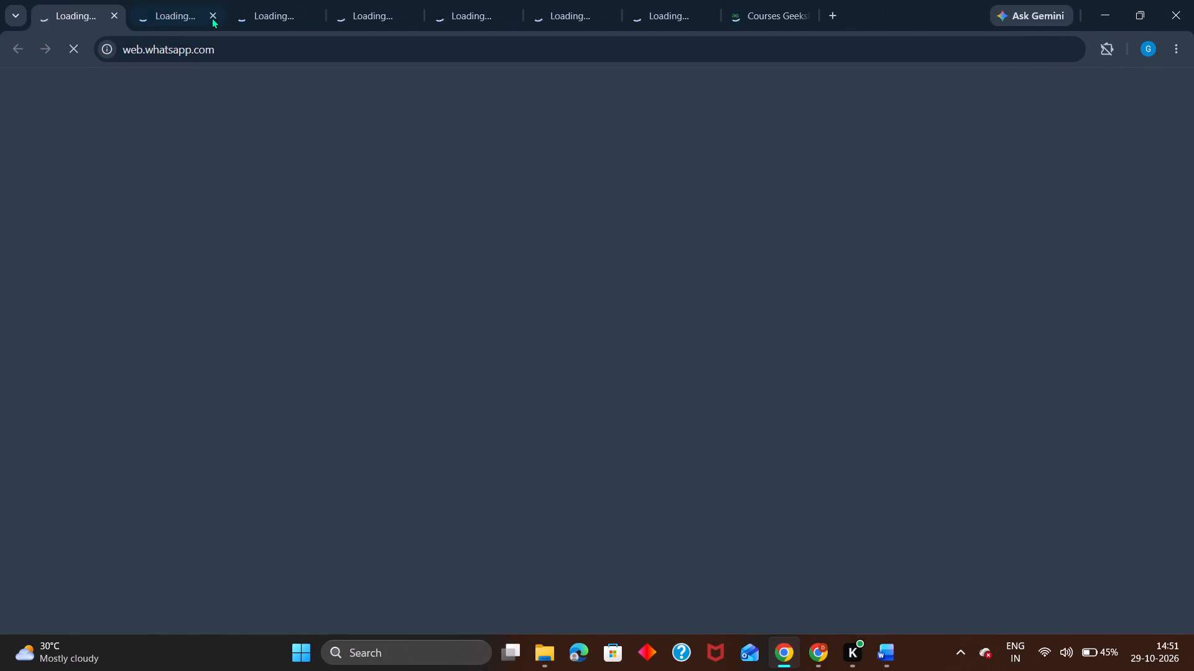
click(211, 17)
click(211, 17)
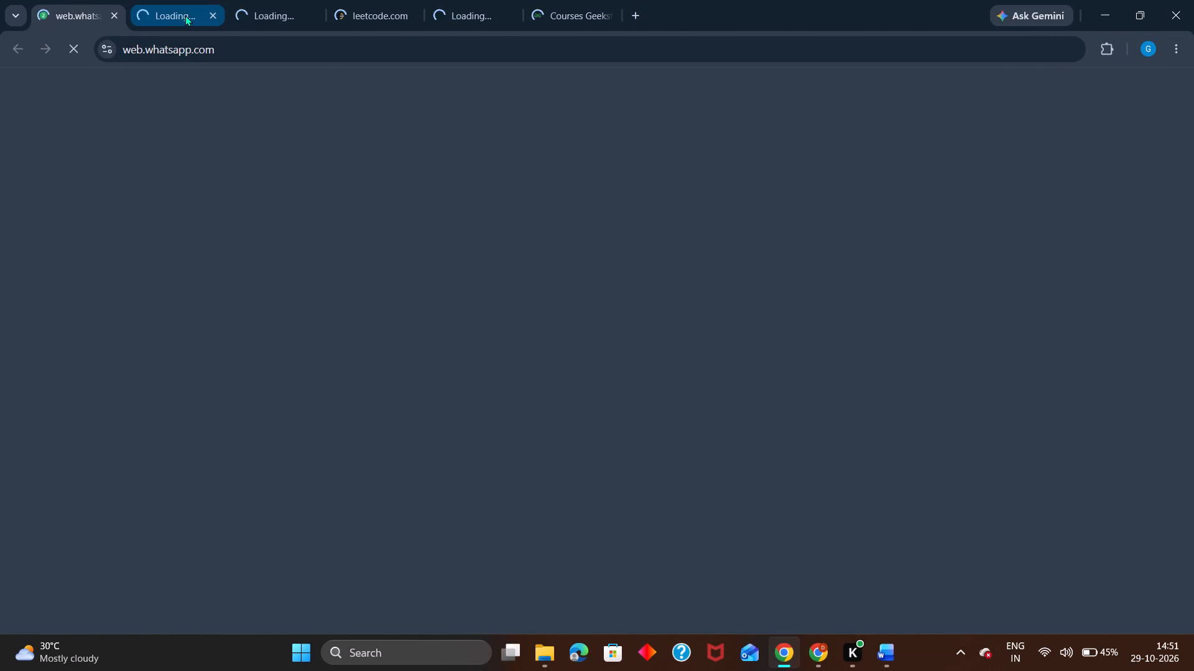
click(185, 15)
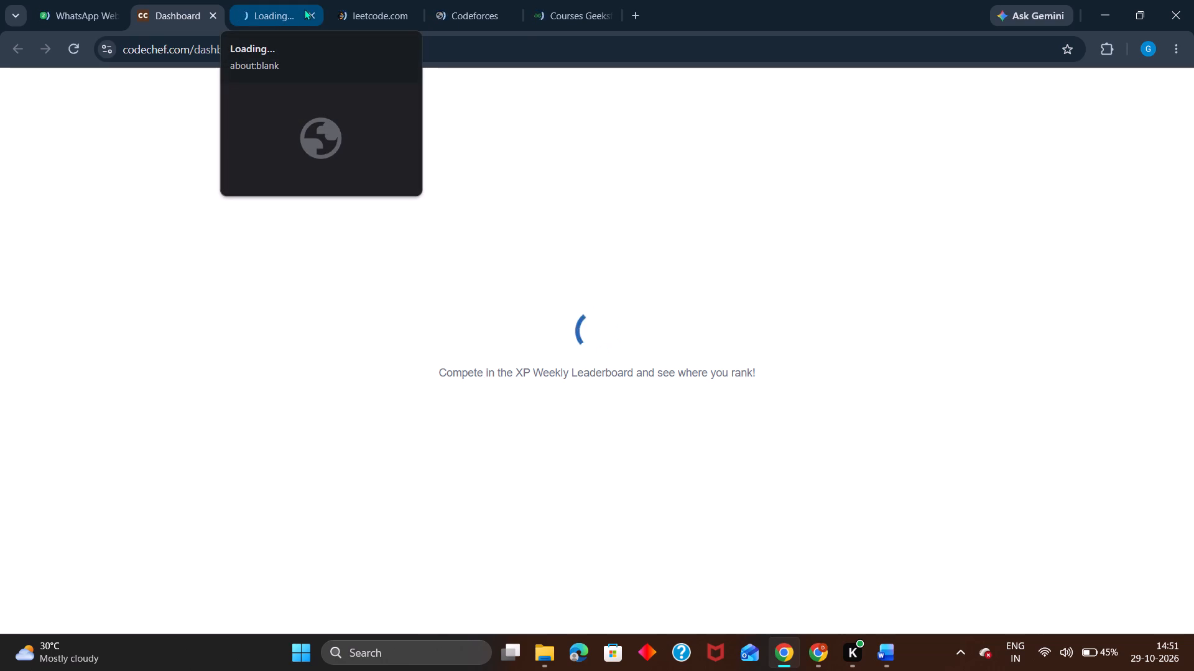
click(313, 12)
click(313, 12)
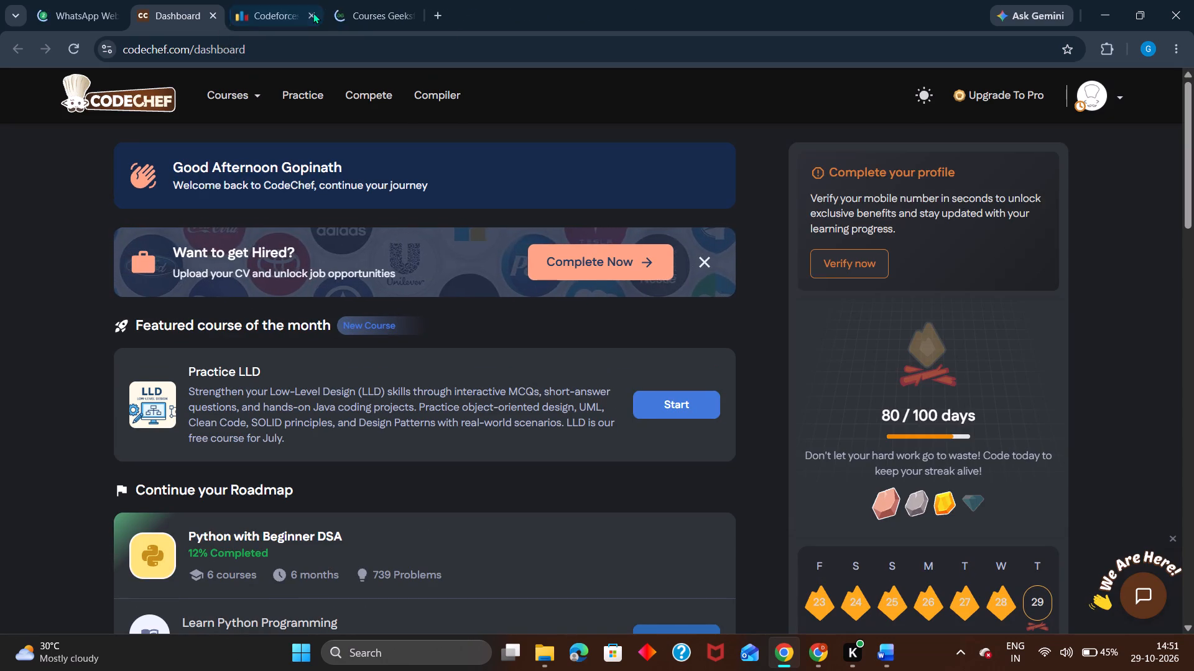
click(313, 12)
click(313, 12)
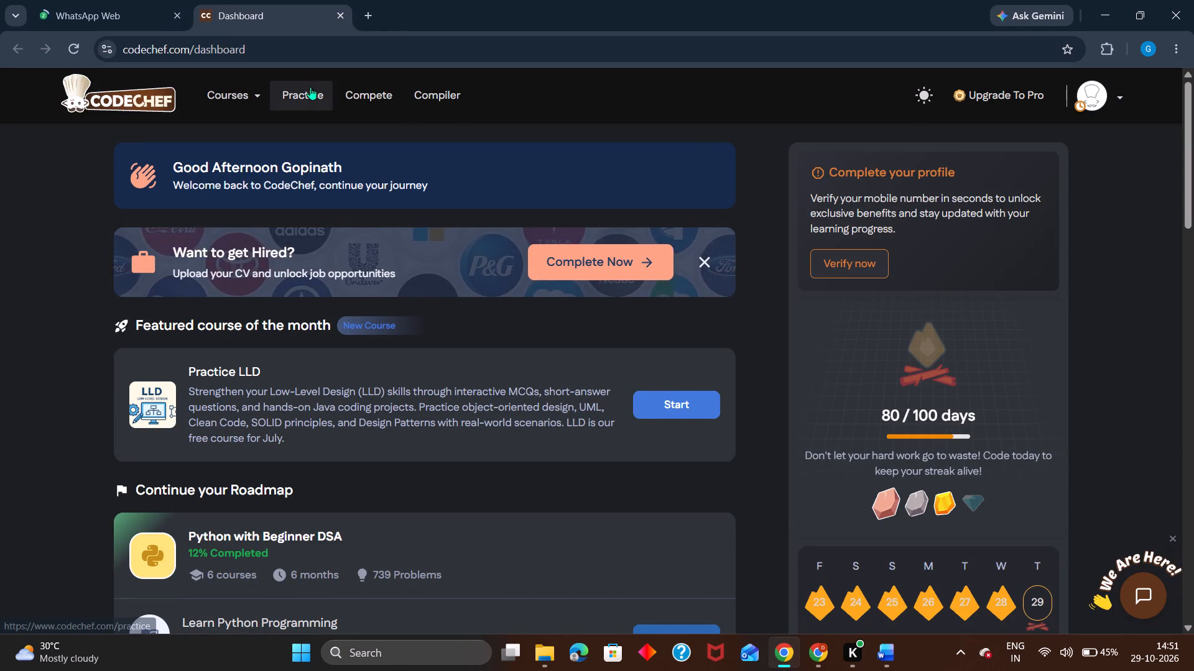
Go to CodeChef's Practice section and open its old practice page.
click(310, 87)
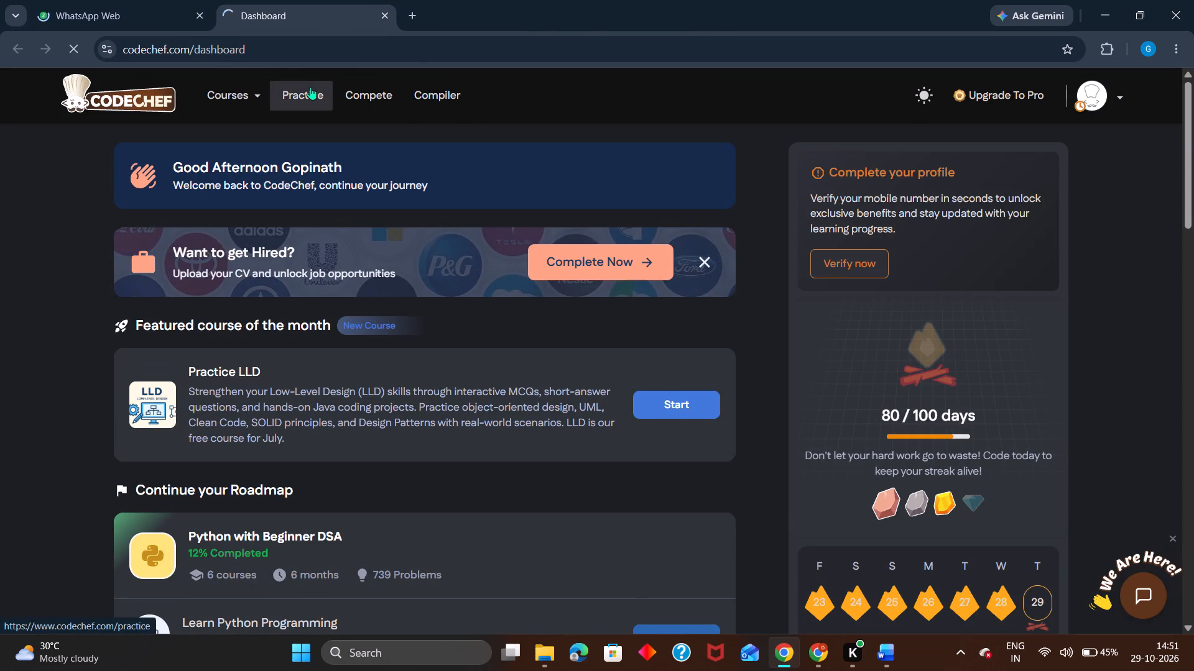
scroll(310, 87, left, 5)
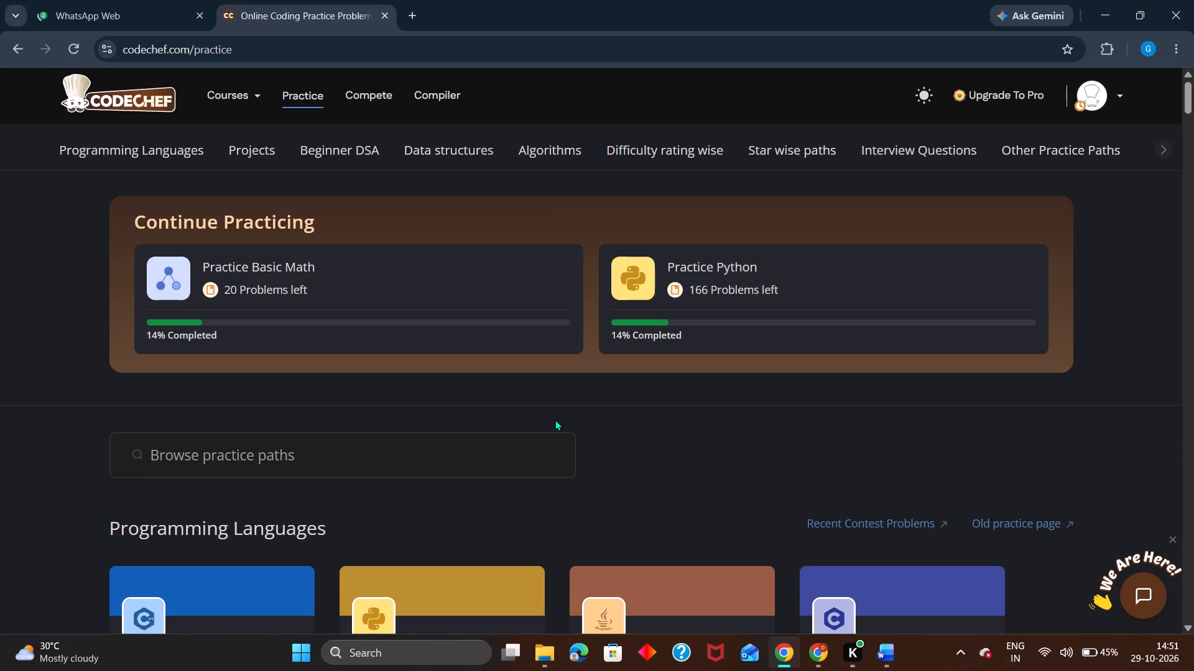
click(1009, 524)
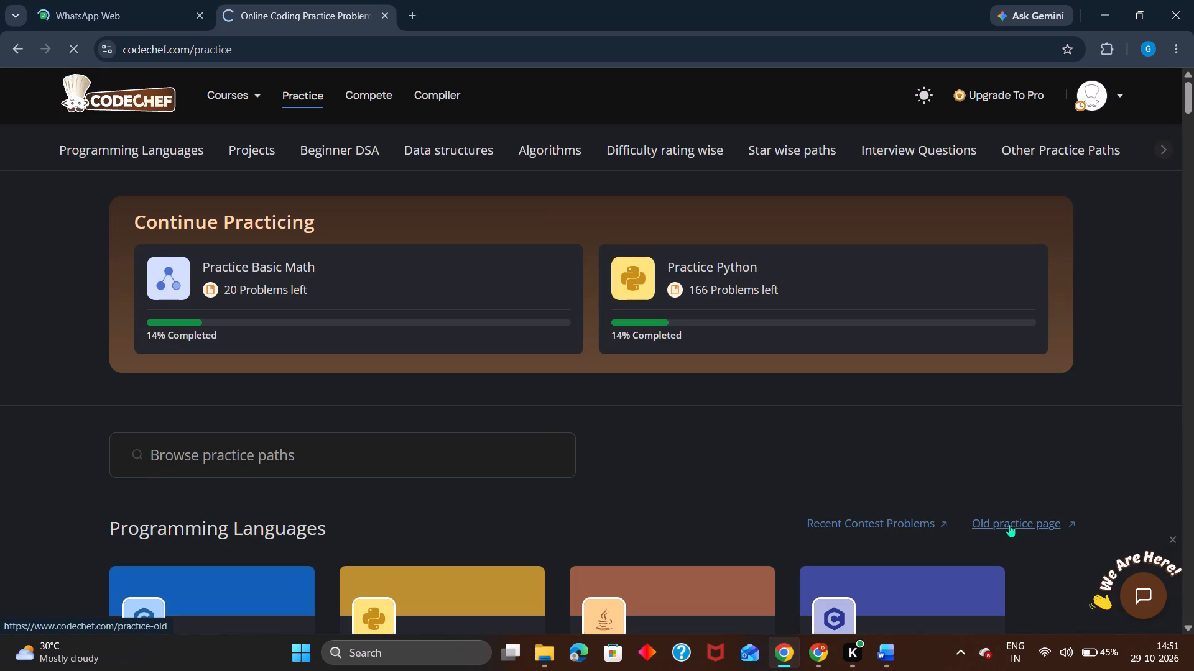